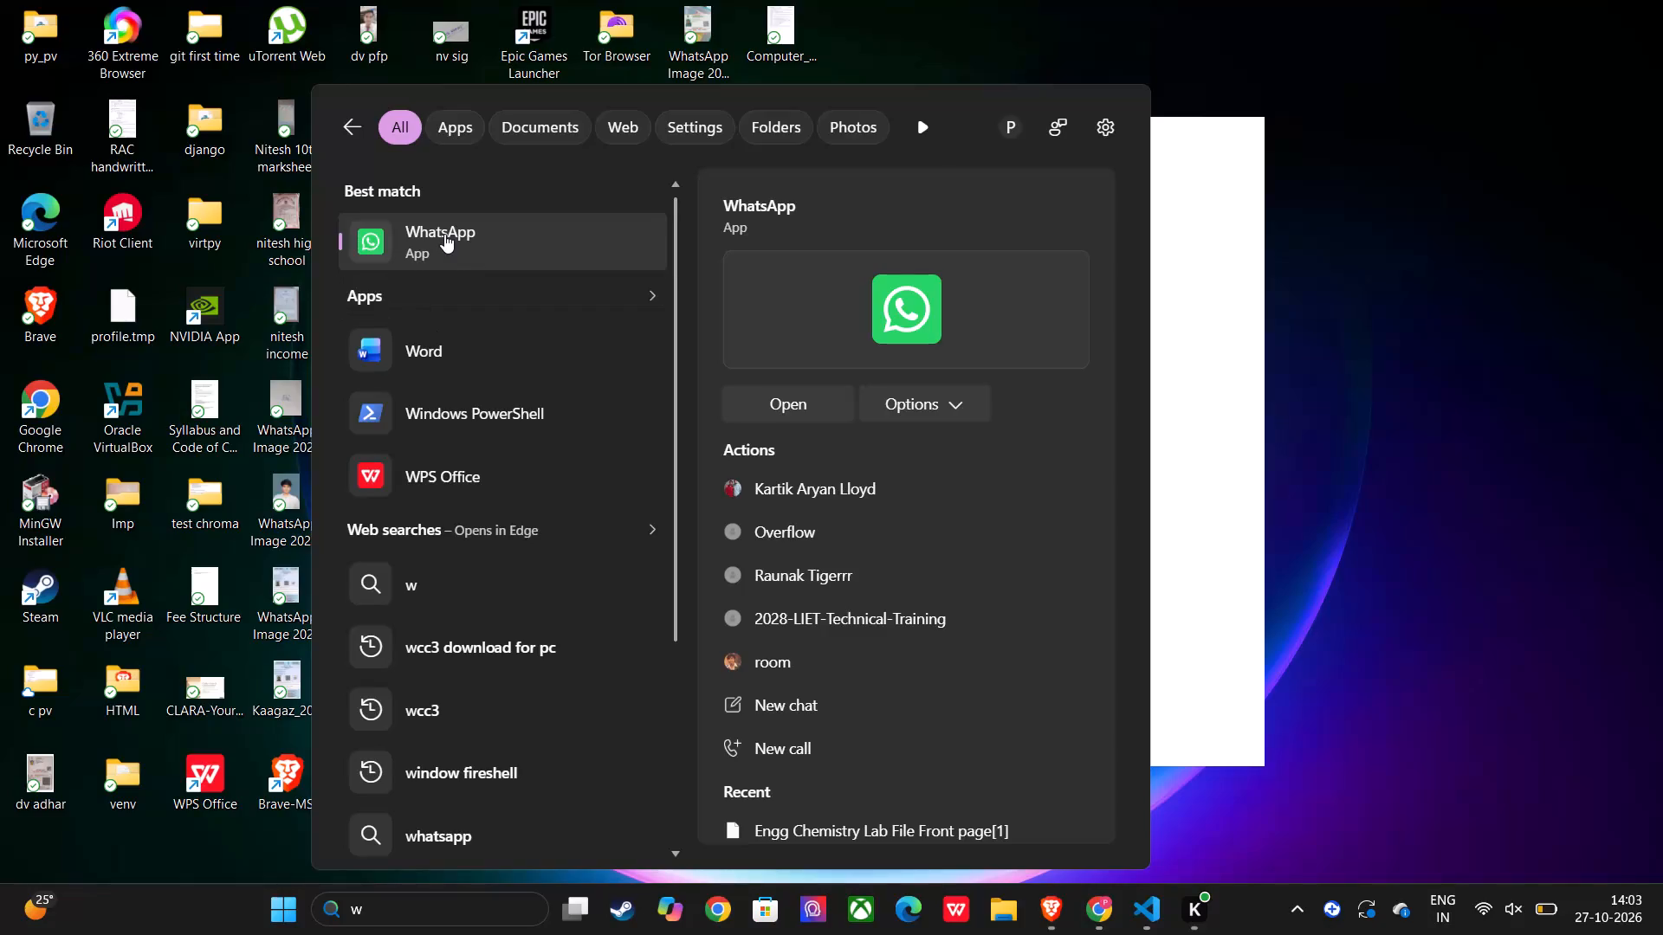
Dismiss the Windows search, switch to the Brave browser and open a new tab.
{"action": "left_click", "coordinate": [1399, 375]}
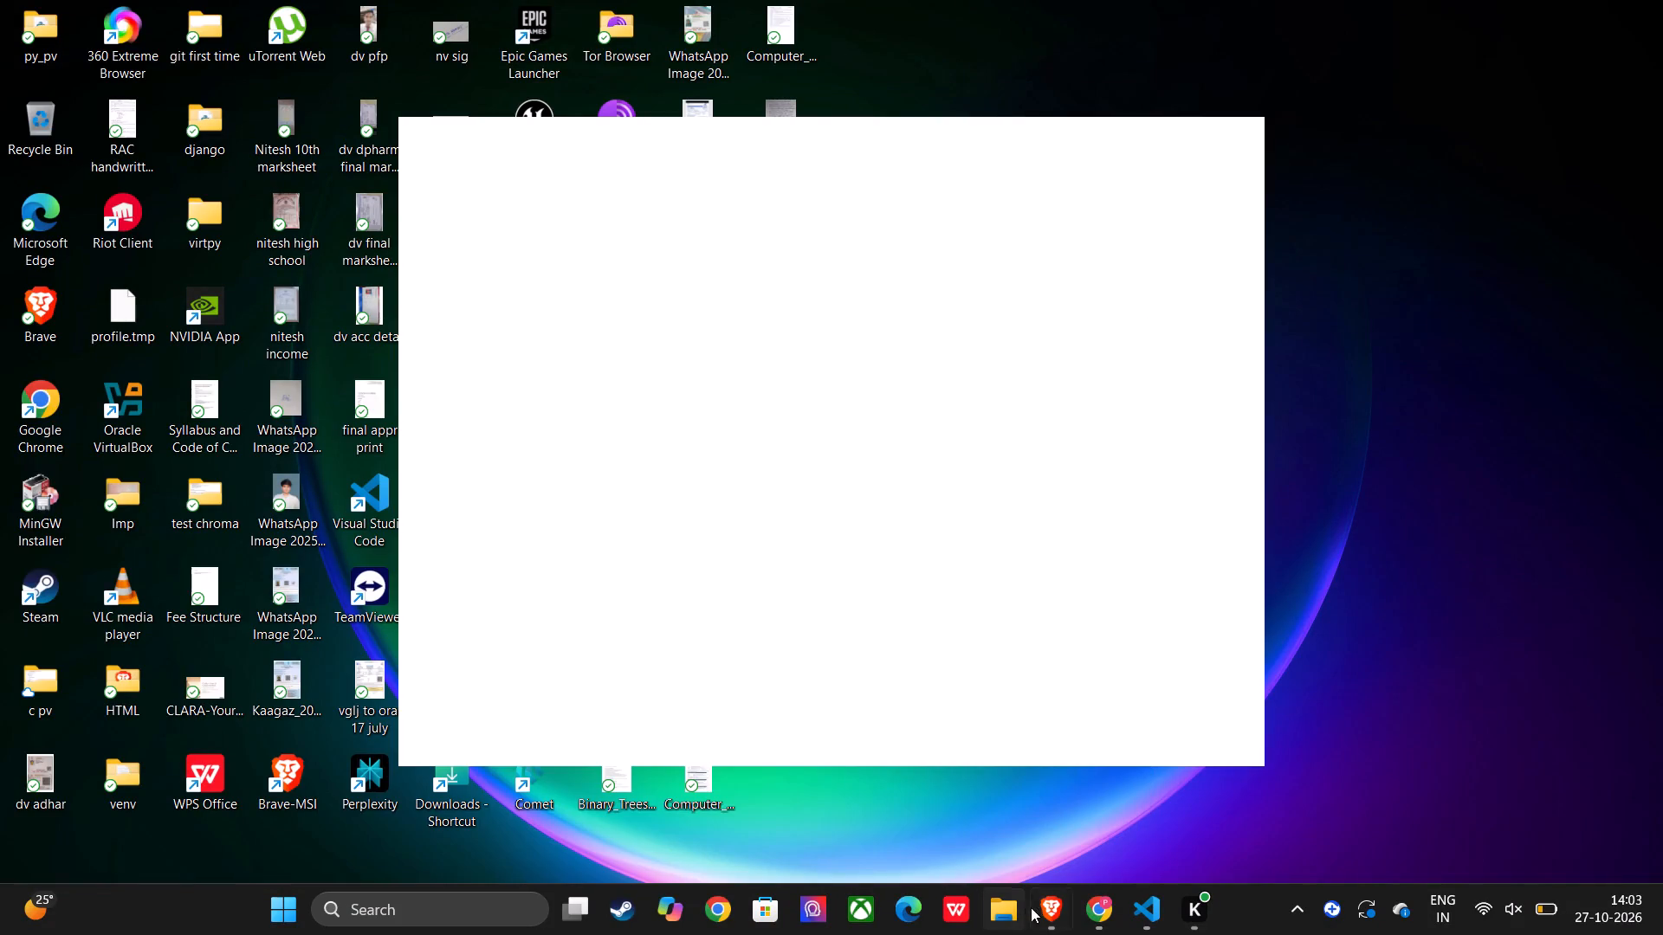
{"action": "left_click", "coordinate": [1046, 907]}
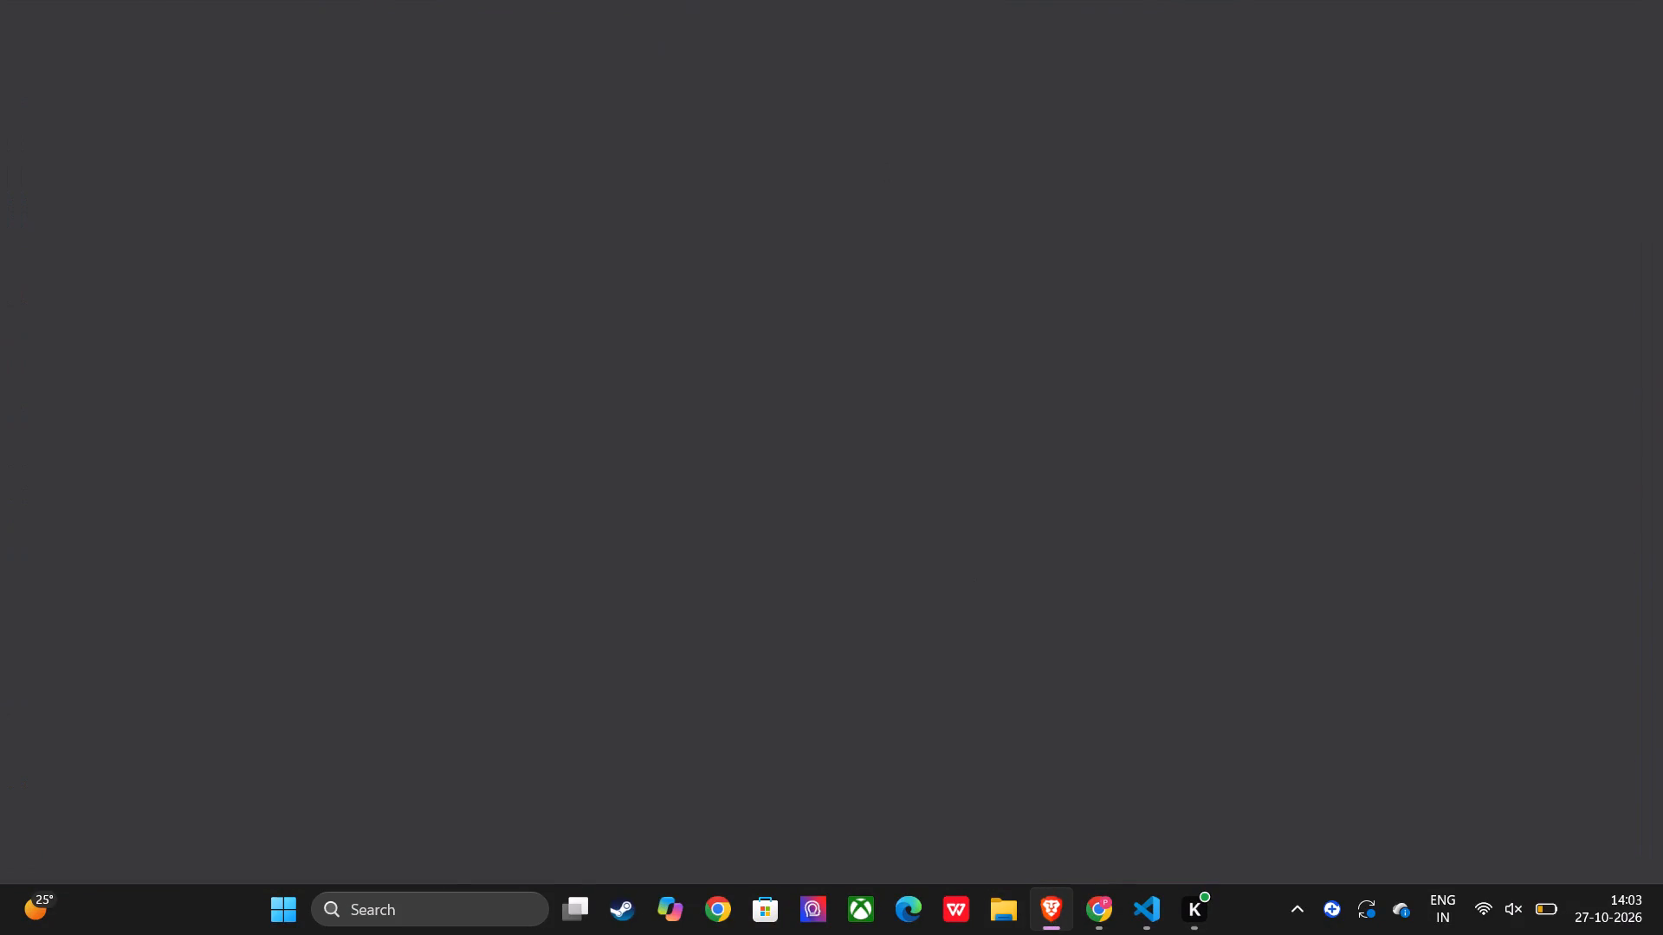
{"action": "left_click", "coordinate": [1084, 23]}
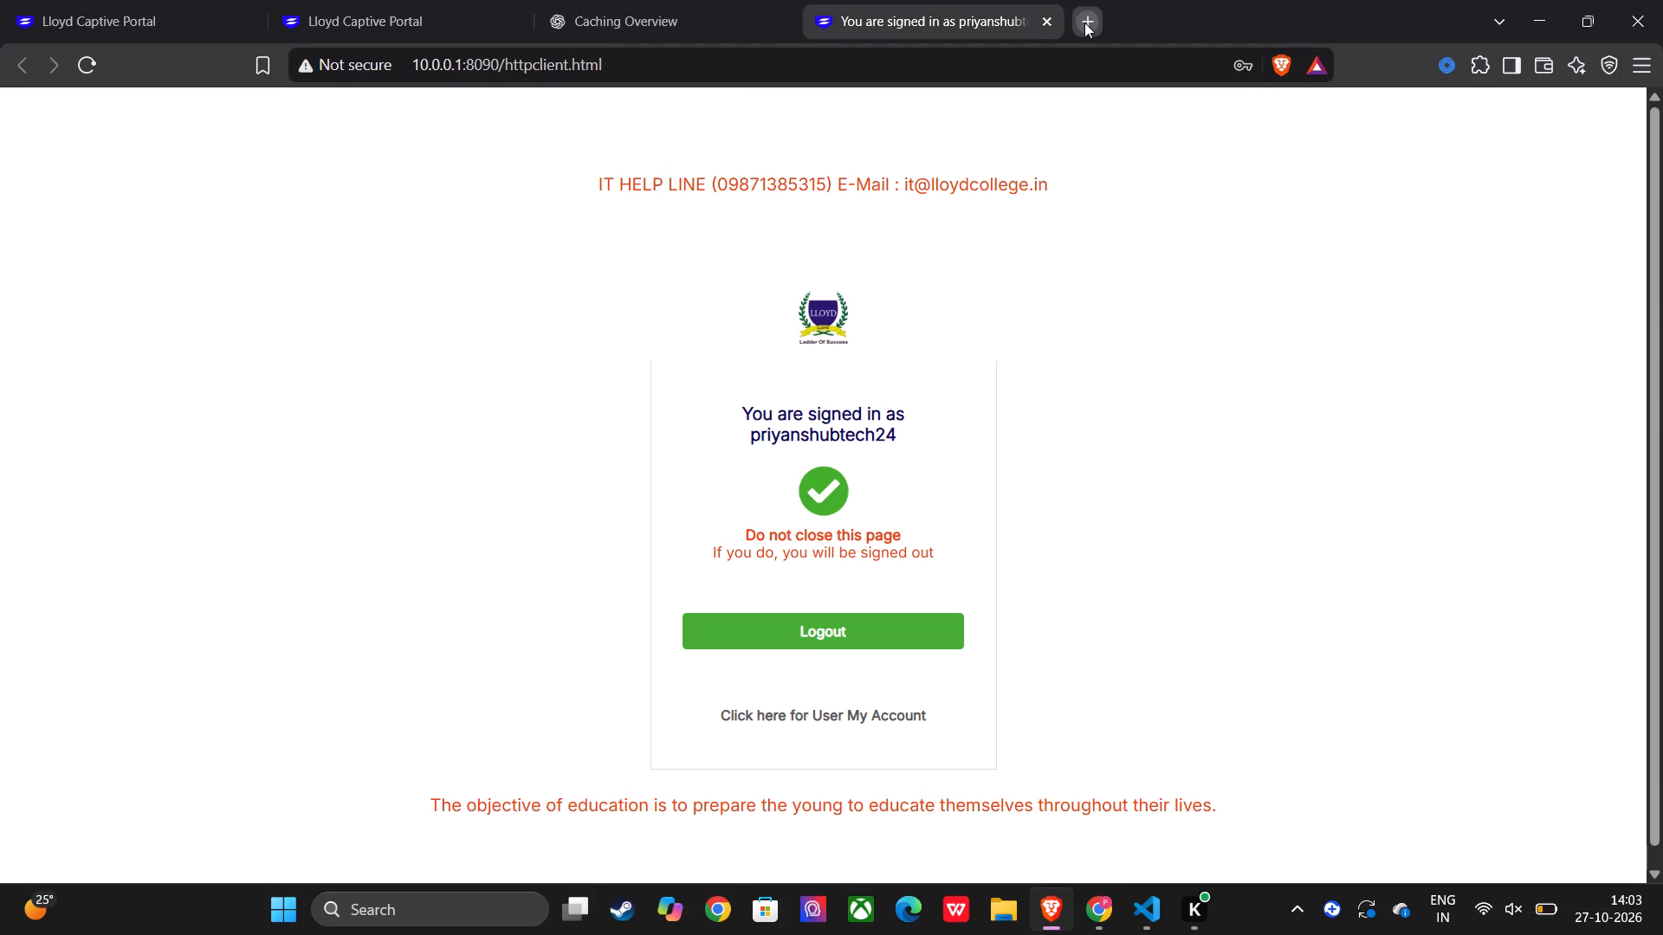
Close the Caching Overview tab.
{"action": "left_click", "coordinate": [776, 20]}
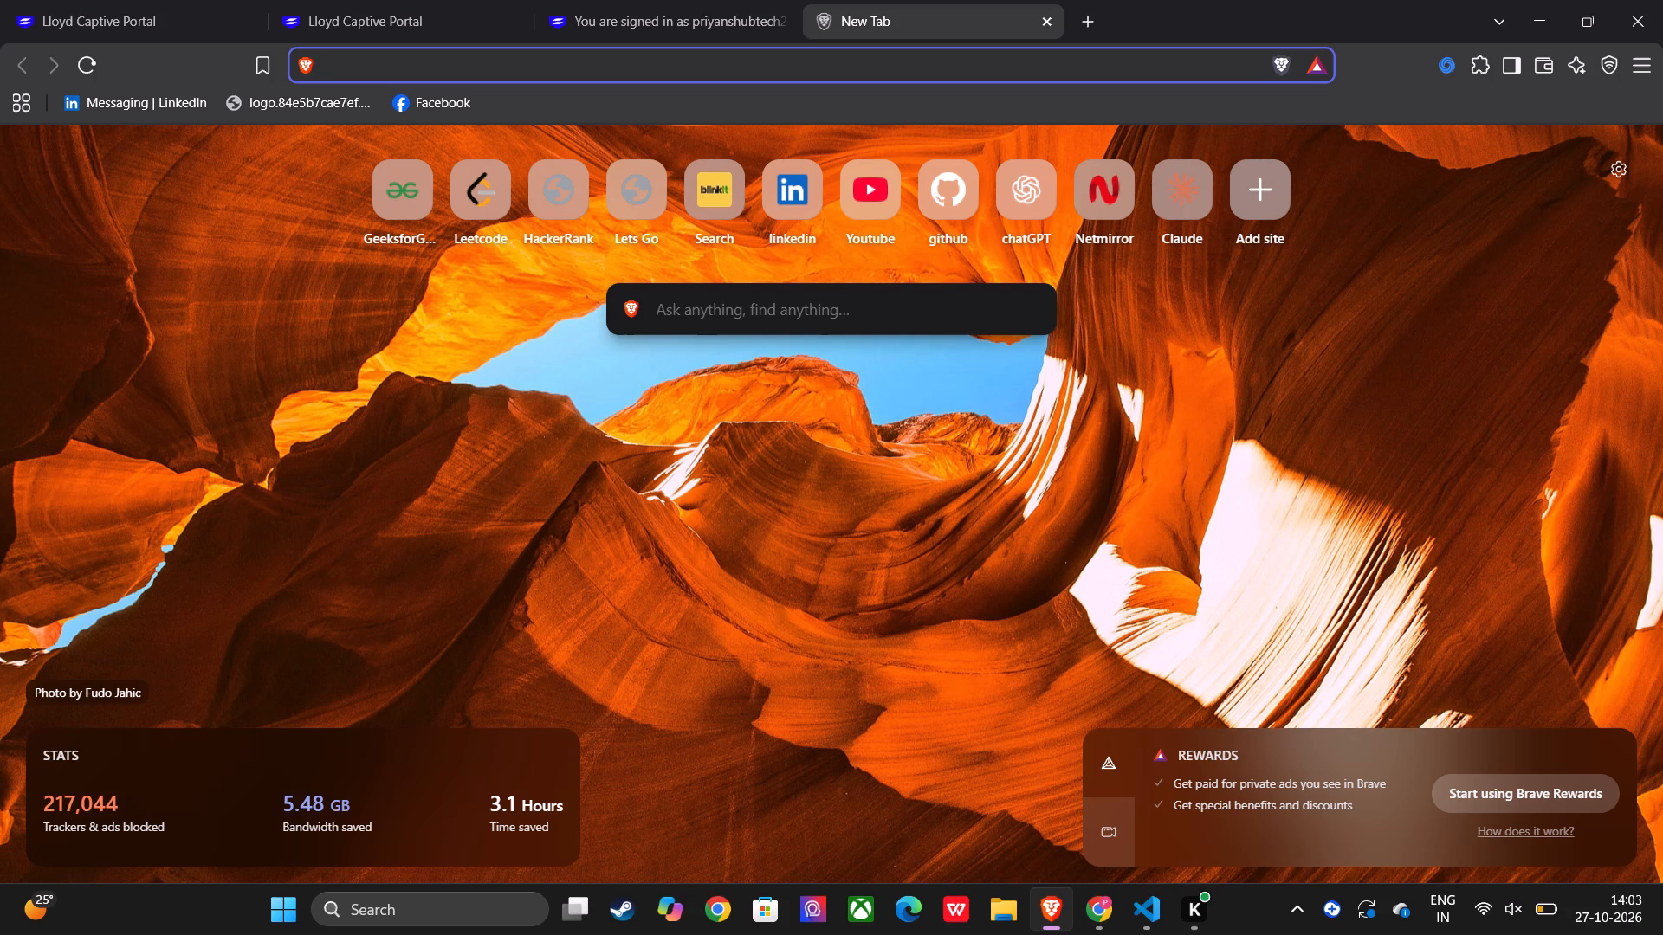
Search the web for overleaf and open the Overleaf, Online LaTeX Editor site from the results.
{"action": "left_click", "coordinate": [831, 62]}
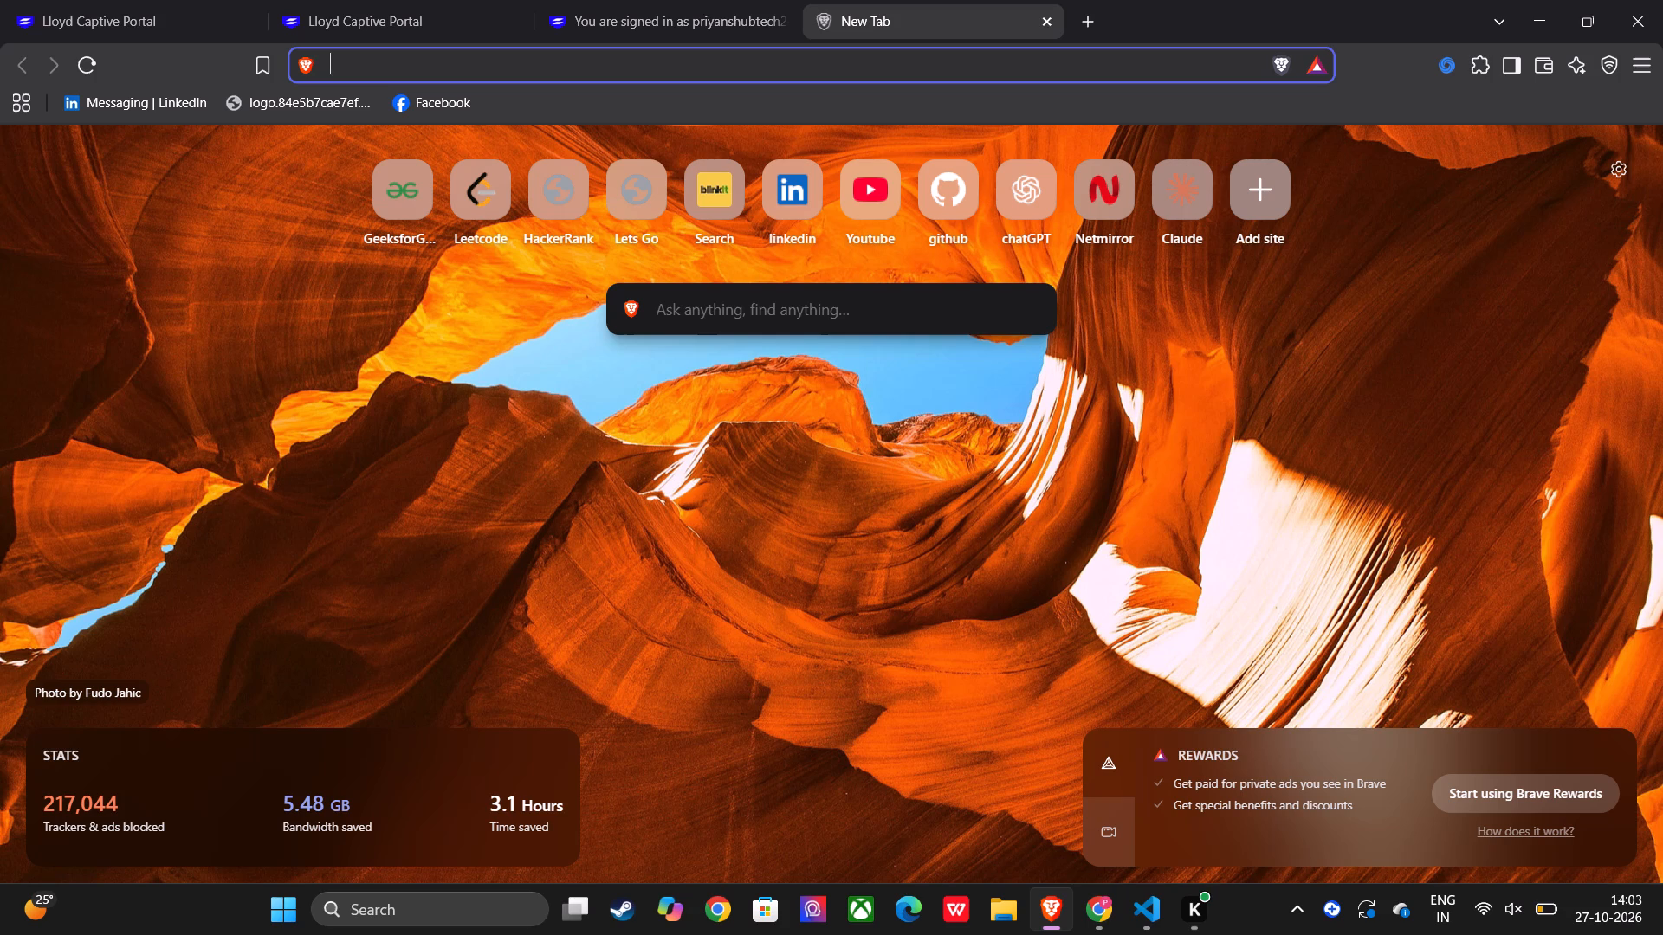
{"action": "left_click", "coordinate": [830, 67]}
{"action": "left_click", "coordinate": [830, 67]}
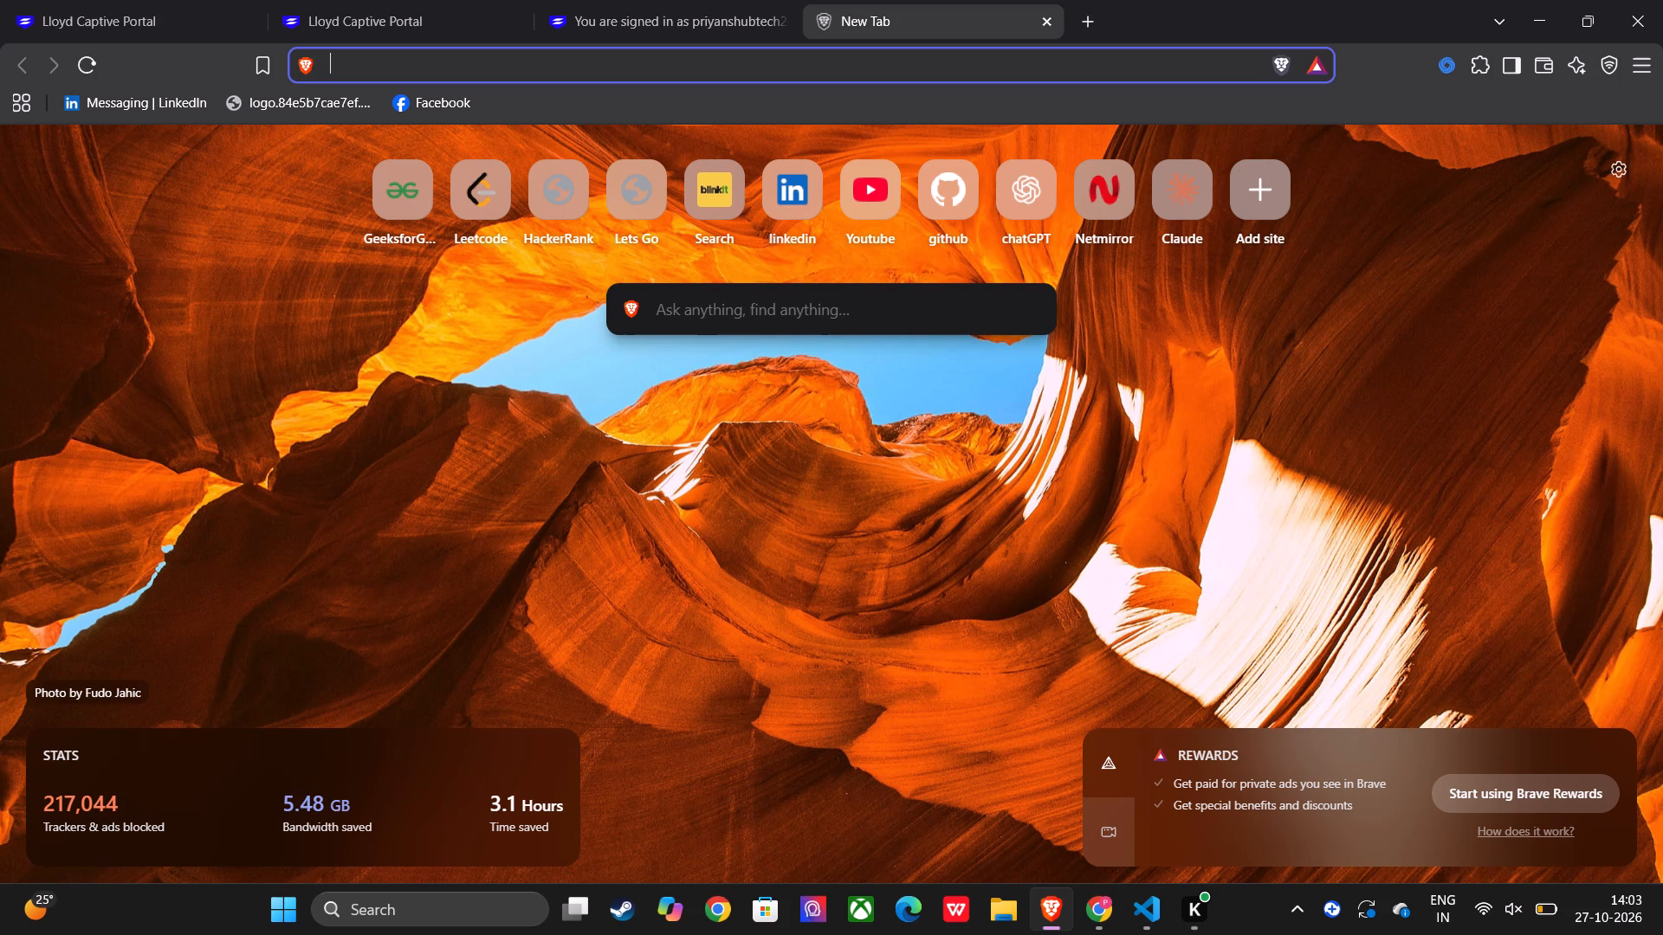
{"action": "left_click", "coordinate": [830, 67]}
{"action": "left_click", "coordinate": [830, 67]}
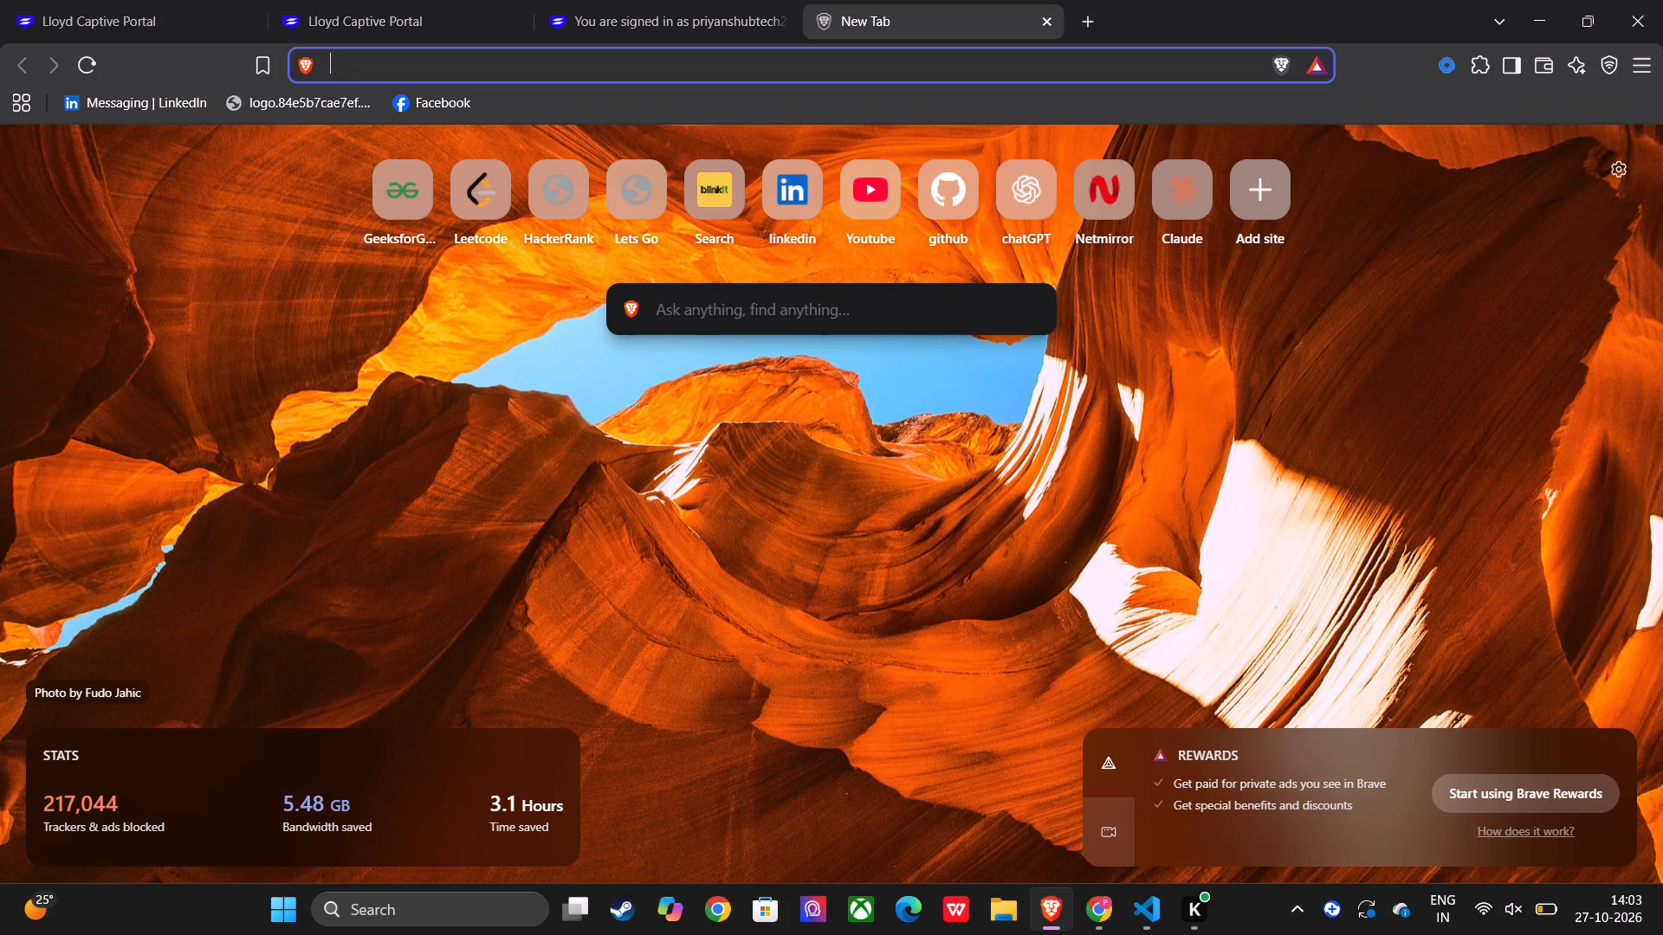
{"action": "left_click", "coordinate": [830, 67]}
{"action": "left_click", "coordinate": [838, 68]}
{"action": "type", "text": "overleaf"}
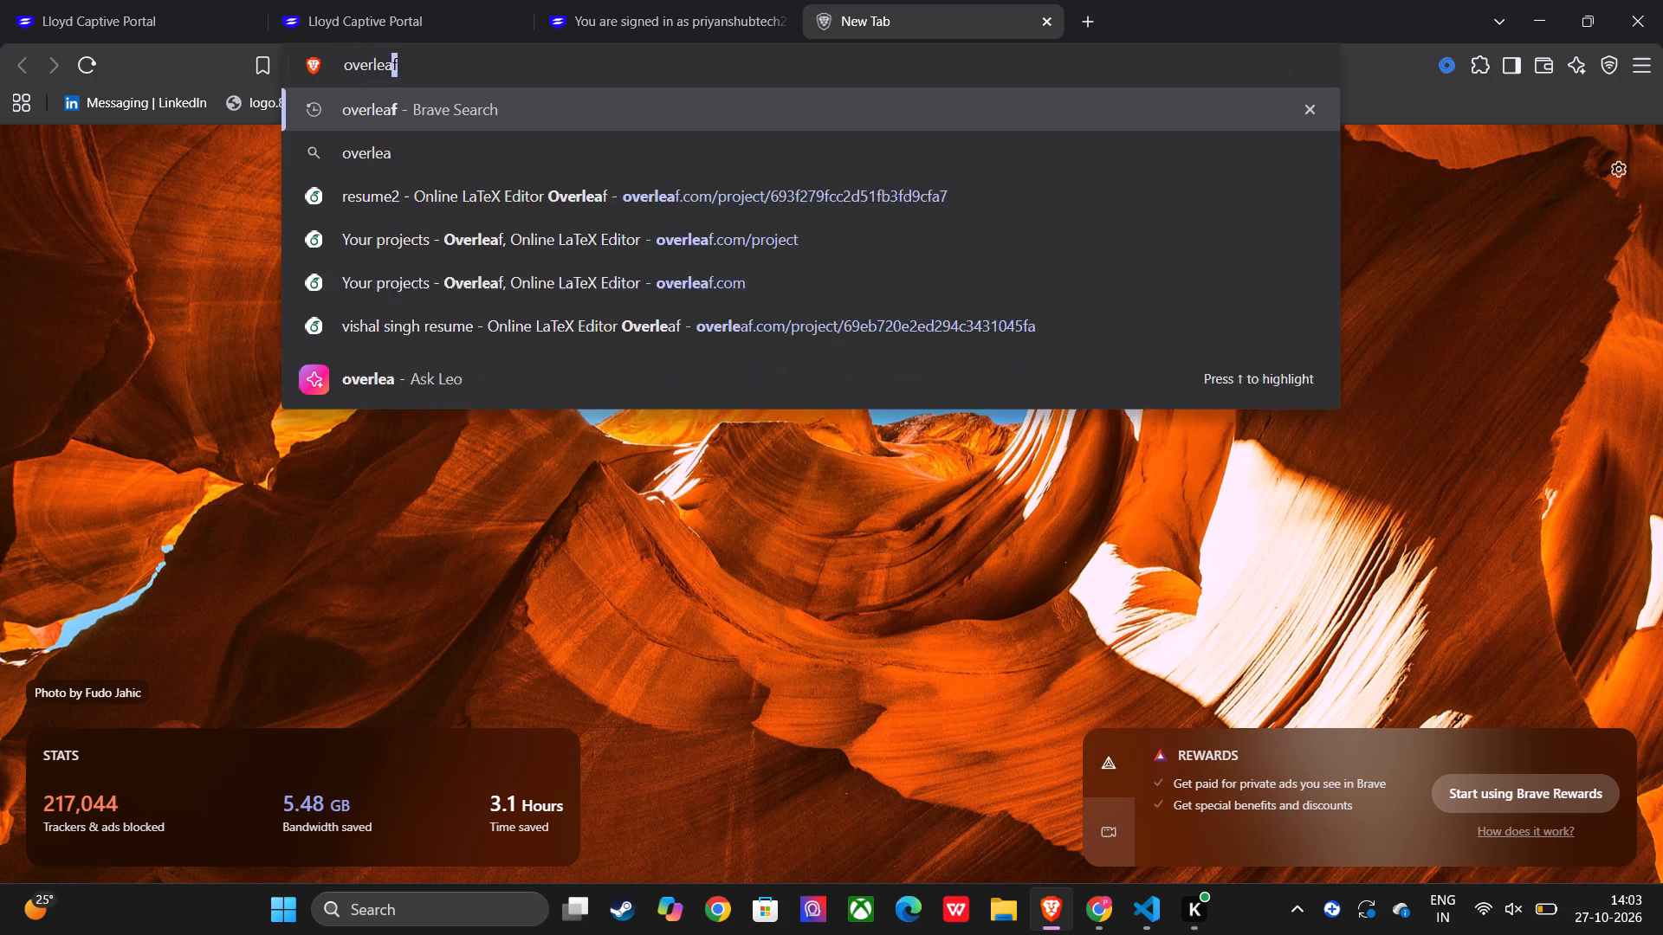
{"action": "key", "text": "space"}
{"action": "key", "text": "Return"}
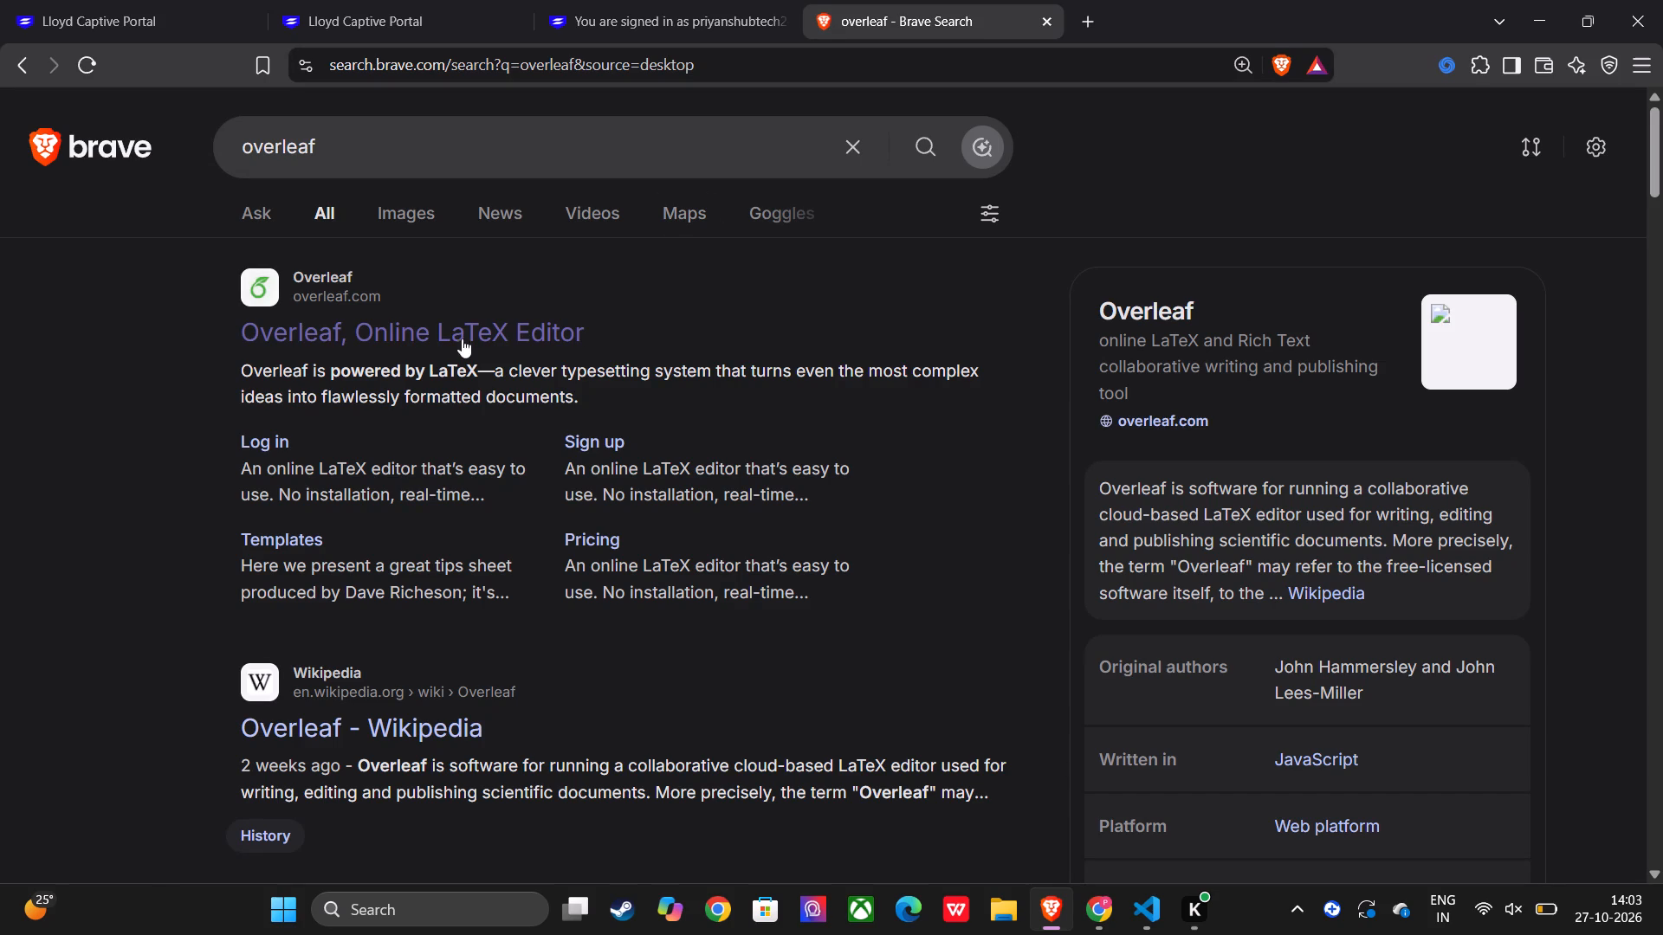
{"action": "left_click", "coordinate": [456, 327]}
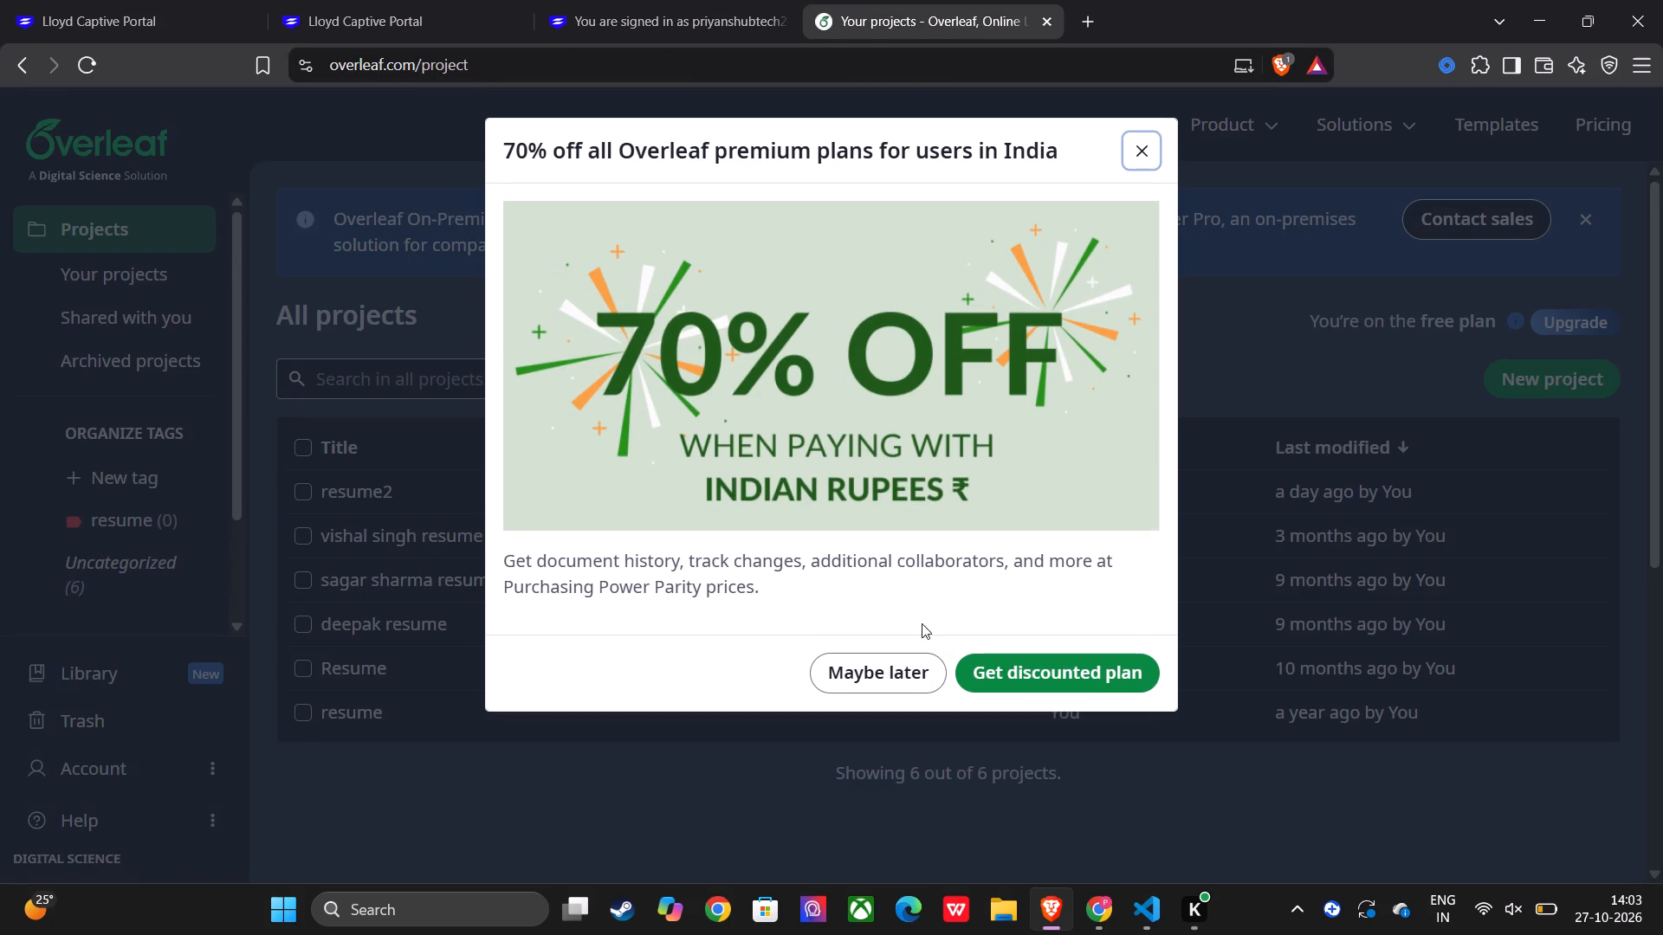
Dismiss the discounted plan offer and open the resume2 project.
{"action": "left_click", "coordinate": [901, 677]}
{"action": "left_click", "coordinate": [362, 487]}
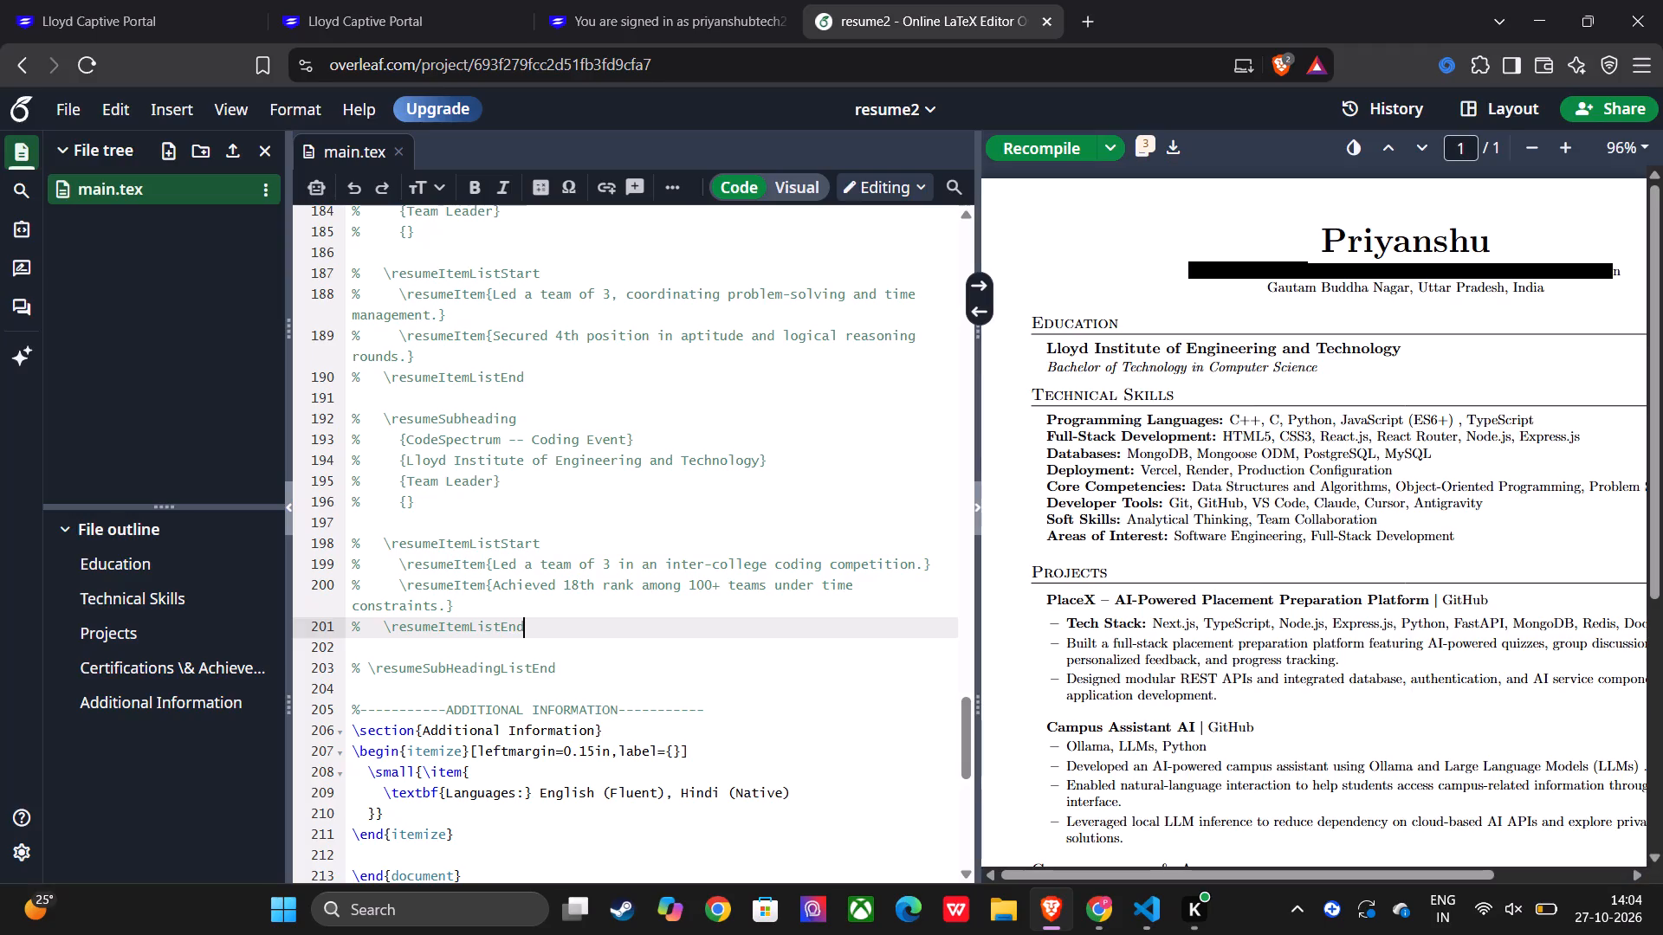
Review the resume's LaTeX source and its PDF preview, from the heading and Technical Skills through Projects, Certifications & Achievements and Additional Information.
{"action": "left_click", "coordinate": [996, 511]}
{"action": "left_click", "coordinate": [996, 511]}
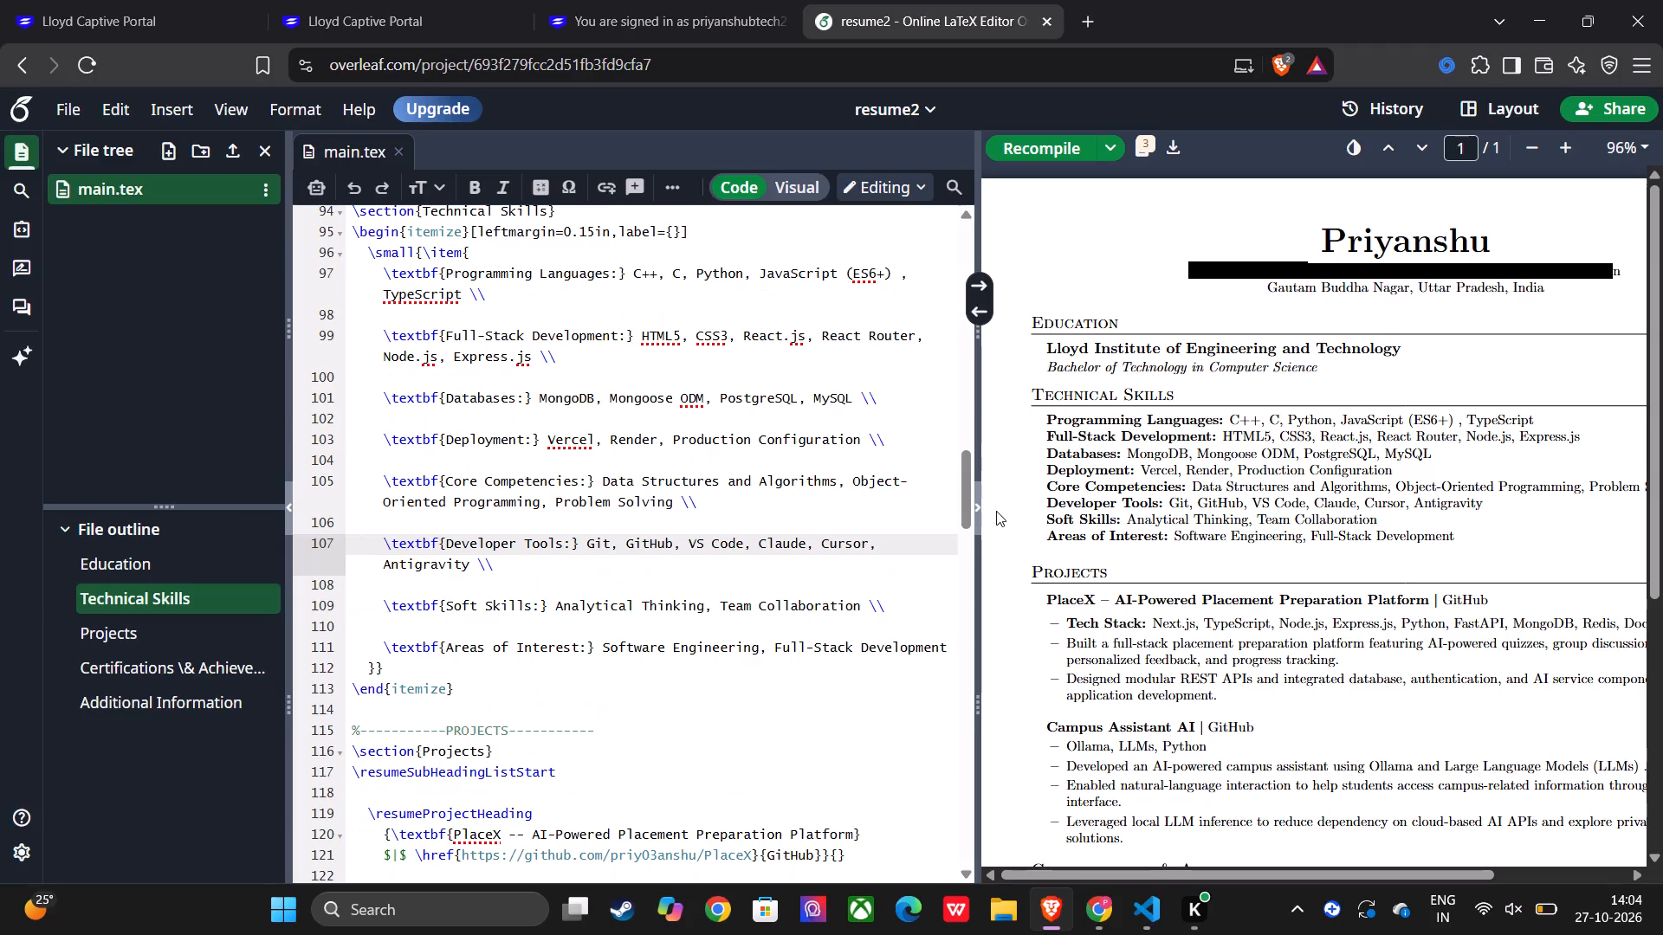
{"action": "left_click", "coordinate": [996, 511]}
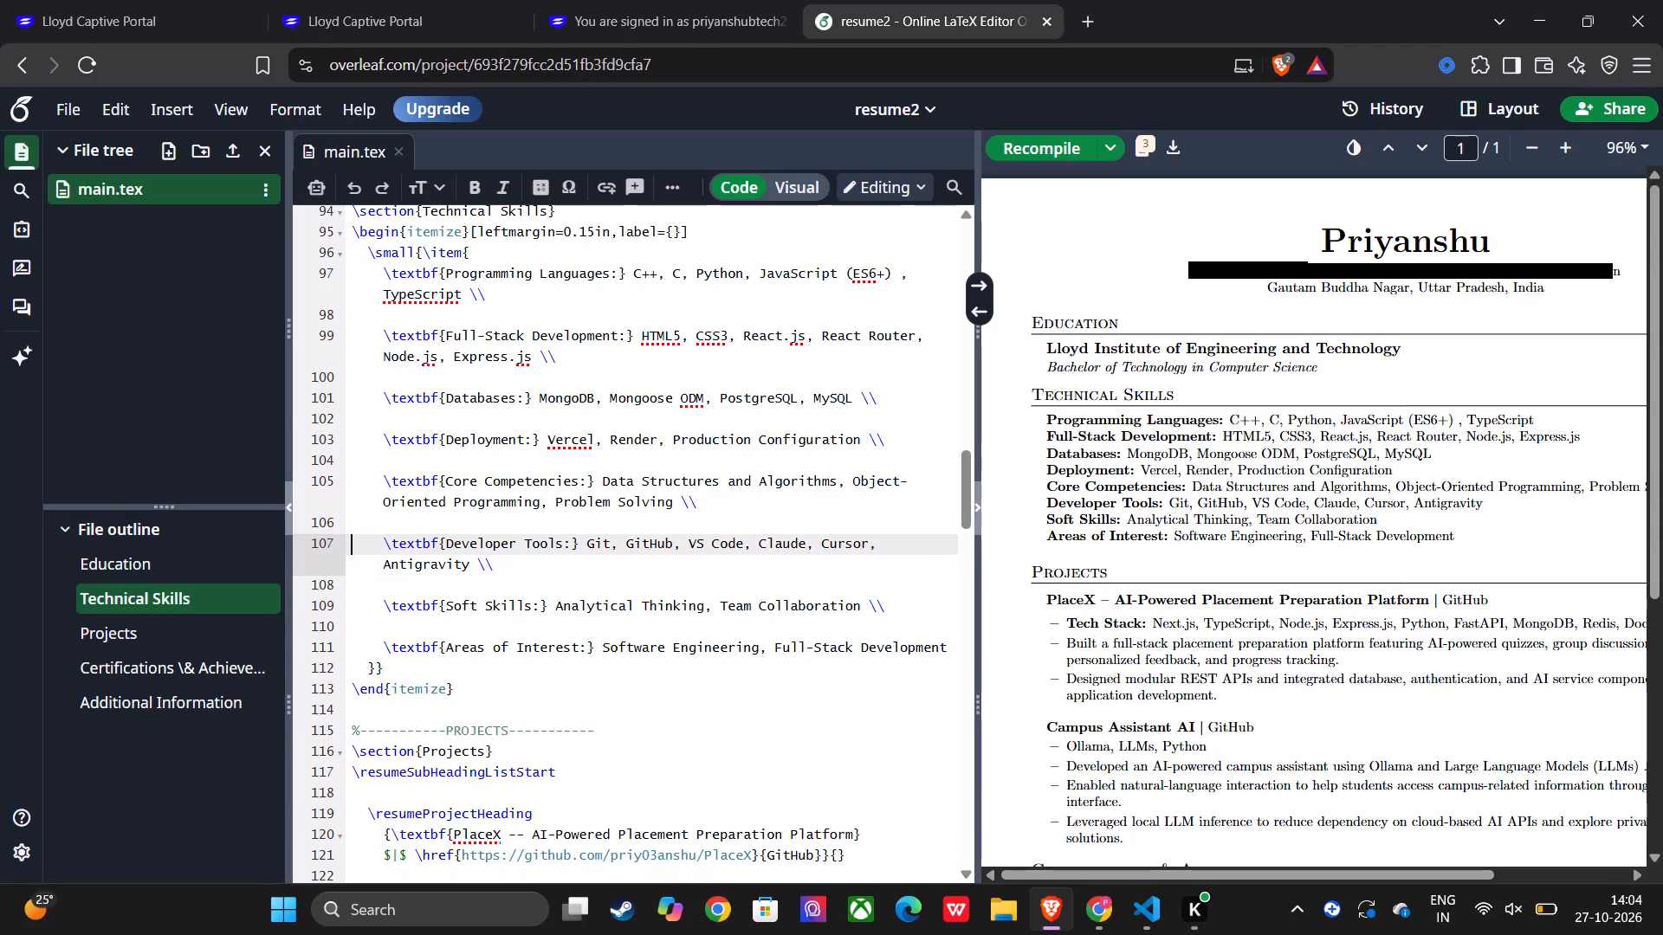
{"action": "scroll", "coordinate": [1350, 475], "scroll_direction": "left", "scroll_amount": 1}
{"action": "scroll", "coordinate": [1349, 554], "scroll_direction": "up", "scroll_amount": 1}
{"action": "scroll", "coordinate": [1349, 554], "scroll_direction": "left", "scroll_amount": 2}
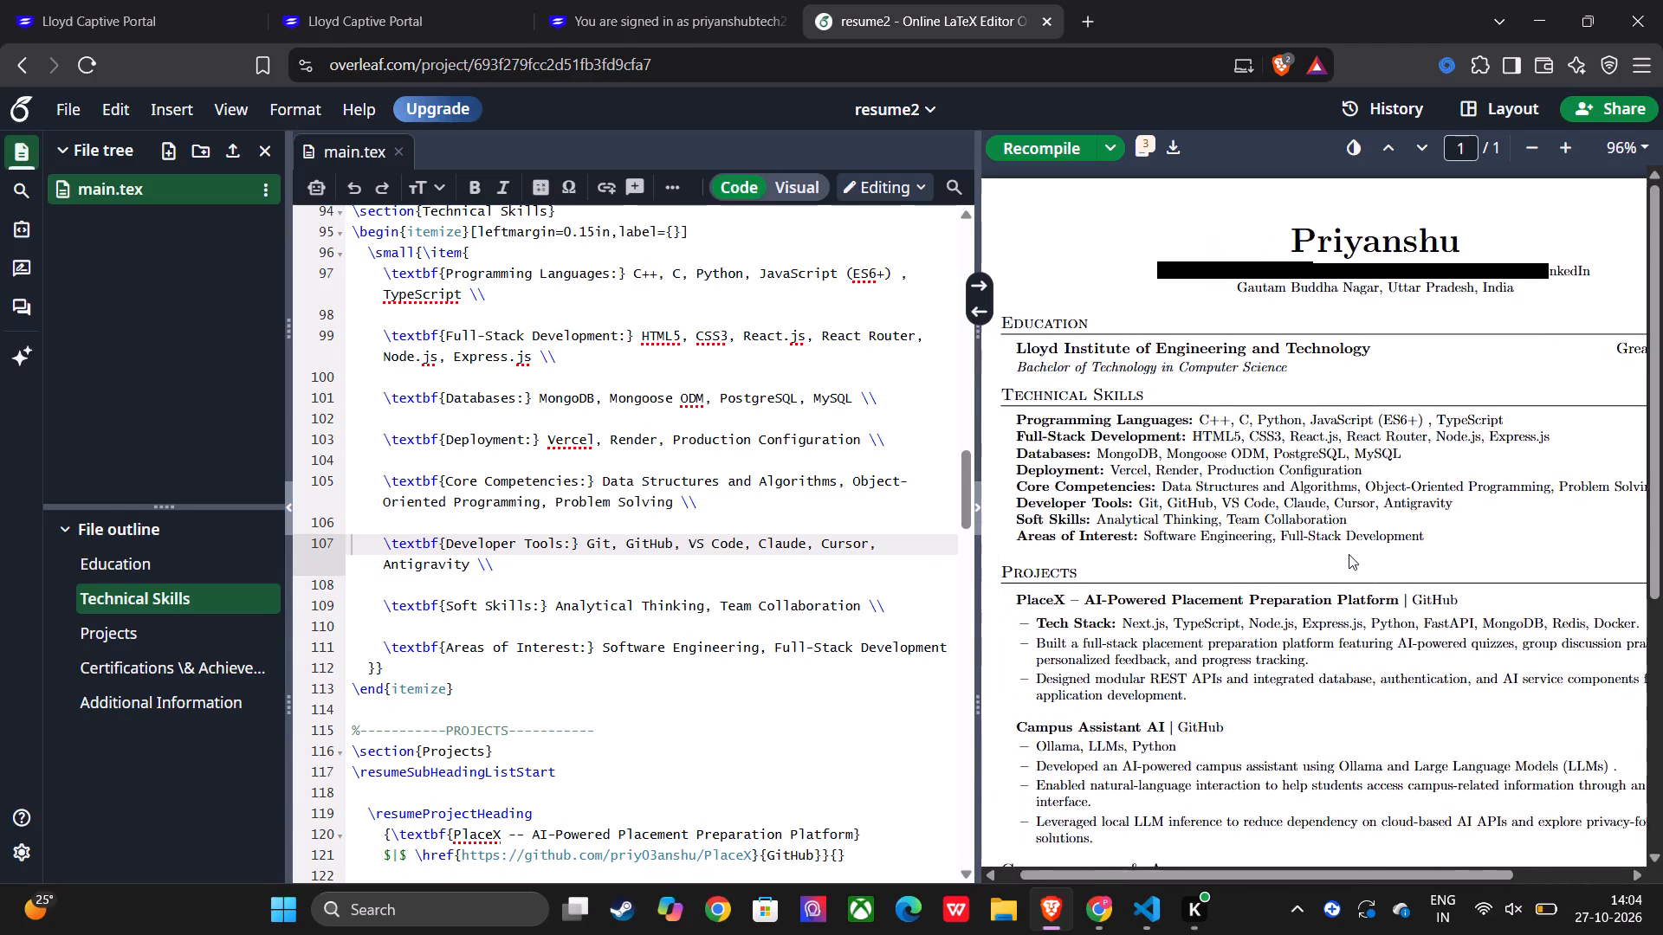
{"action": "scroll", "coordinate": [1349, 554], "scroll_direction": "left", "scroll_amount": 1}
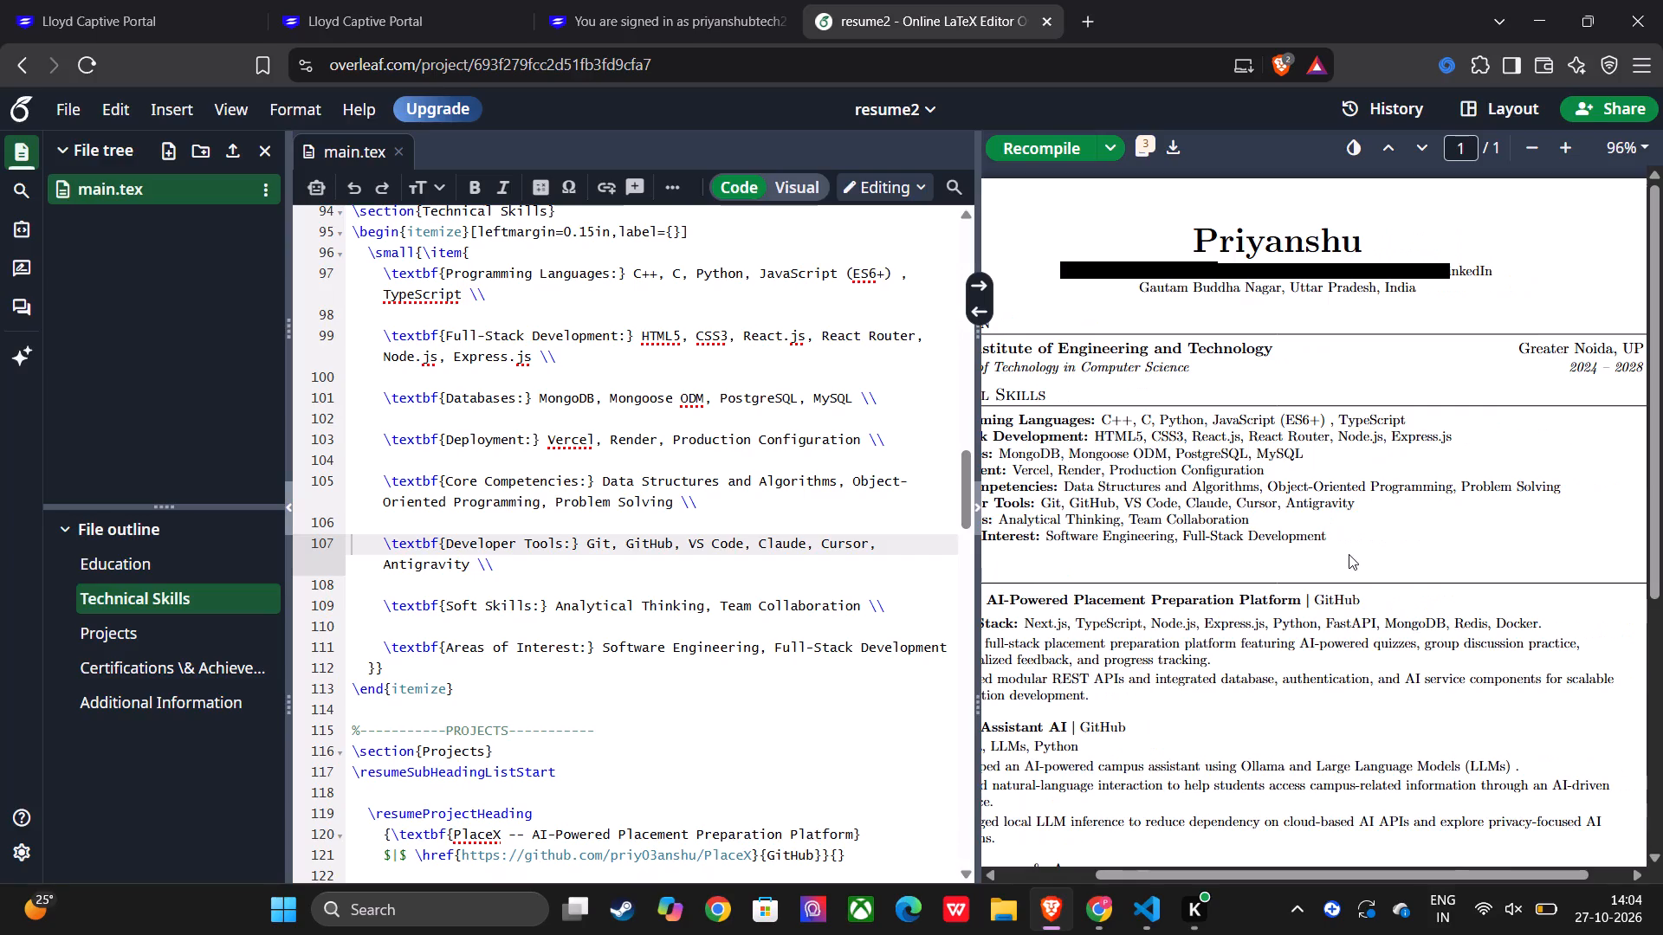
{"action": "scroll", "coordinate": [1349, 554], "scroll_direction": "right", "scroll_amount": 3}
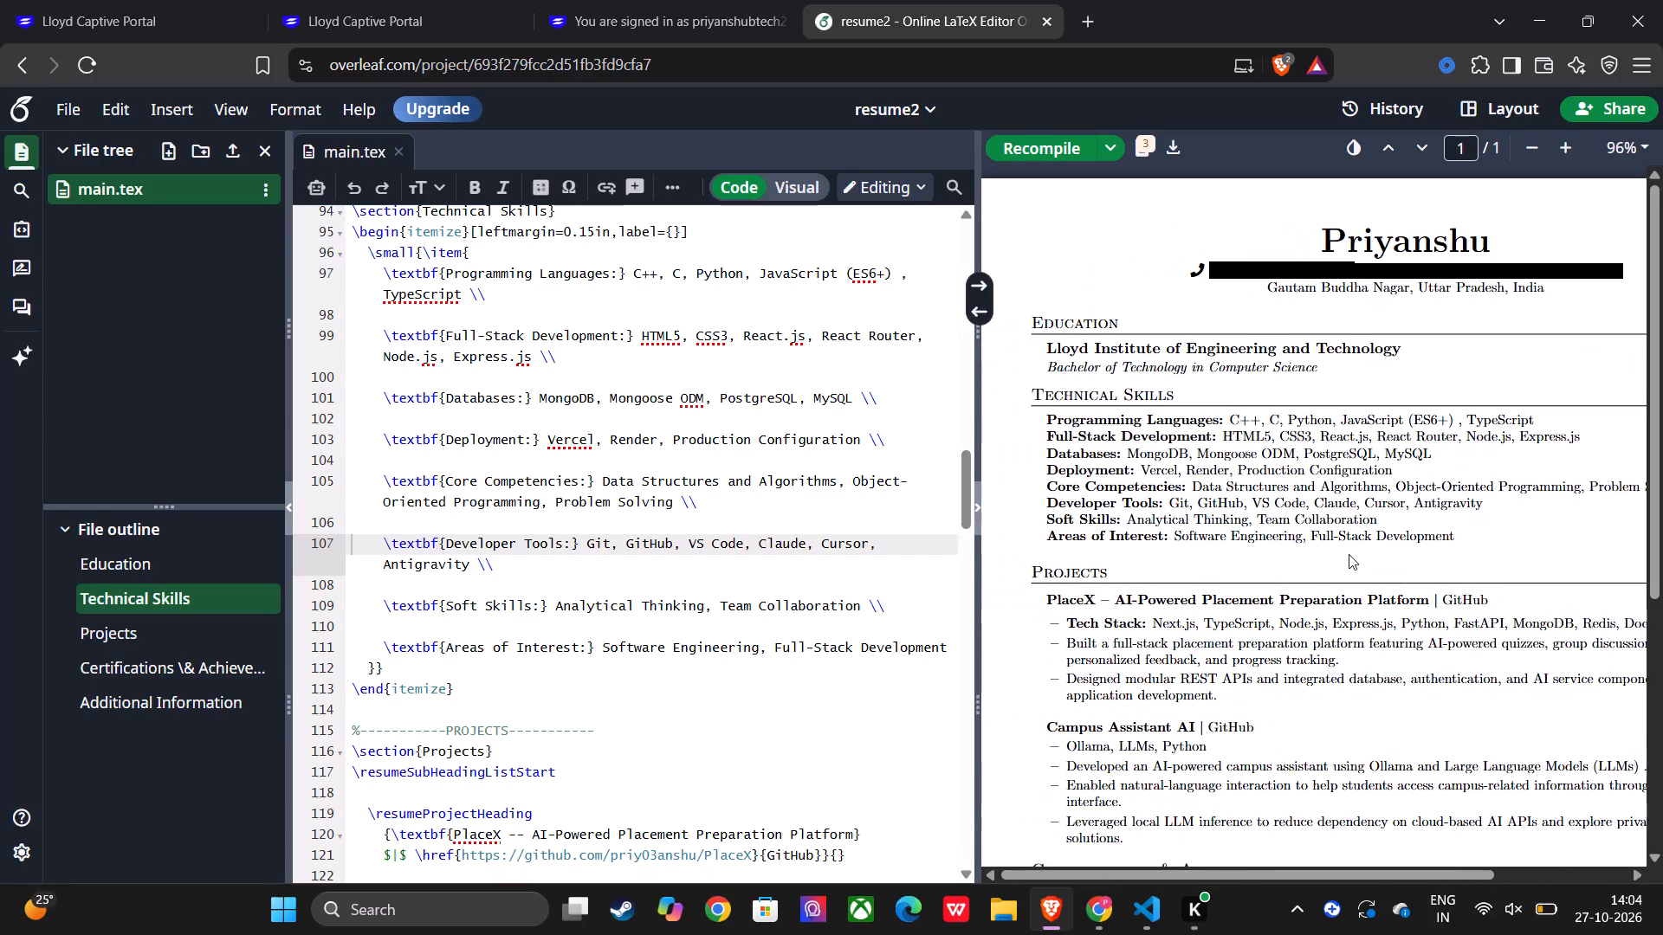
{"action": "scroll", "coordinate": [1349, 554], "scroll_direction": "left", "scroll_amount": 3}
{"action": "scroll", "coordinate": [1349, 554], "scroll_direction": "right", "scroll_amount": 2}
{"action": "scroll", "coordinate": [559, 617], "scroll_direction": "up", "scroll_amount": 2}
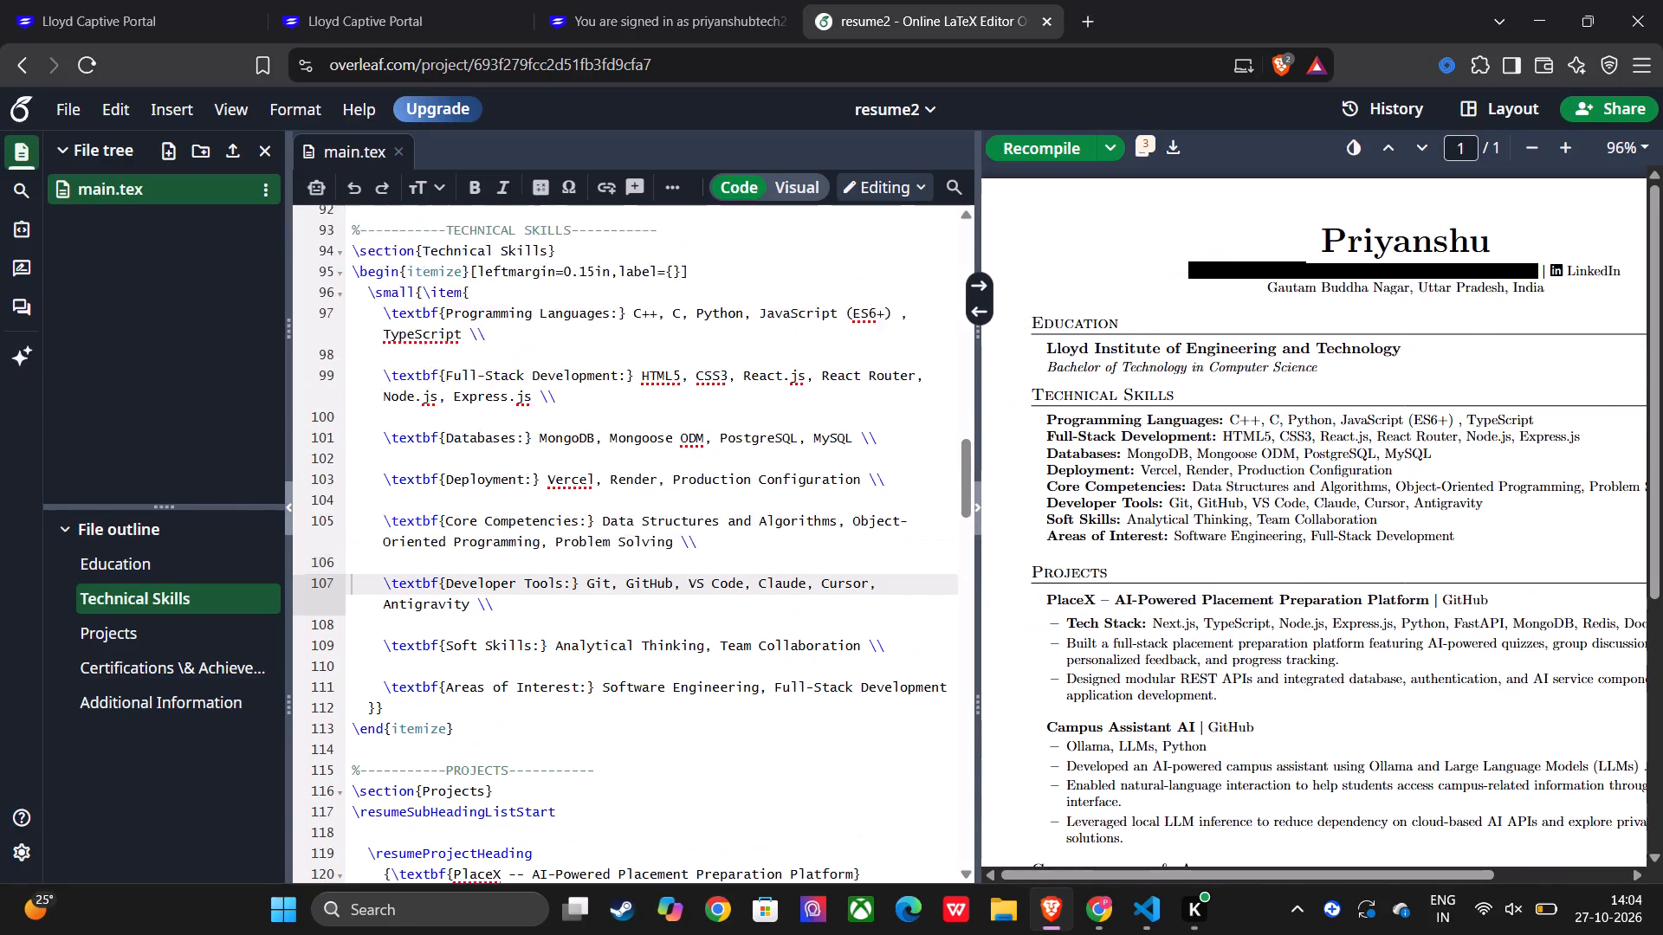
{"action": "scroll", "coordinate": [559, 617], "scroll_direction": "up", "scroll_amount": 2}
{"action": "scroll", "coordinate": [792, 648], "scroll_direction": "down", "scroll_amount": 3}
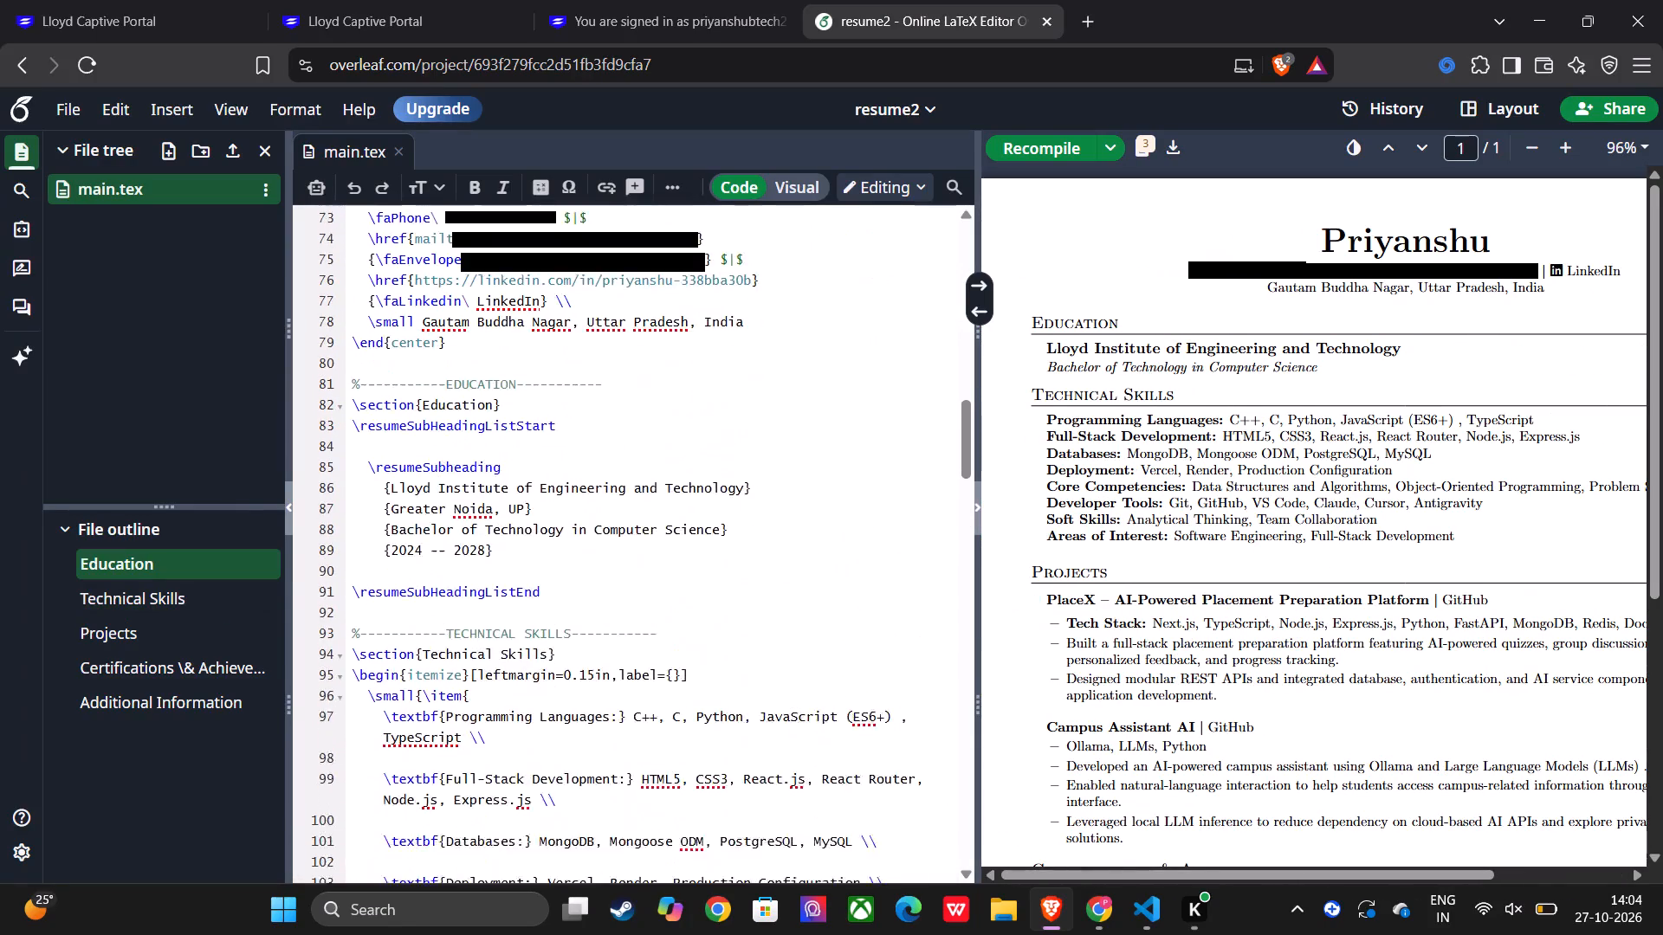
{"action": "scroll", "coordinate": [792, 648], "scroll_direction": "up", "scroll_amount": 1}
{"action": "scroll", "coordinate": [792, 648], "scroll_direction": "down", "scroll_amount": 2}
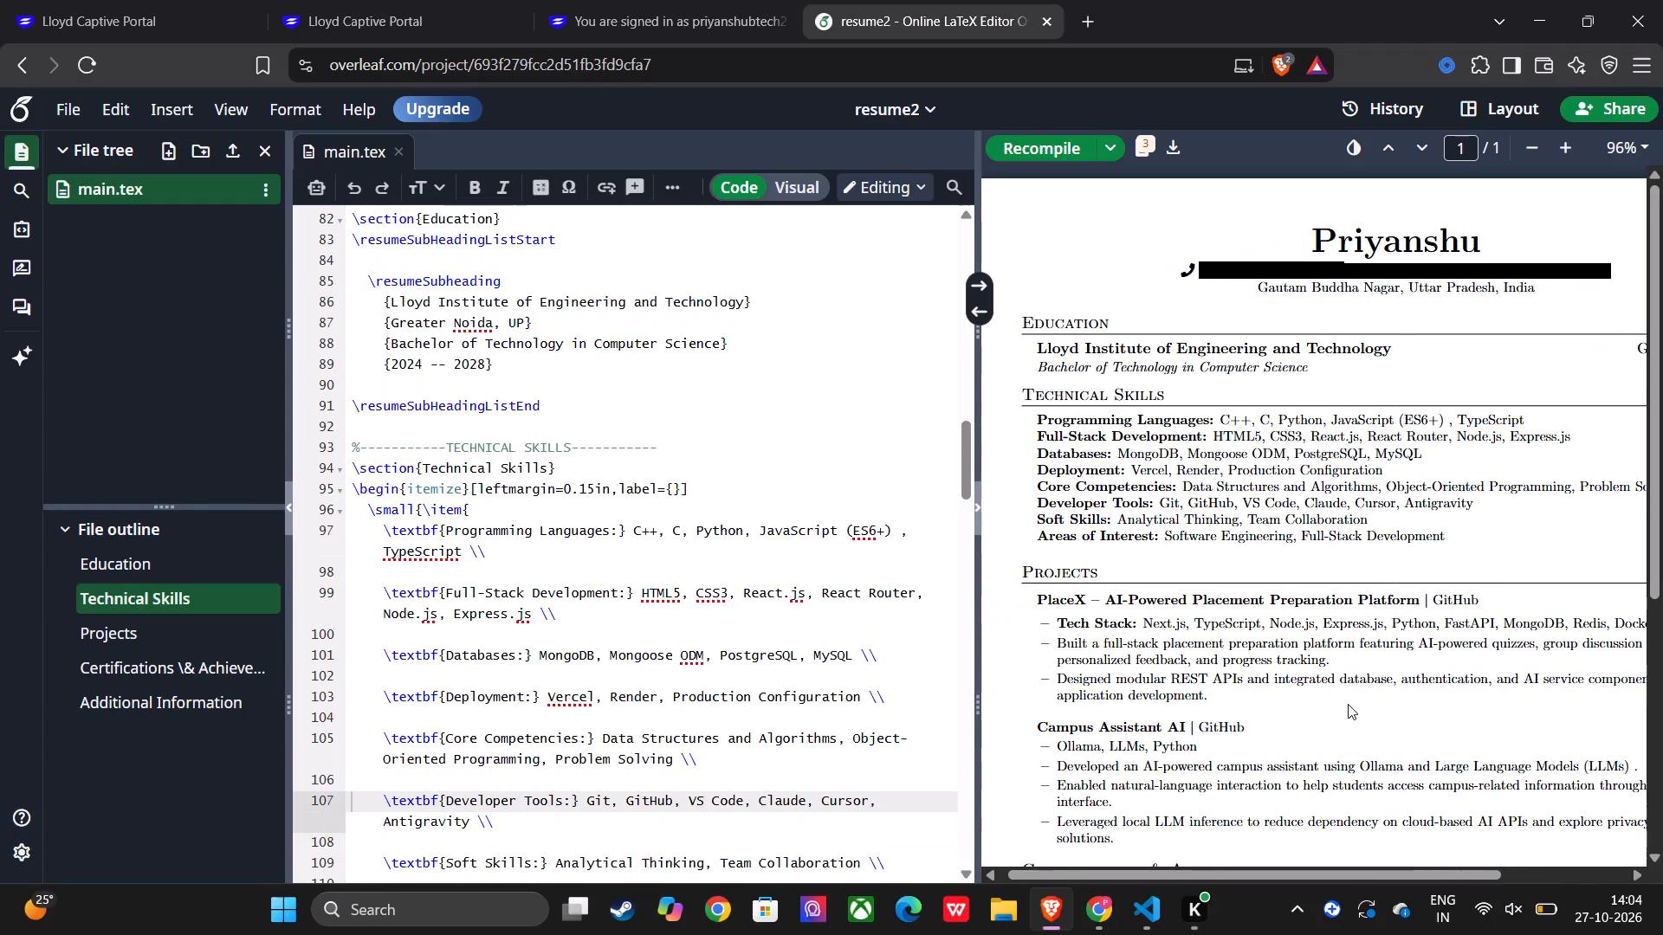
{"action": "scroll", "coordinate": [1348, 704], "scroll_direction": "down", "scroll_amount": 3}
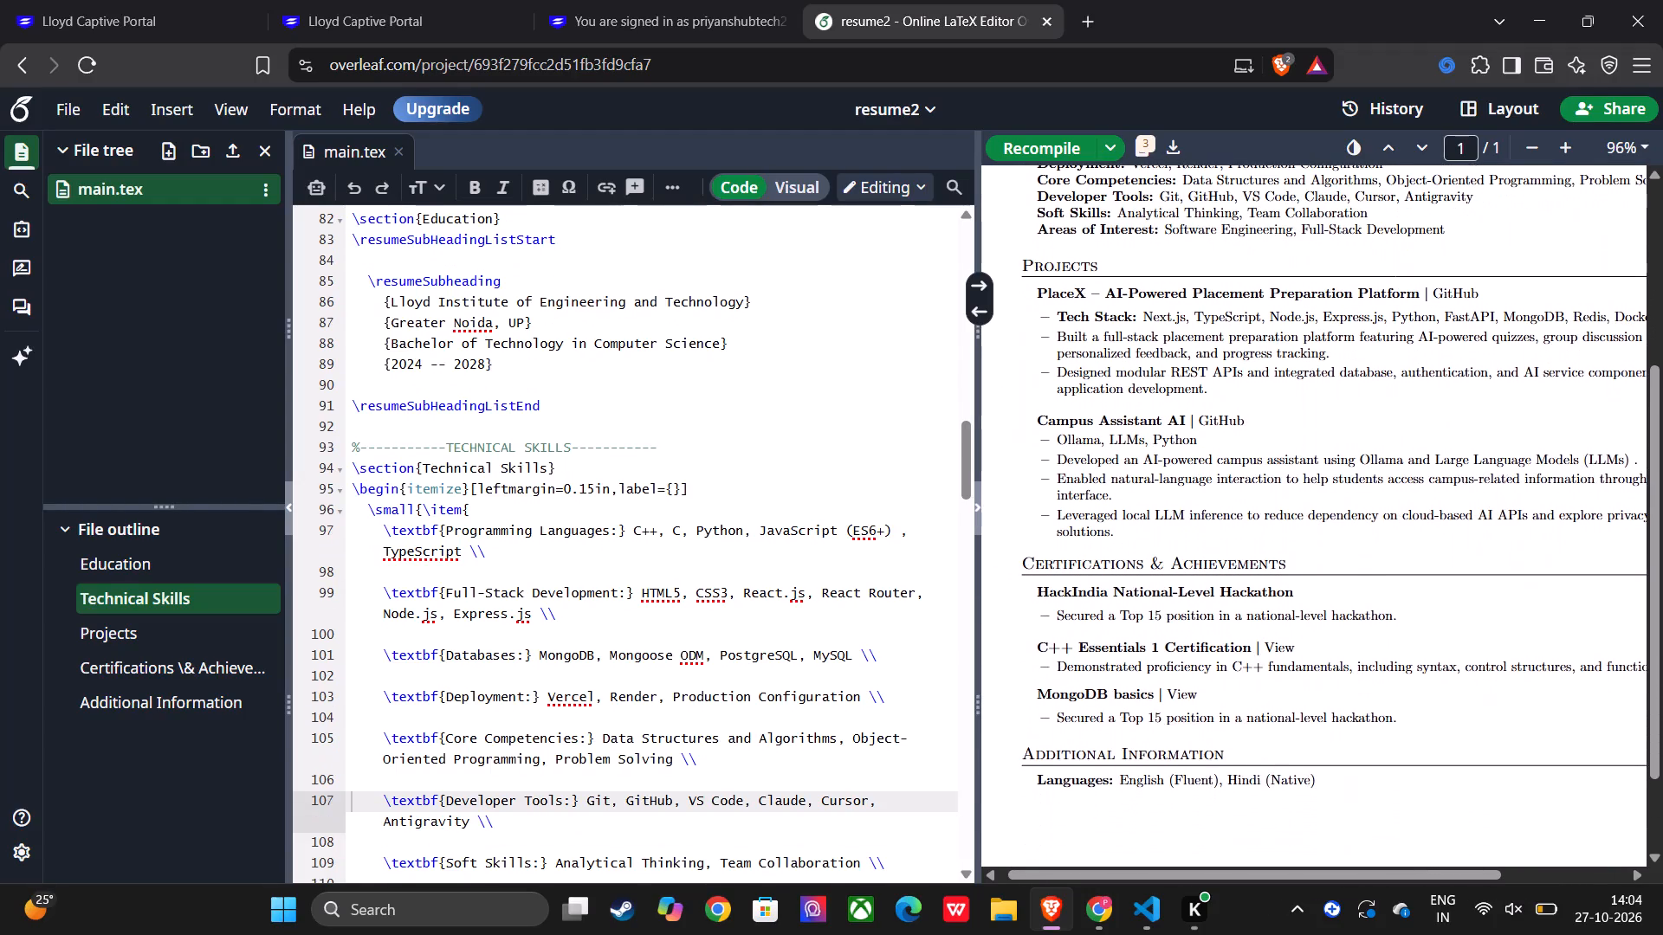
{"action": "scroll", "coordinate": [928, 674], "scroll_direction": "down", "scroll_amount": 1}
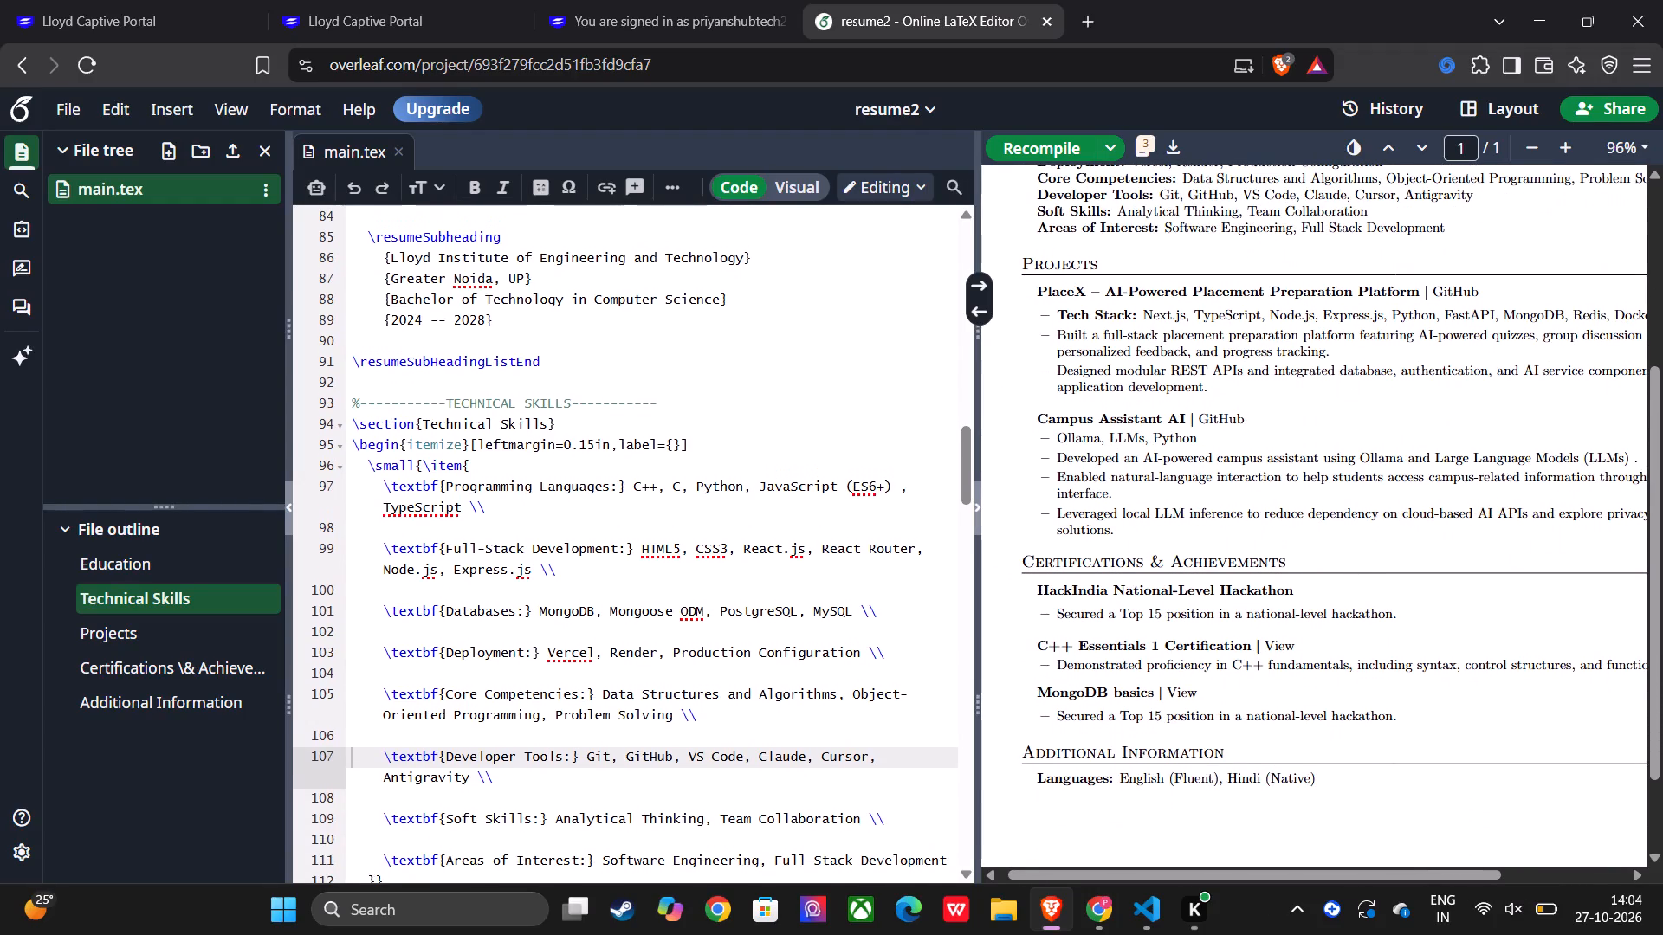
{"action": "scroll", "coordinate": [1289, 619], "scroll_direction": "down", "scroll_amount": 1}
{"action": "scroll", "coordinate": [1289, 619], "scroll_direction": "up", "scroll_amount": 1}
{"action": "scroll", "coordinate": [1289, 619], "scroll_direction": "right", "scroll_amount": 2}
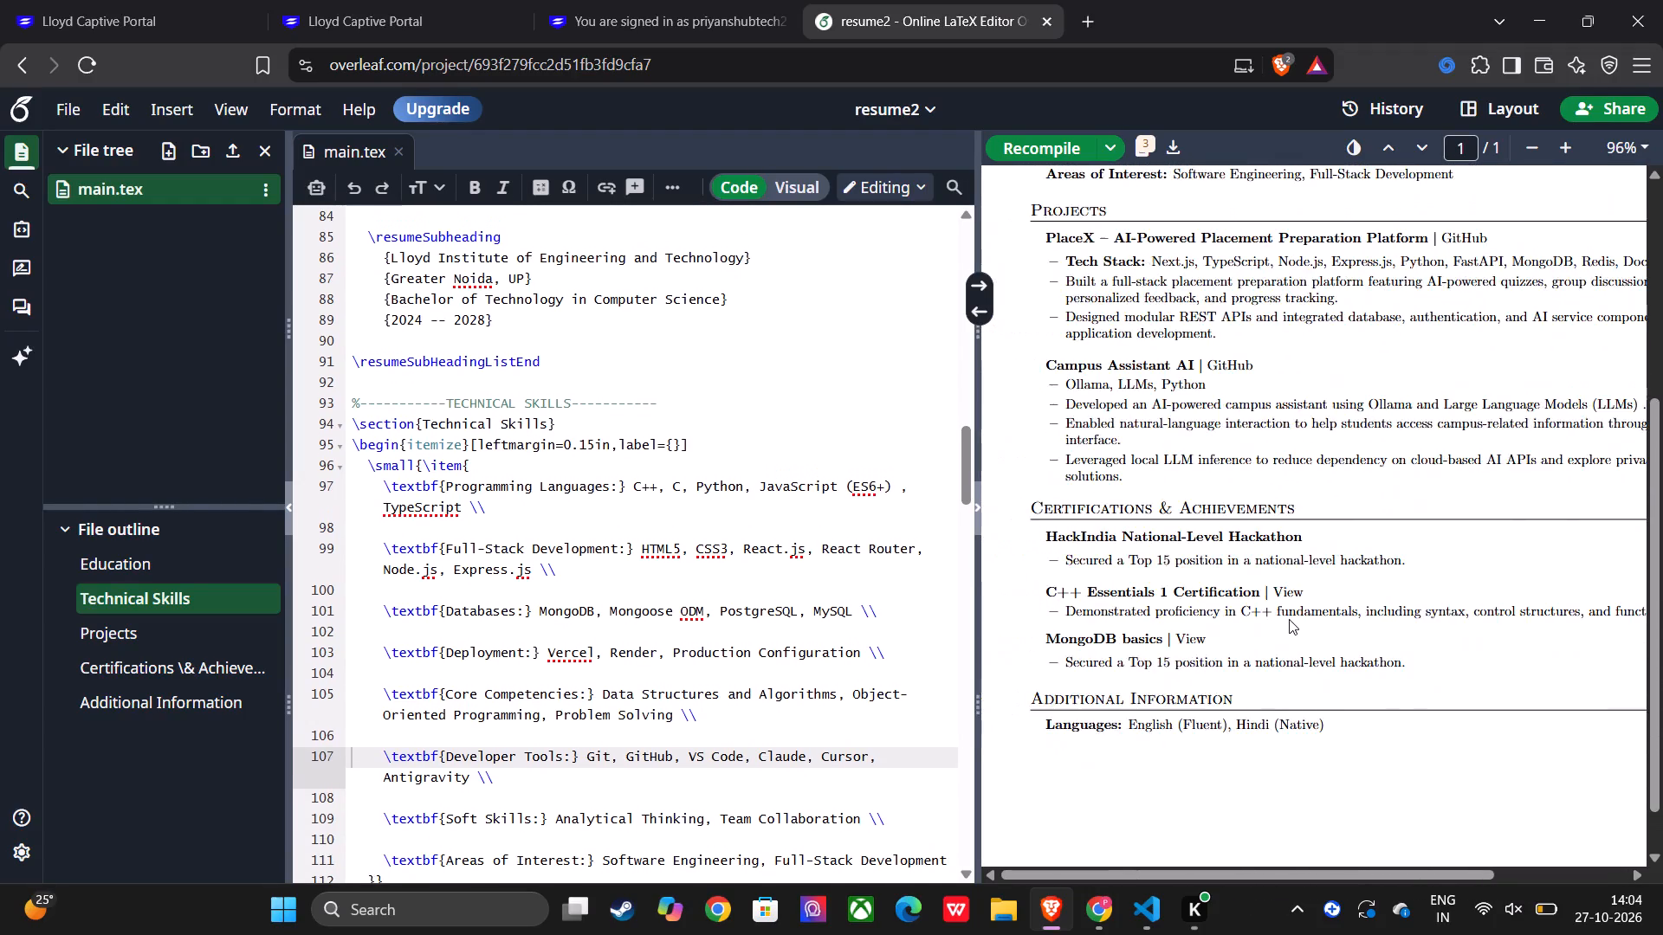
{"action": "scroll", "coordinate": [1289, 619], "scroll_direction": "left", "scroll_amount": 1}
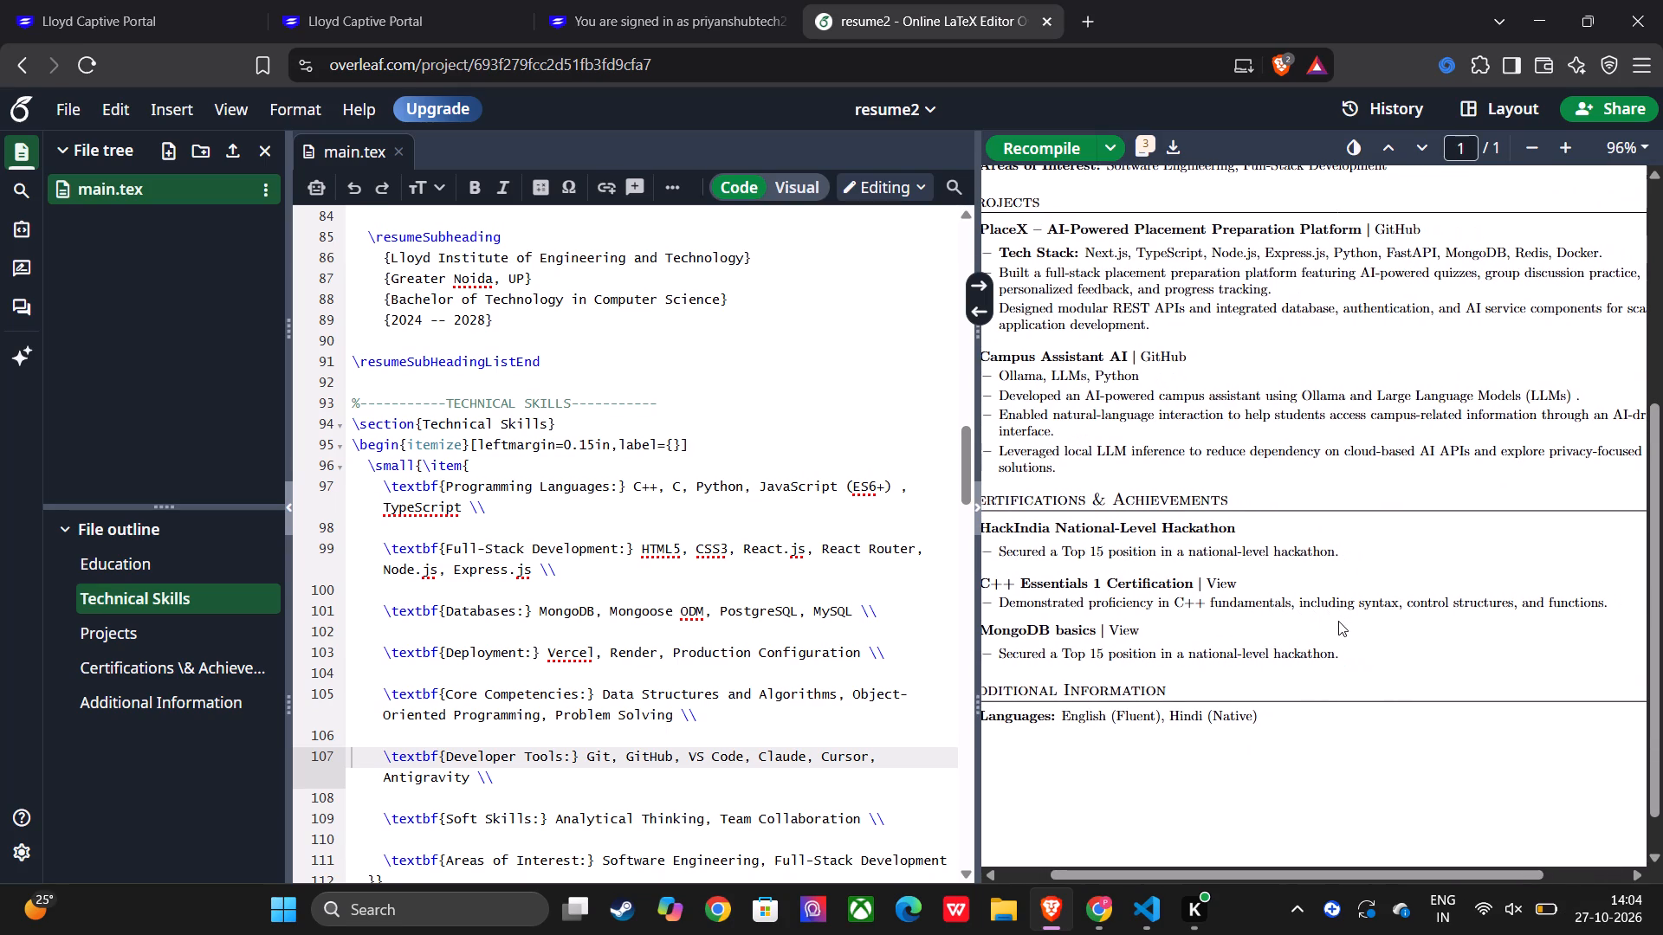
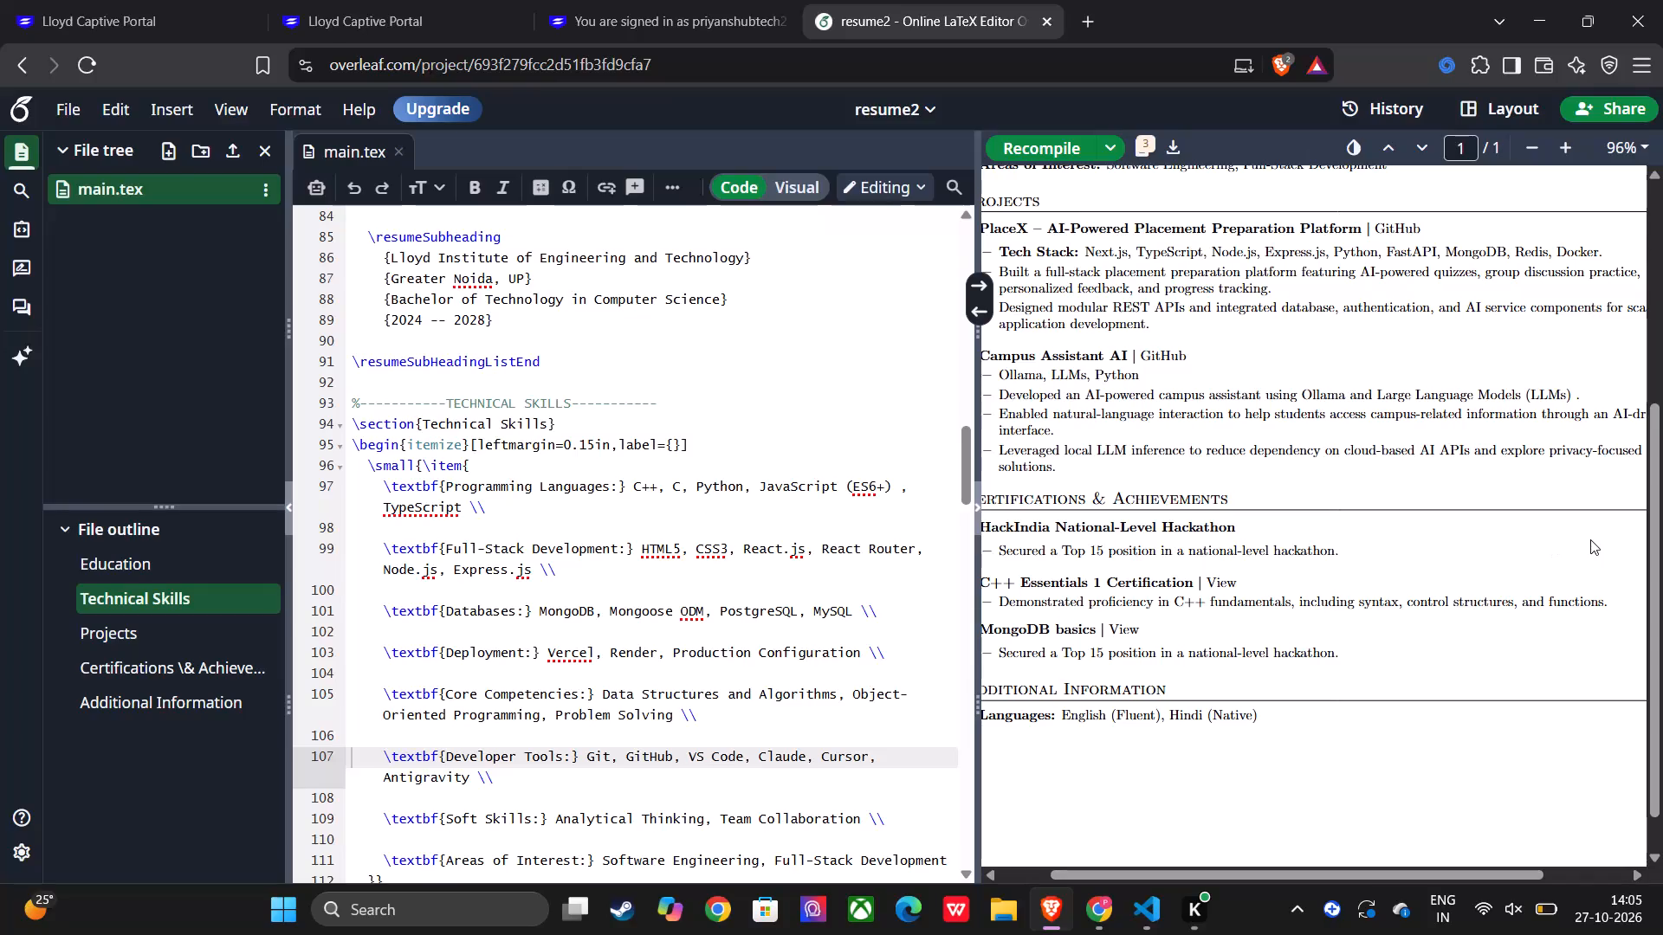
Review the resume preview against the LaTeX source, from the preamble and custom commands through the heading and Education section.
{"action": "scroll", "coordinate": [1590, 539], "scroll_direction": "right", "scroll_amount": 1}
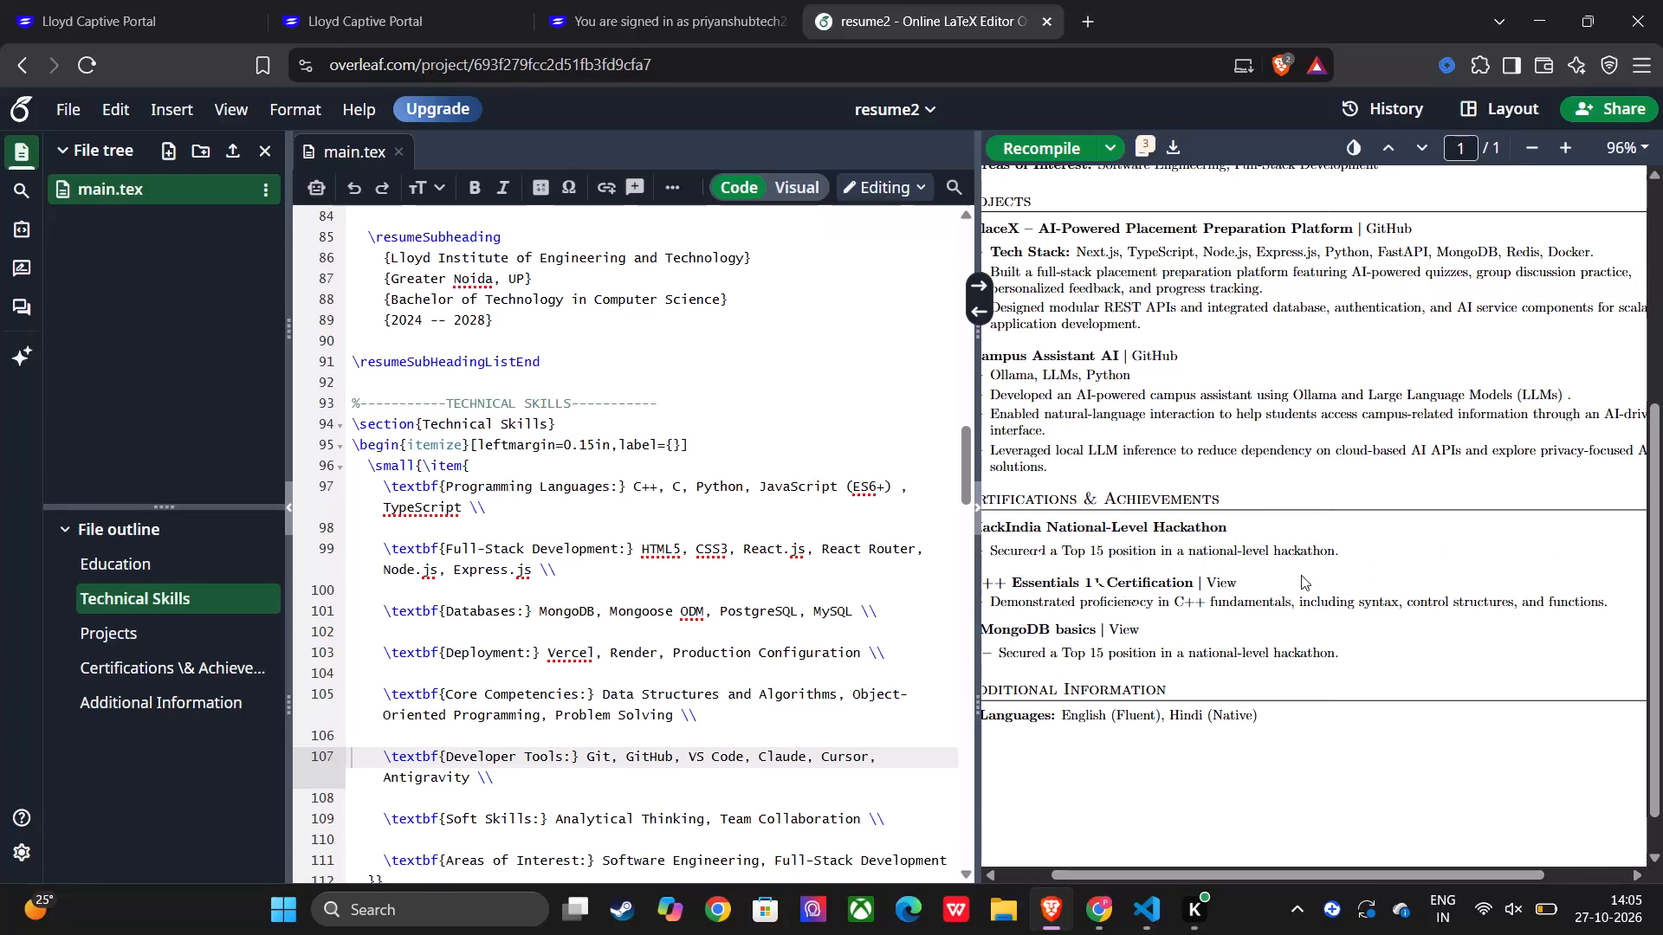
{"action": "scroll", "coordinate": [1301, 575], "scroll_direction": "right", "scroll_amount": 2}
{"action": "scroll", "coordinate": [1301, 575], "scroll_direction": "up", "scroll_amount": 3}
{"action": "scroll", "coordinate": [1301, 575], "scroll_direction": "left", "scroll_amount": 3}
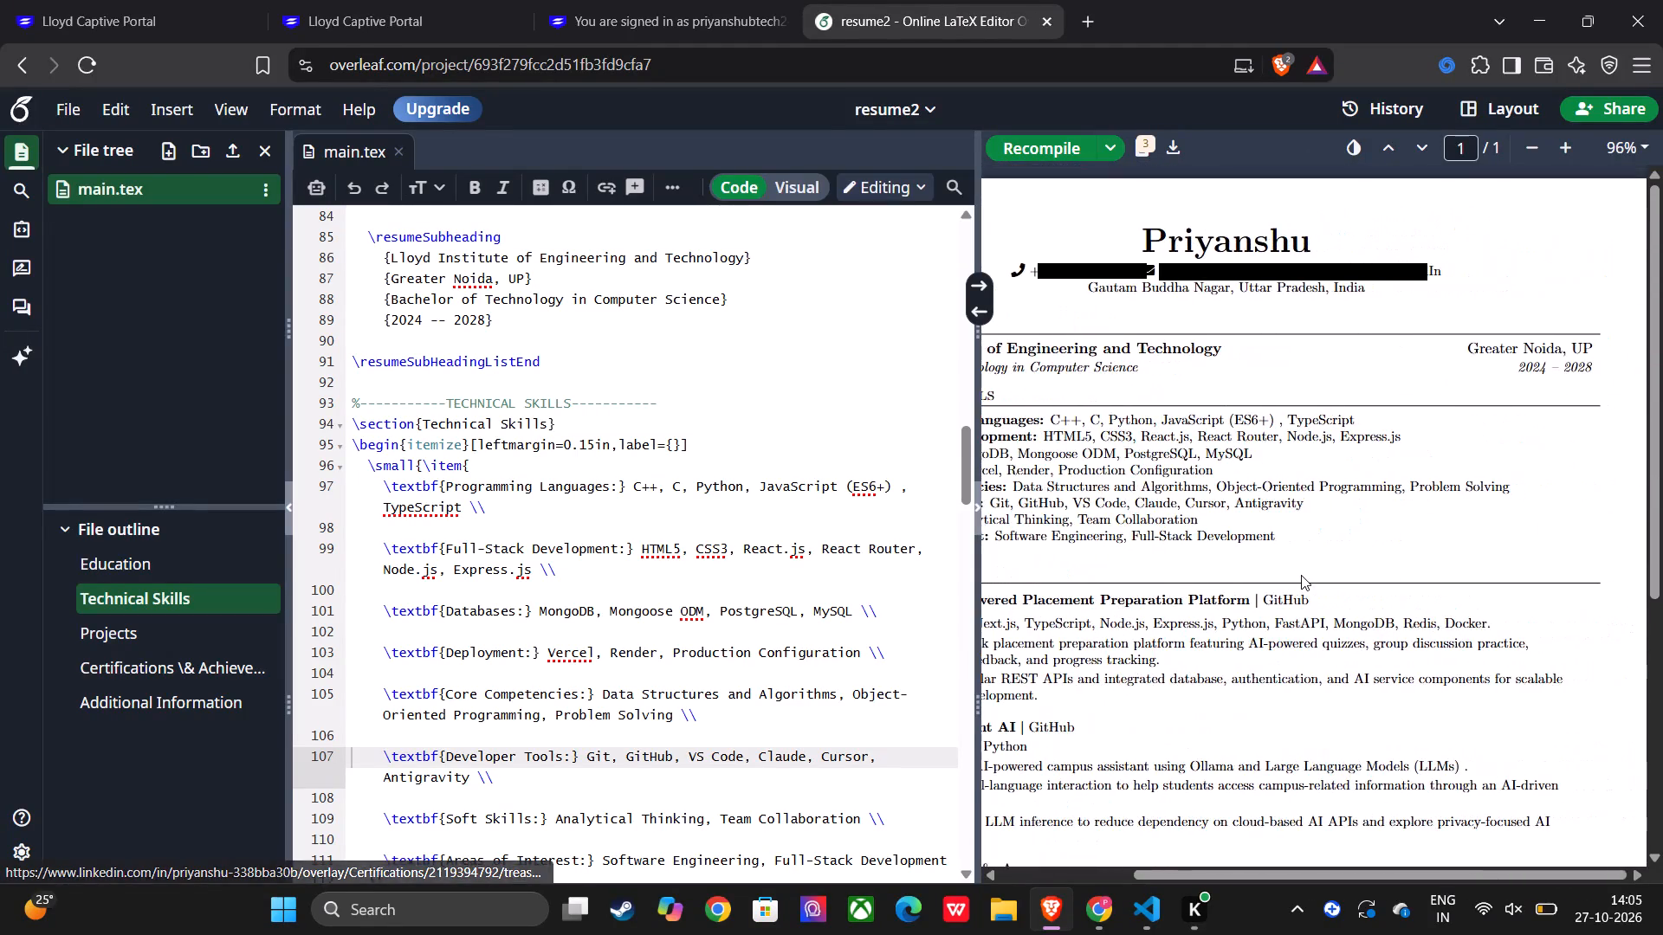
{"action": "scroll", "coordinate": [1301, 575], "scroll_direction": "right", "scroll_amount": 1}
{"action": "scroll", "coordinate": [1301, 575], "scroll_direction": "left", "scroll_amount": 2}
{"action": "scroll", "coordinate": [1301, 575], "scroll_direction": "right", "scroll_amount": 2}
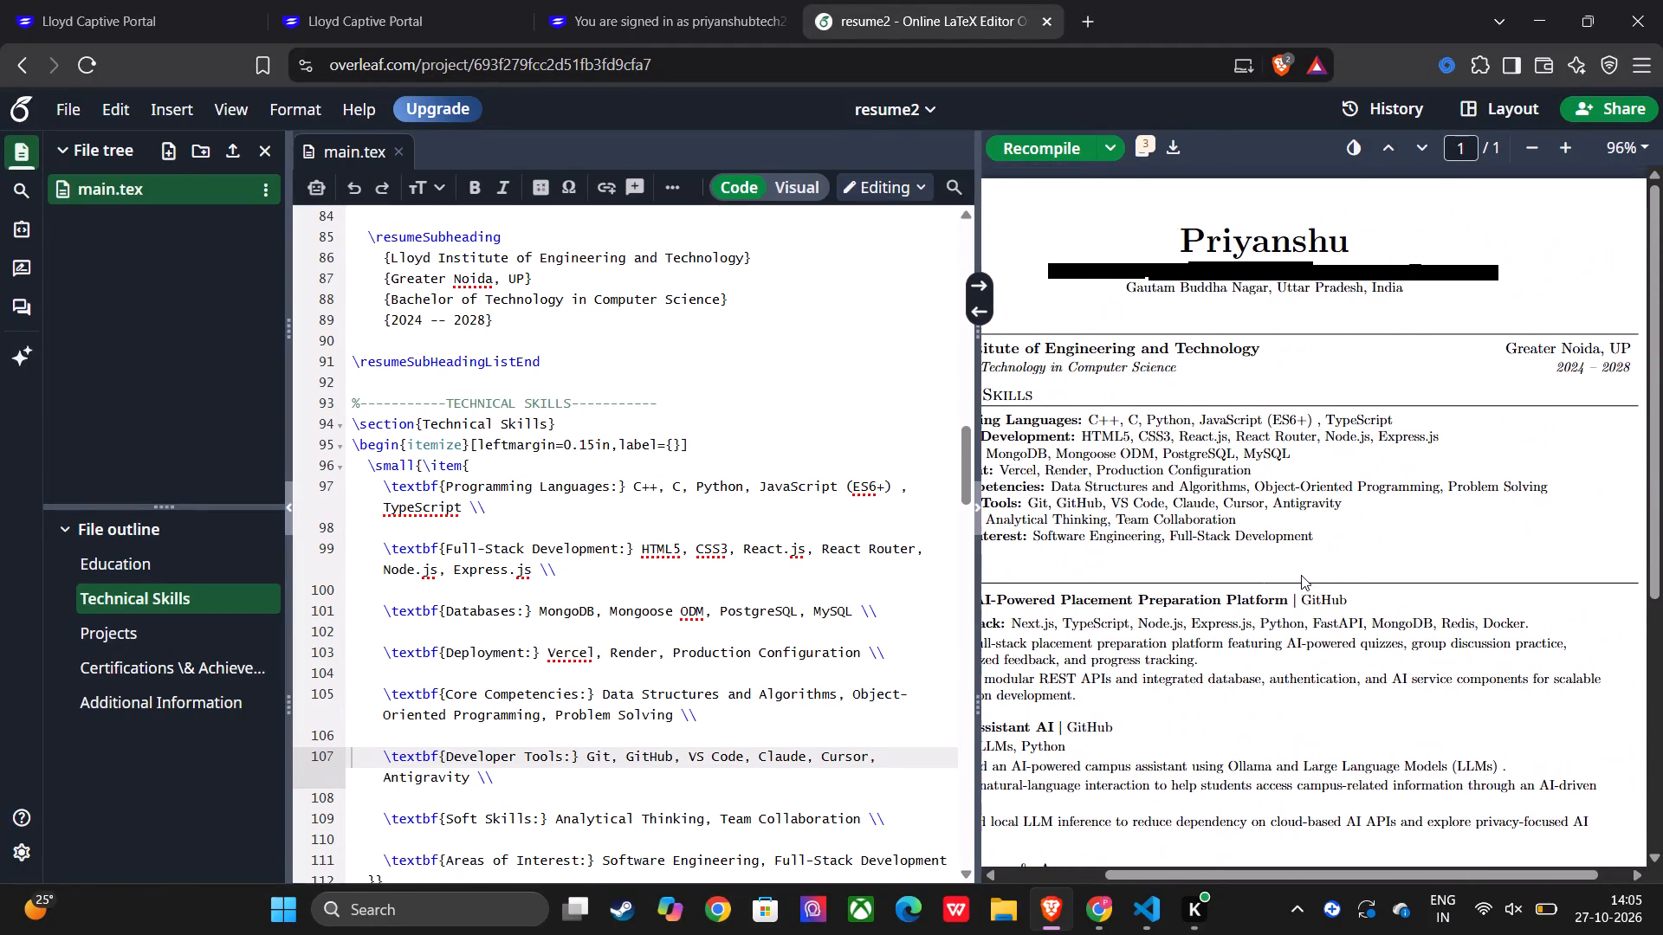
{"action": "scroll", "coordinate": [1301, 575], "scroll_direction": "right", "scroll_amount": 2}
{"action": "scroll", "coordinate": [791, 407], "scroll_direction": "up", "scroll_amount": 3}
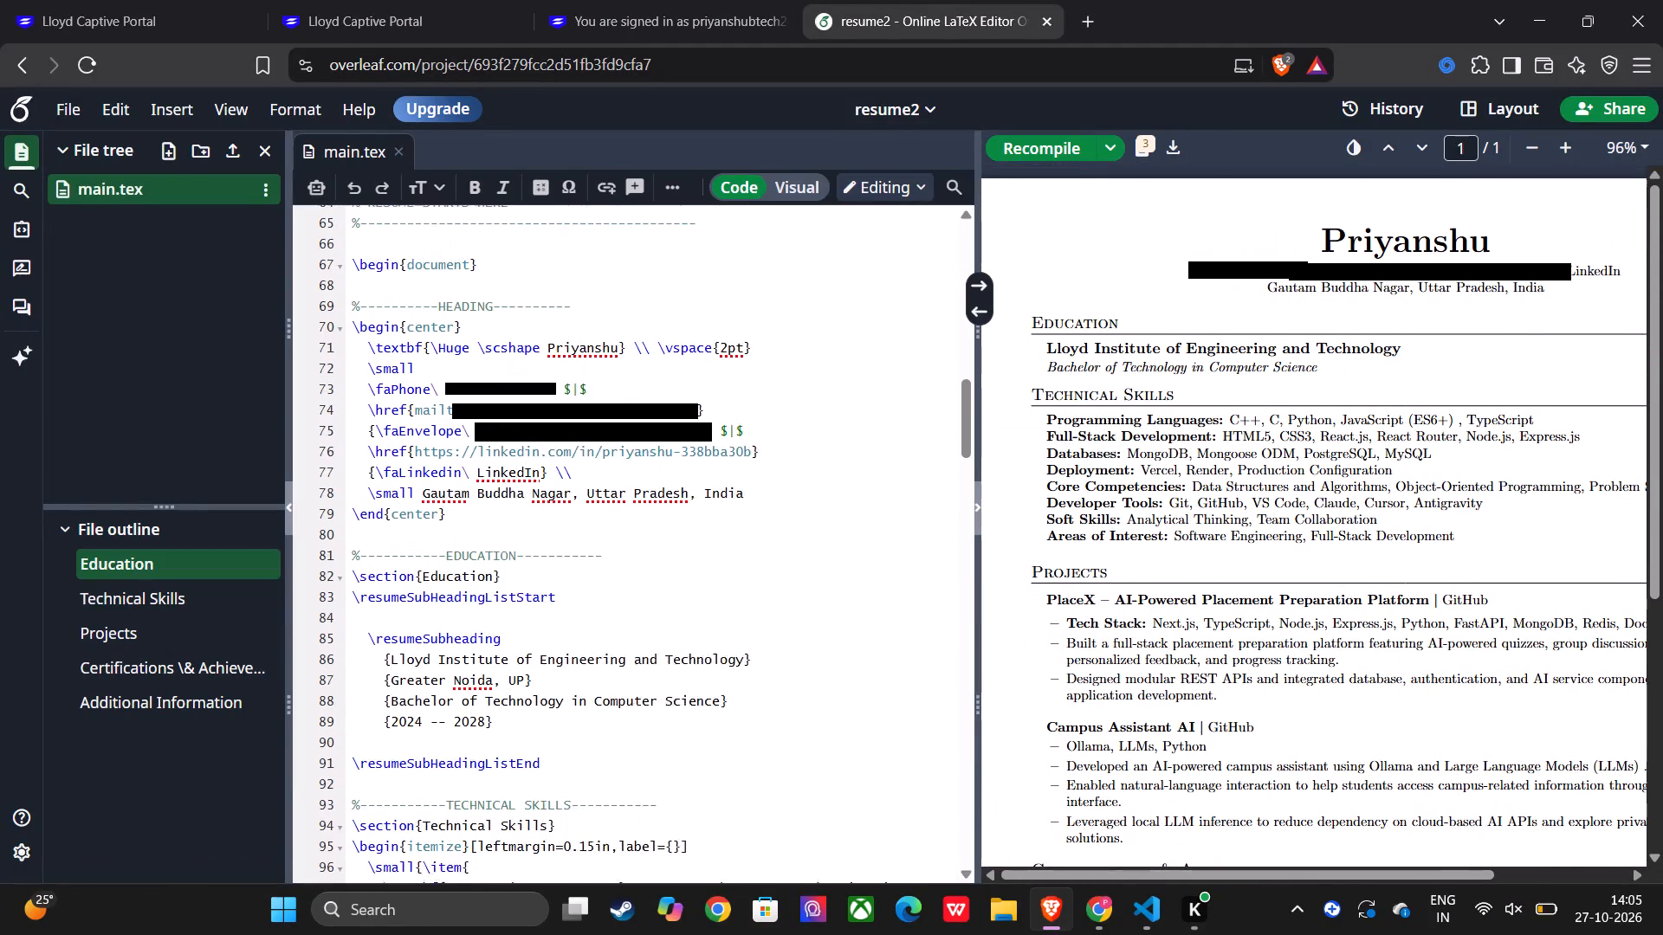
{"action": "scroll", "coordinate": [791, 407], "scroll_direction": "up", "scroll_amount": 1}
{"action": "scroll", "coordinate": [678, 397], "scroll_direction": "up", "scroll_amount": 5}
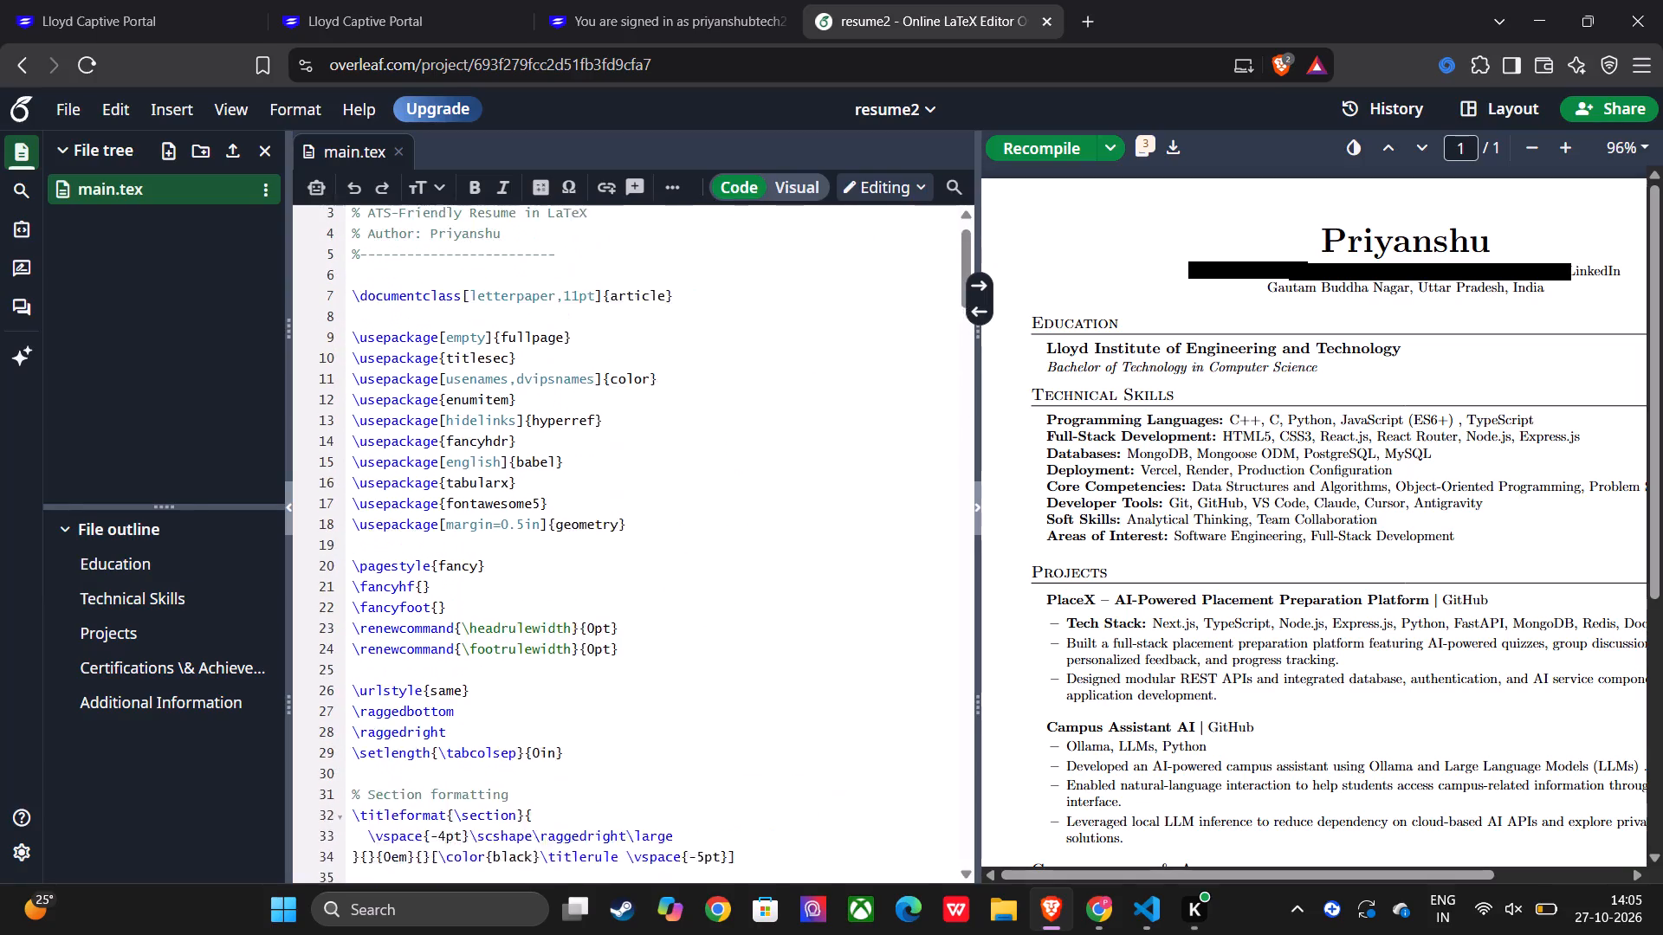
{"action": "scroll", "coordinate": [678, 397], "scroll_direction": "up", "scroll_amount": 1}
{"action": "scroll", "coordinate": [678, 397], "scroll_direction": "down", "scroll_amount": 5}
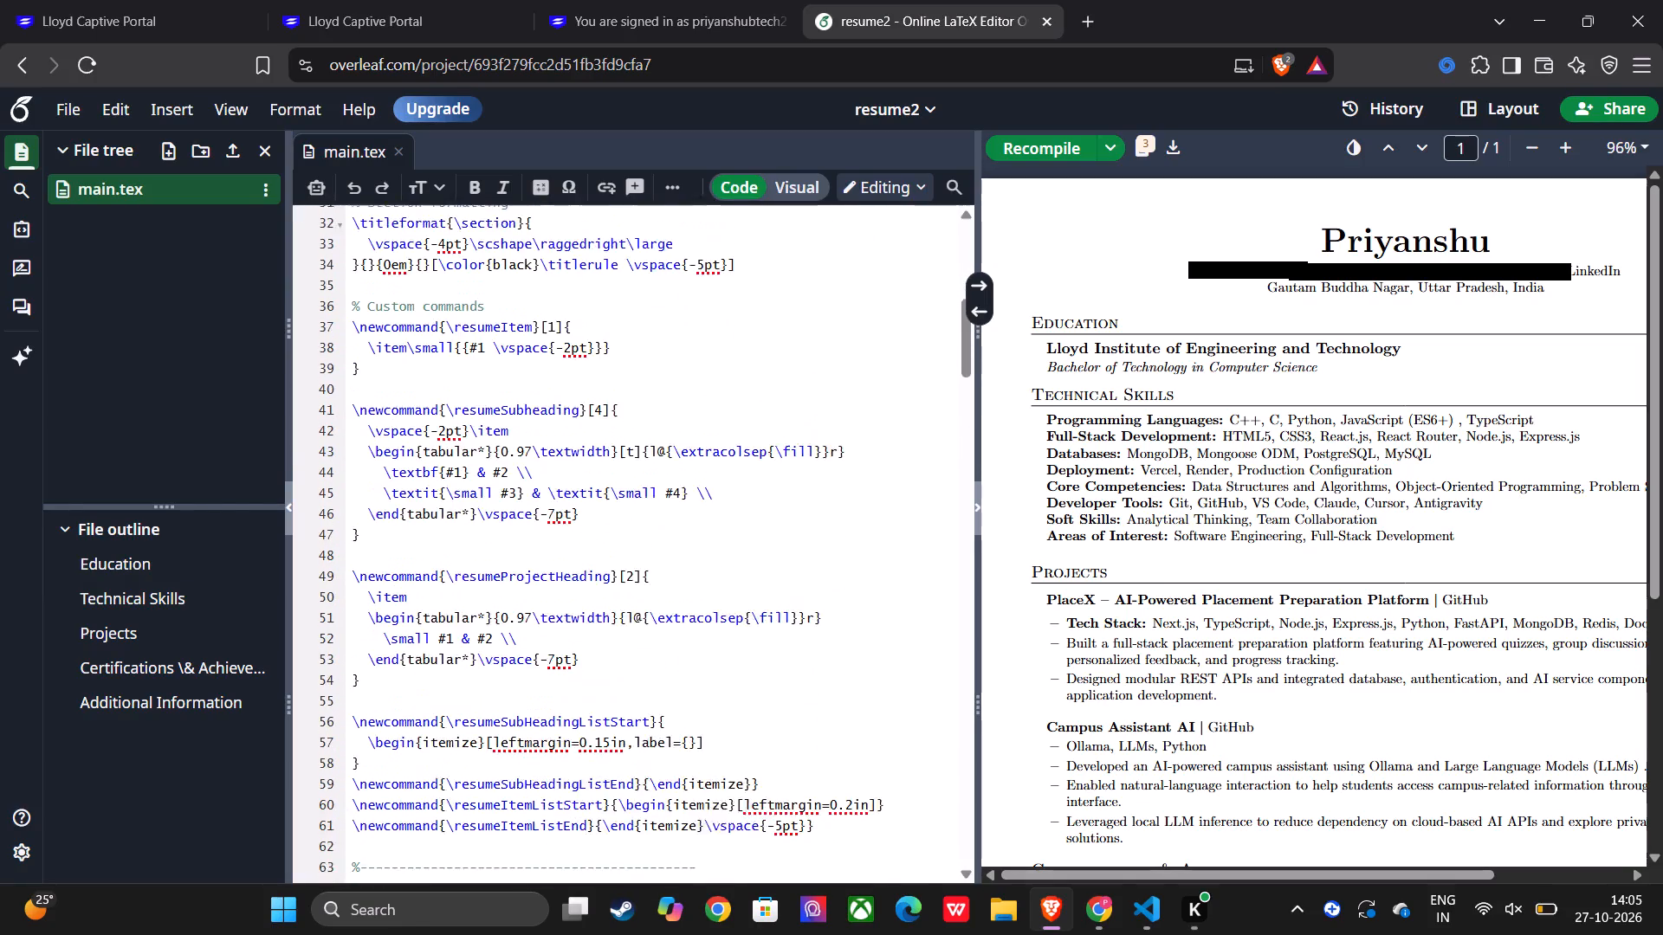
{"action": "scroll", "coordinate": [678, 397], "scroll_direction": "down", "scroll_amount": 3}
{"action": "scroll", "coordinate": [678, 397], "scroll_direction": "up", "scroll_amount": 1}
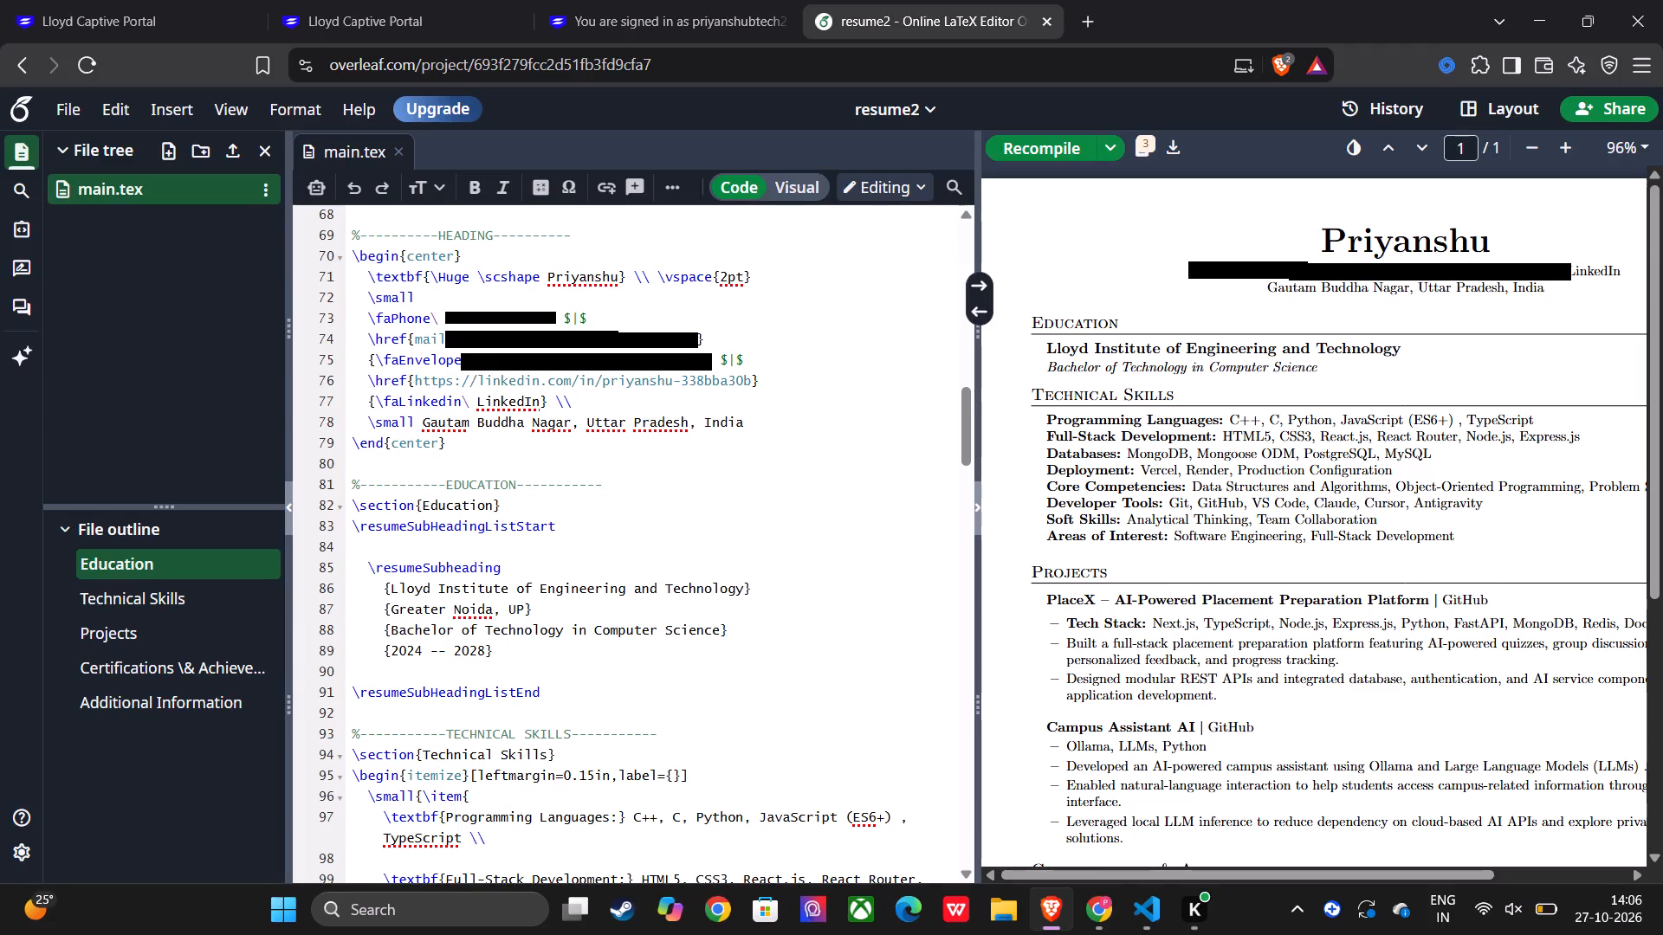
{"action": "scroll", "coordinate": [1253, 387], "scroll_direction": "left", "scroll_amount": 1}
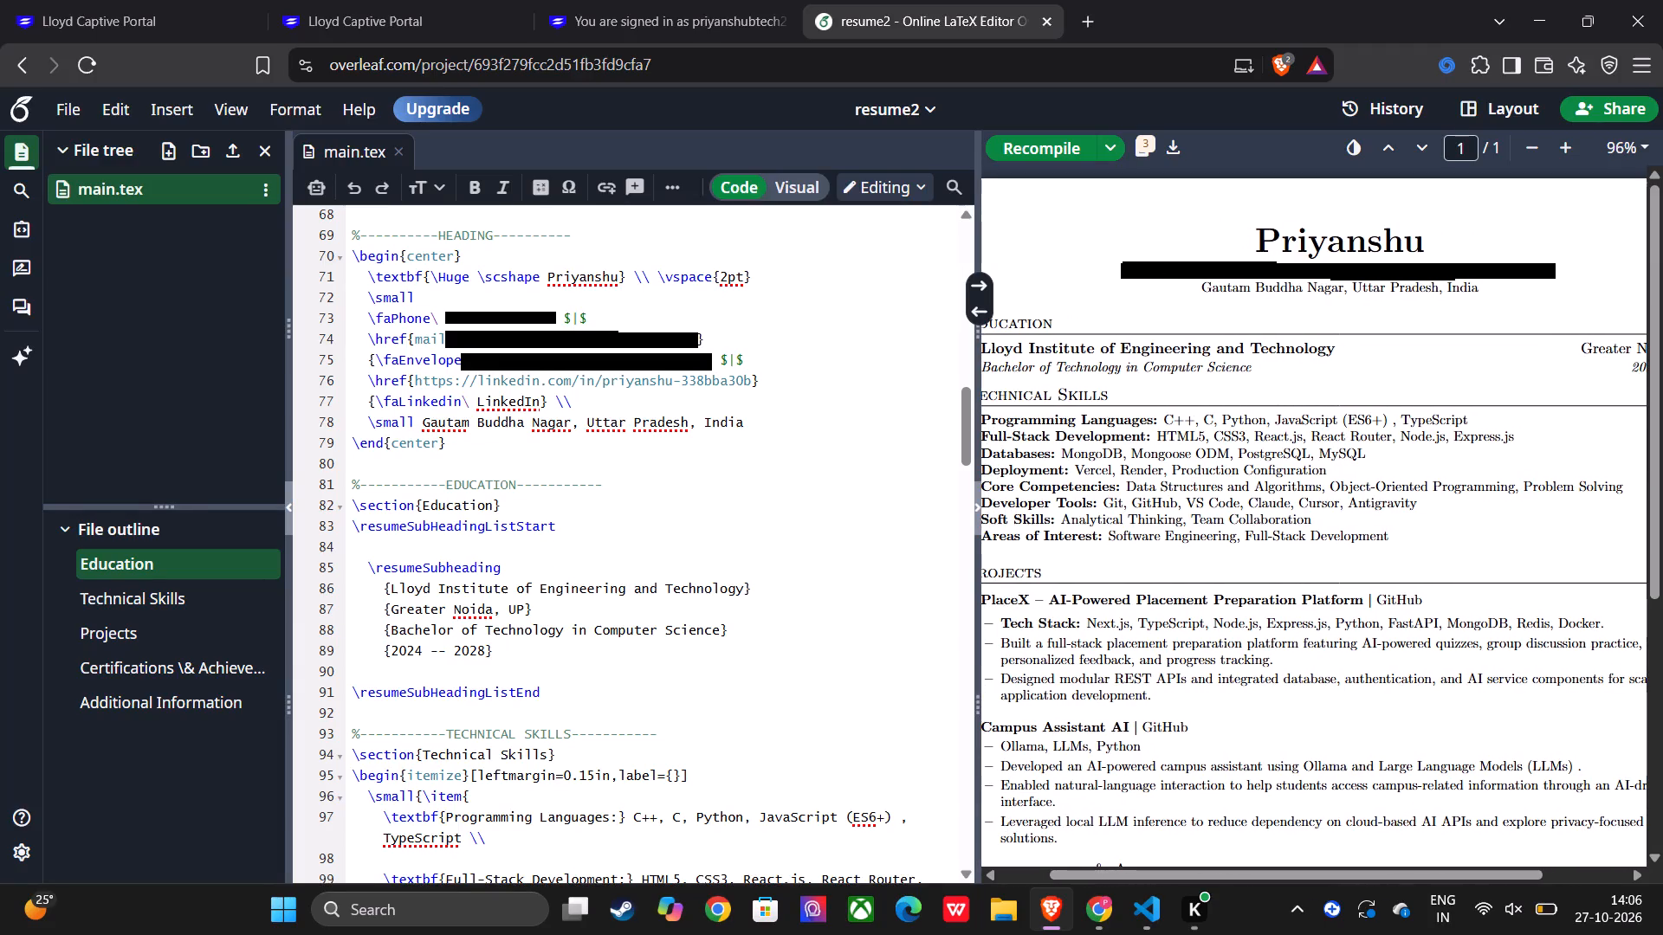
Delete the location line below the LinkedIn entry in the heading's source and recompile the PDF.
{"action": "left_click_drag", "start_coordinate": [754, 427], "coordinate": [368, 429]}
{"action": "key", "text": "BackSpace"}
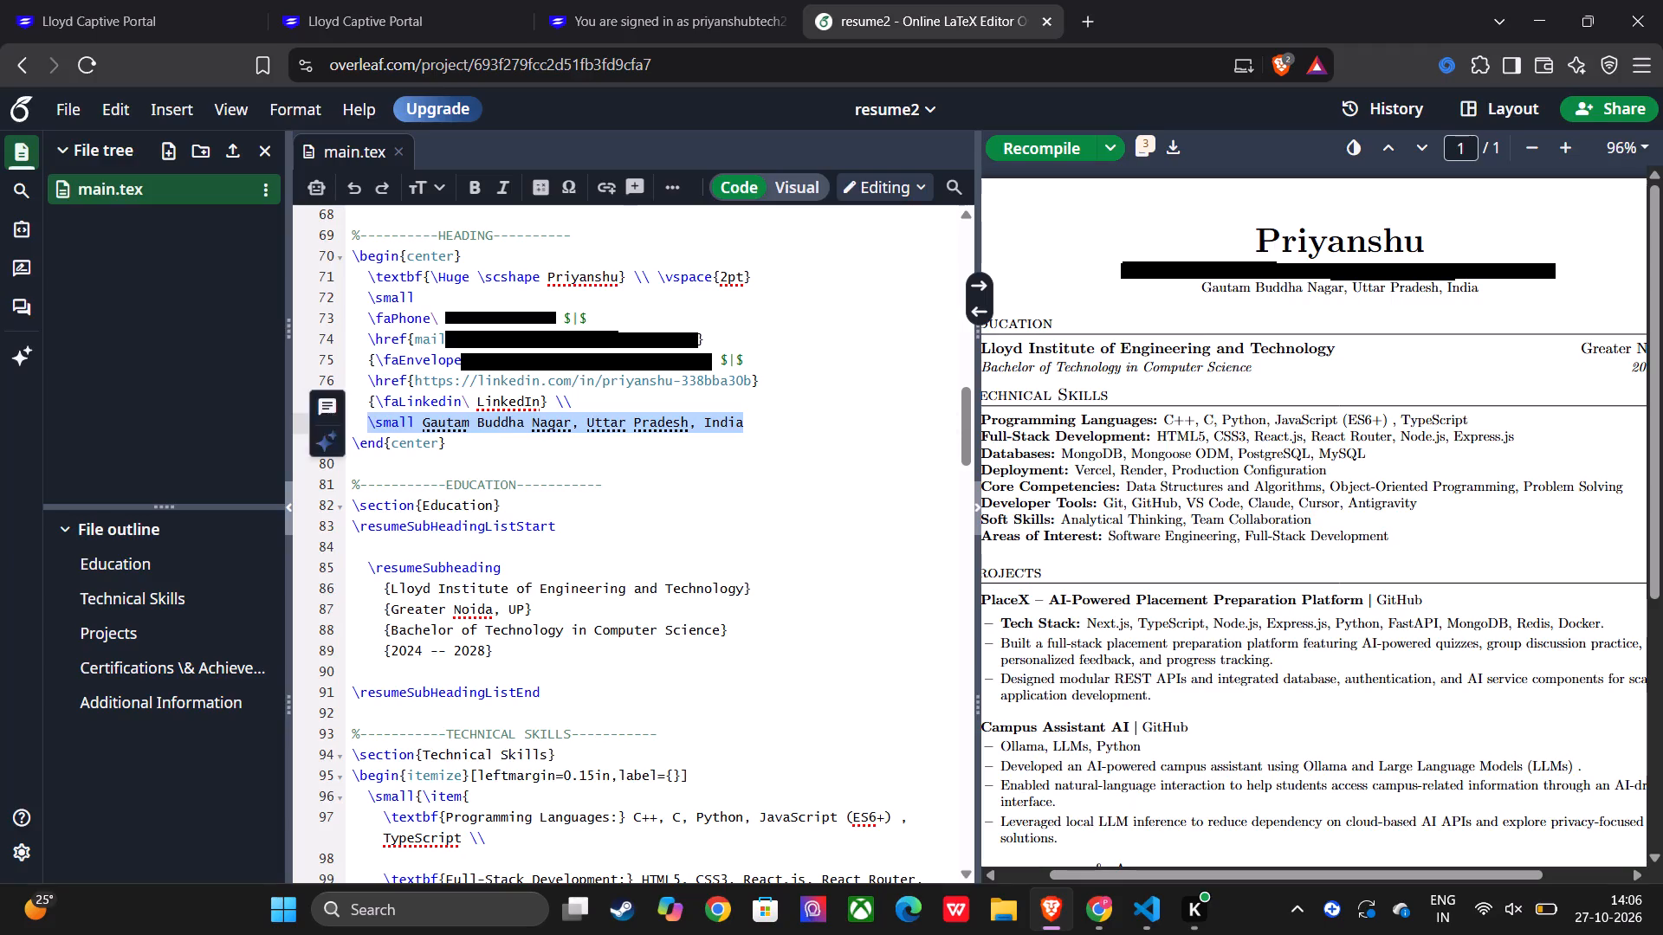
{"action": "key", "text": "BackSpace"}
{"action": "key", "text": "BackSpace"}
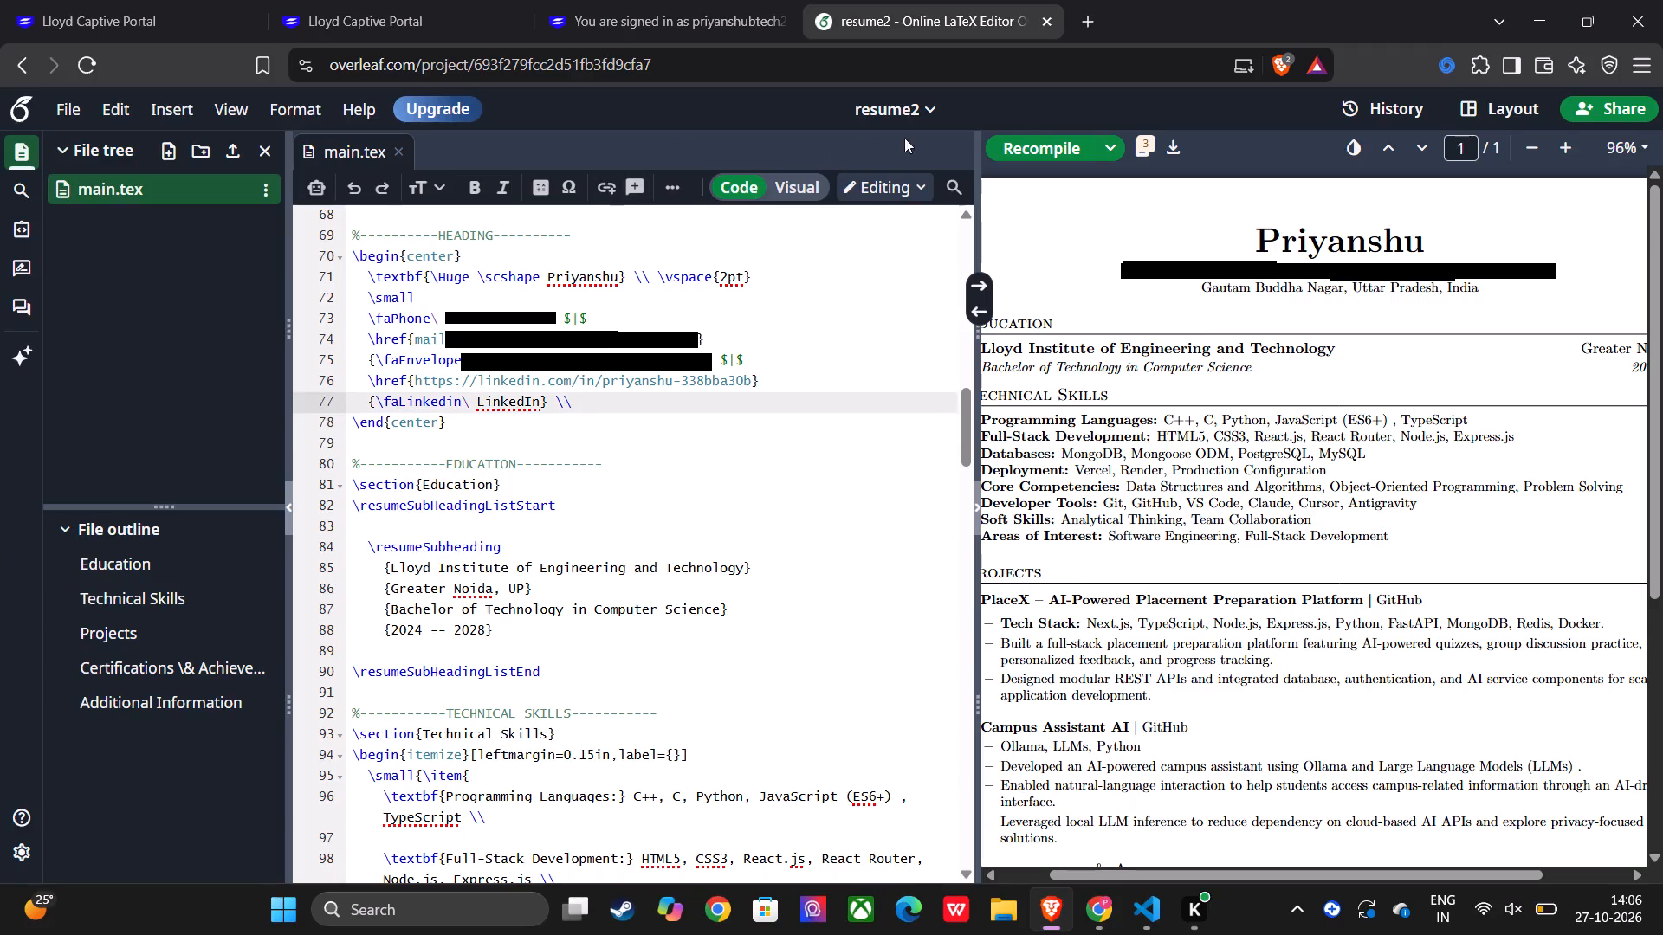
{"action": "left_click", "coordinate": [1026, 141]}
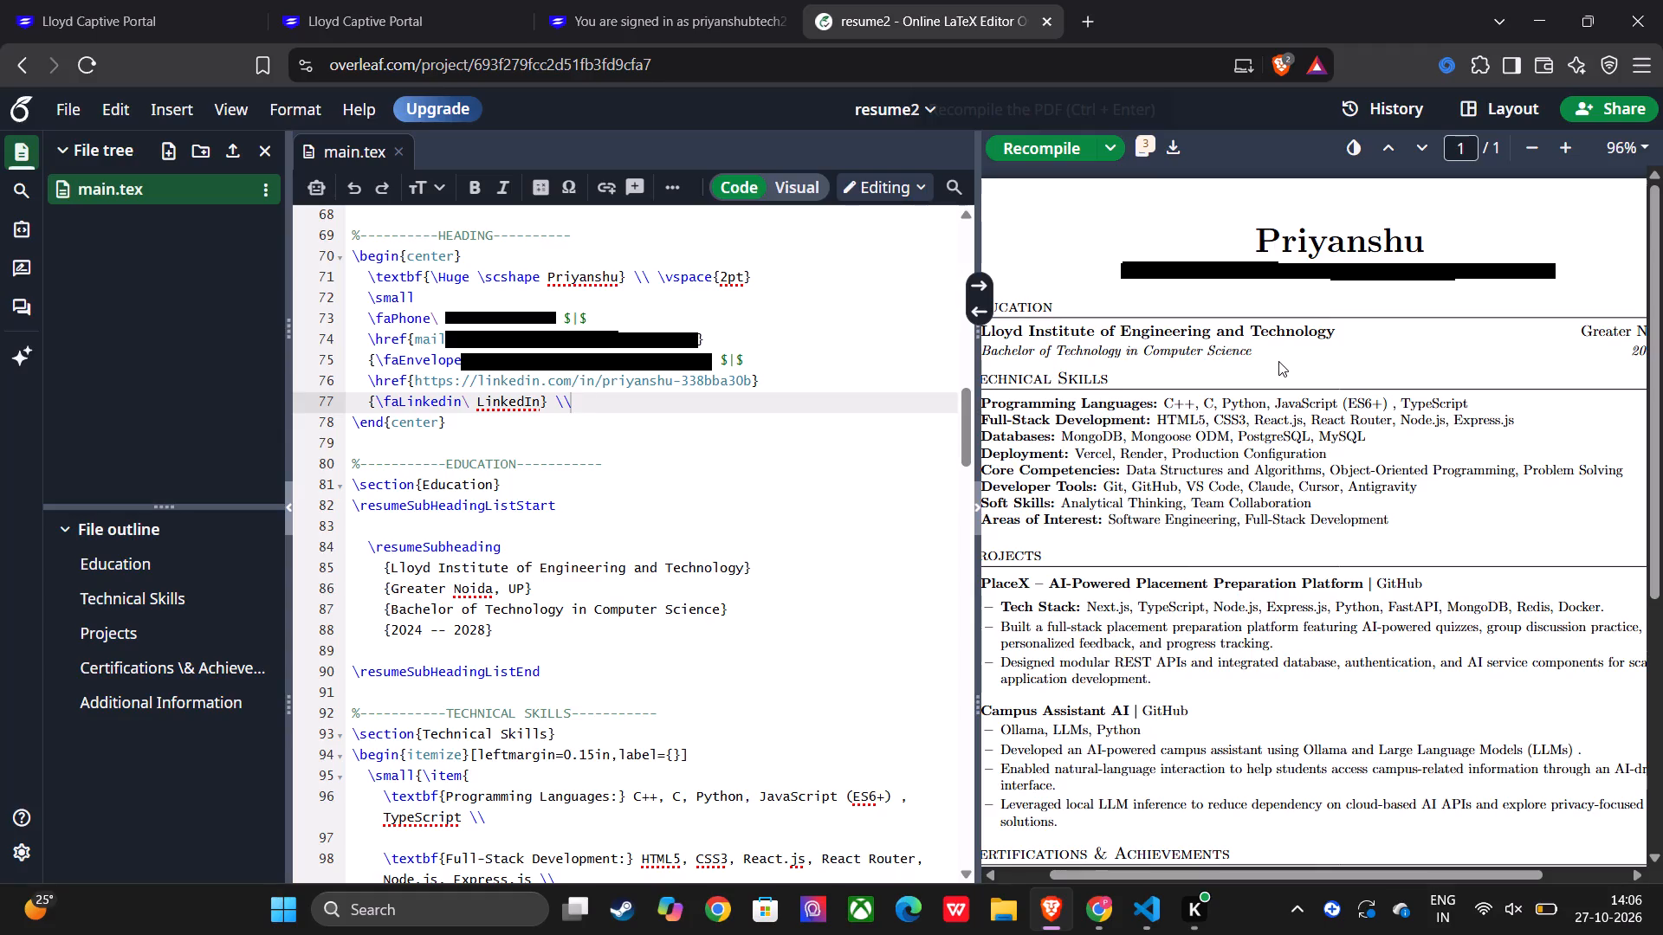
Examine the heading's phone, email and LinkedIn entries in the source and in the recompiled preview.
{"action": "scroll", "coordinate": [1362, 351], "scroll_direction": "left", "scroll_amount": 2}
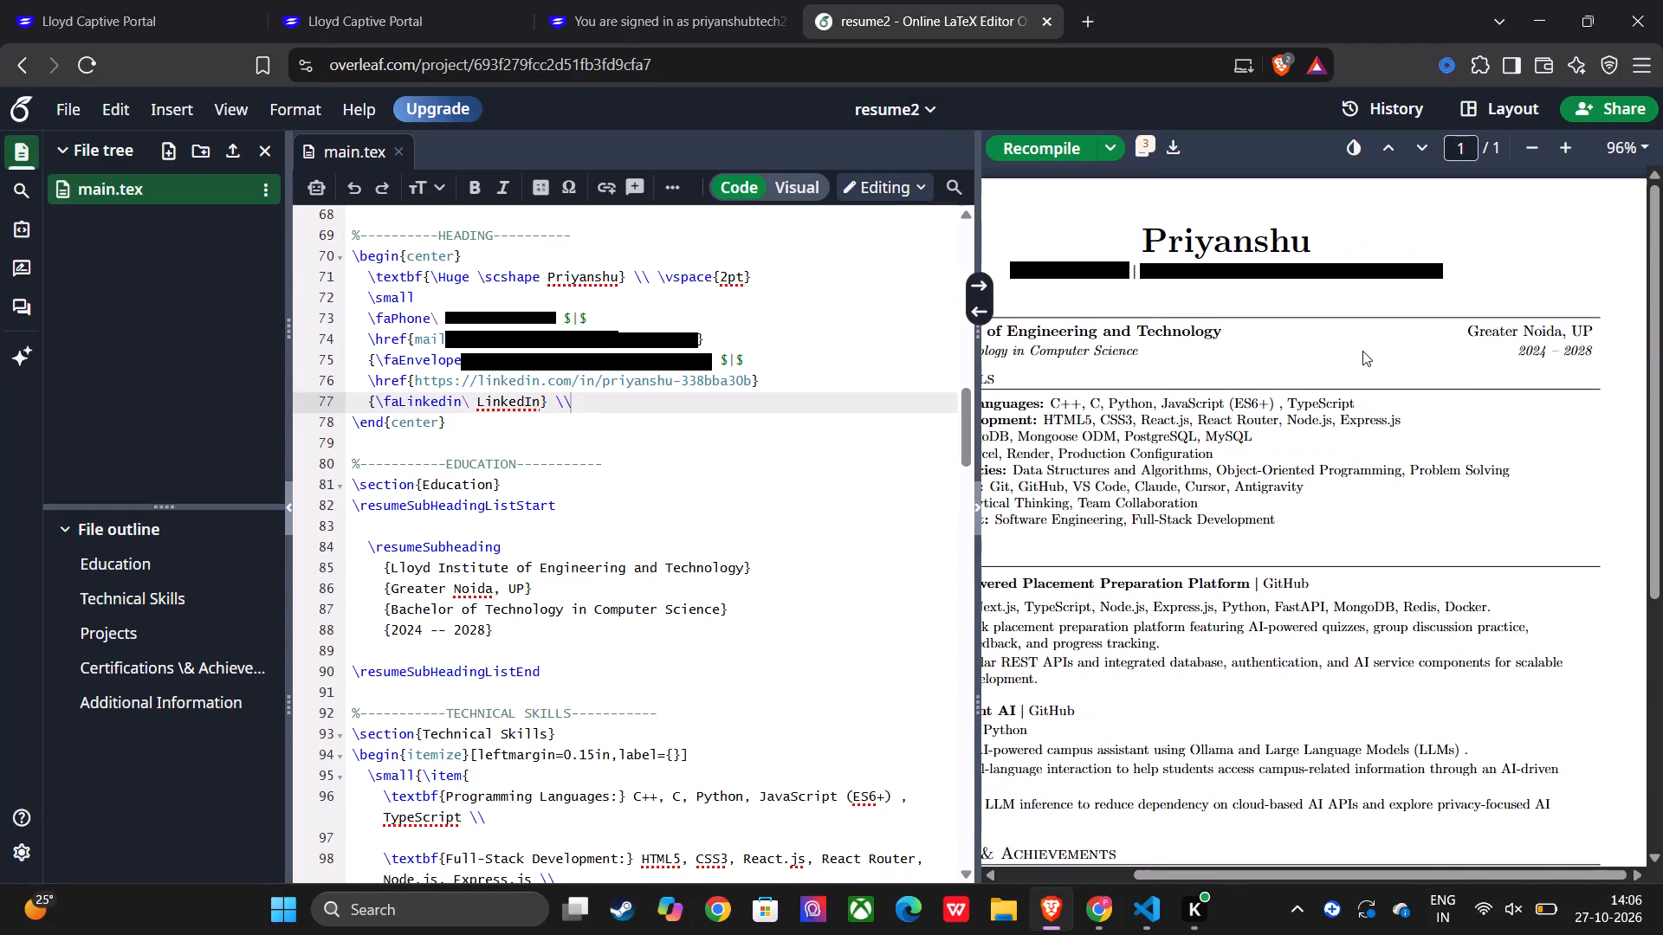
{"action": "scroll", "coordinate": [1362, 351], "scroll_direction": "right", "scroll_amount": 1}
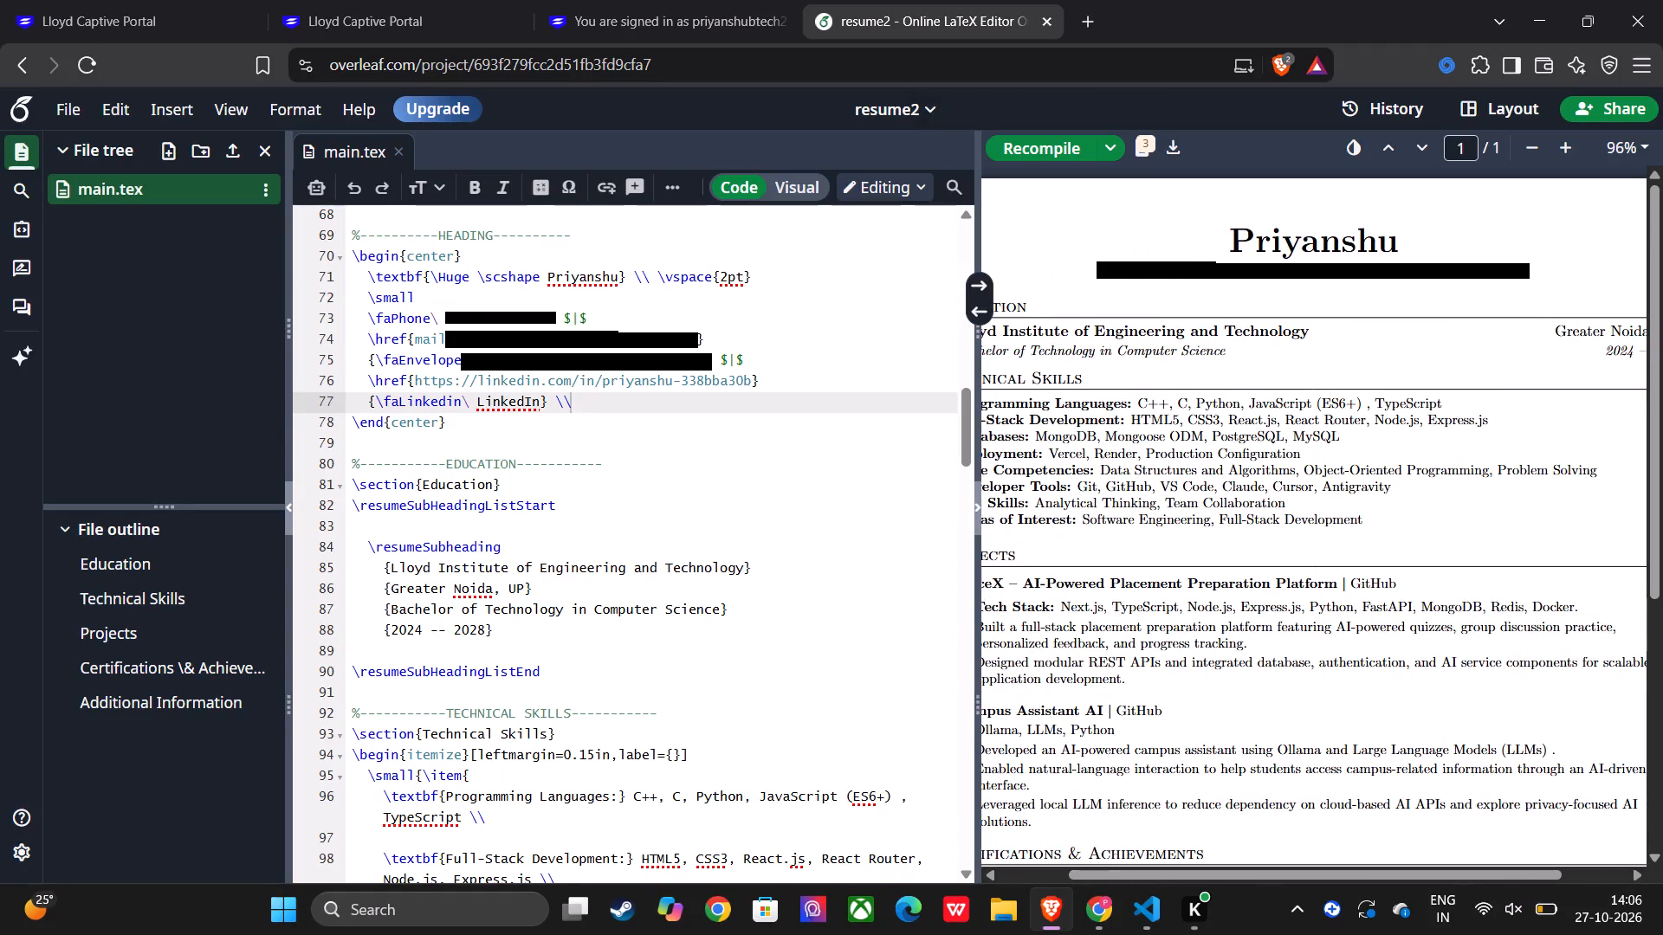
{"action": "scroll", "coordinate": [659, 379], "scroll_direction": "up", "scroll_amount": 1}
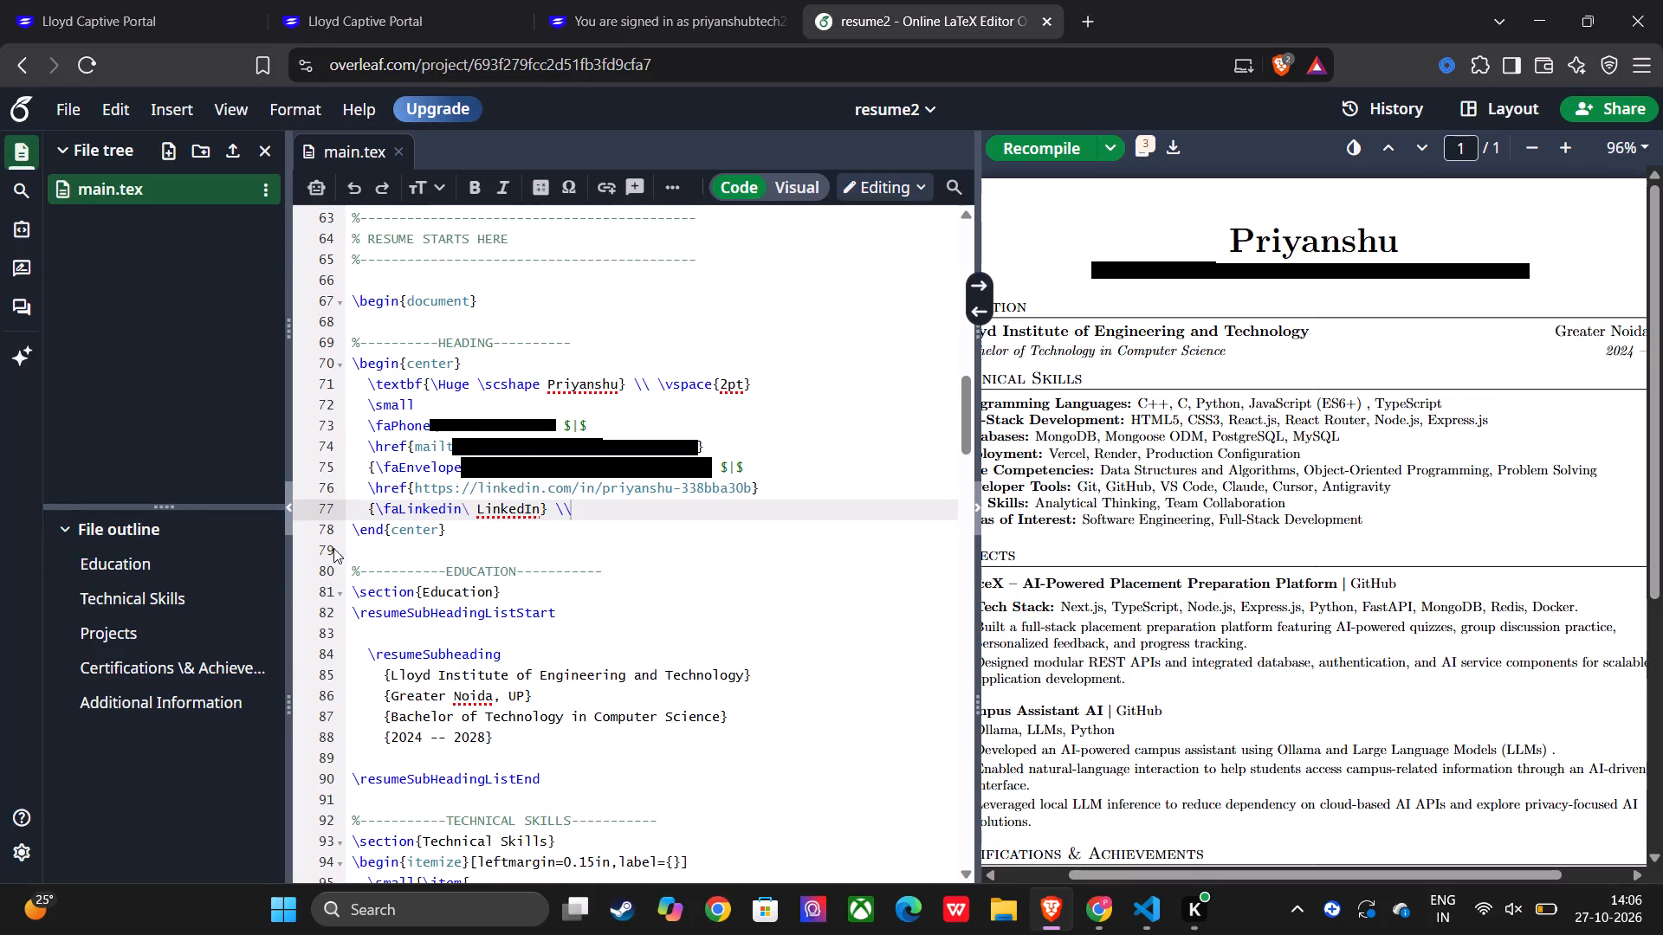
{"action": "left_click", "coordinate": [459, 466]}
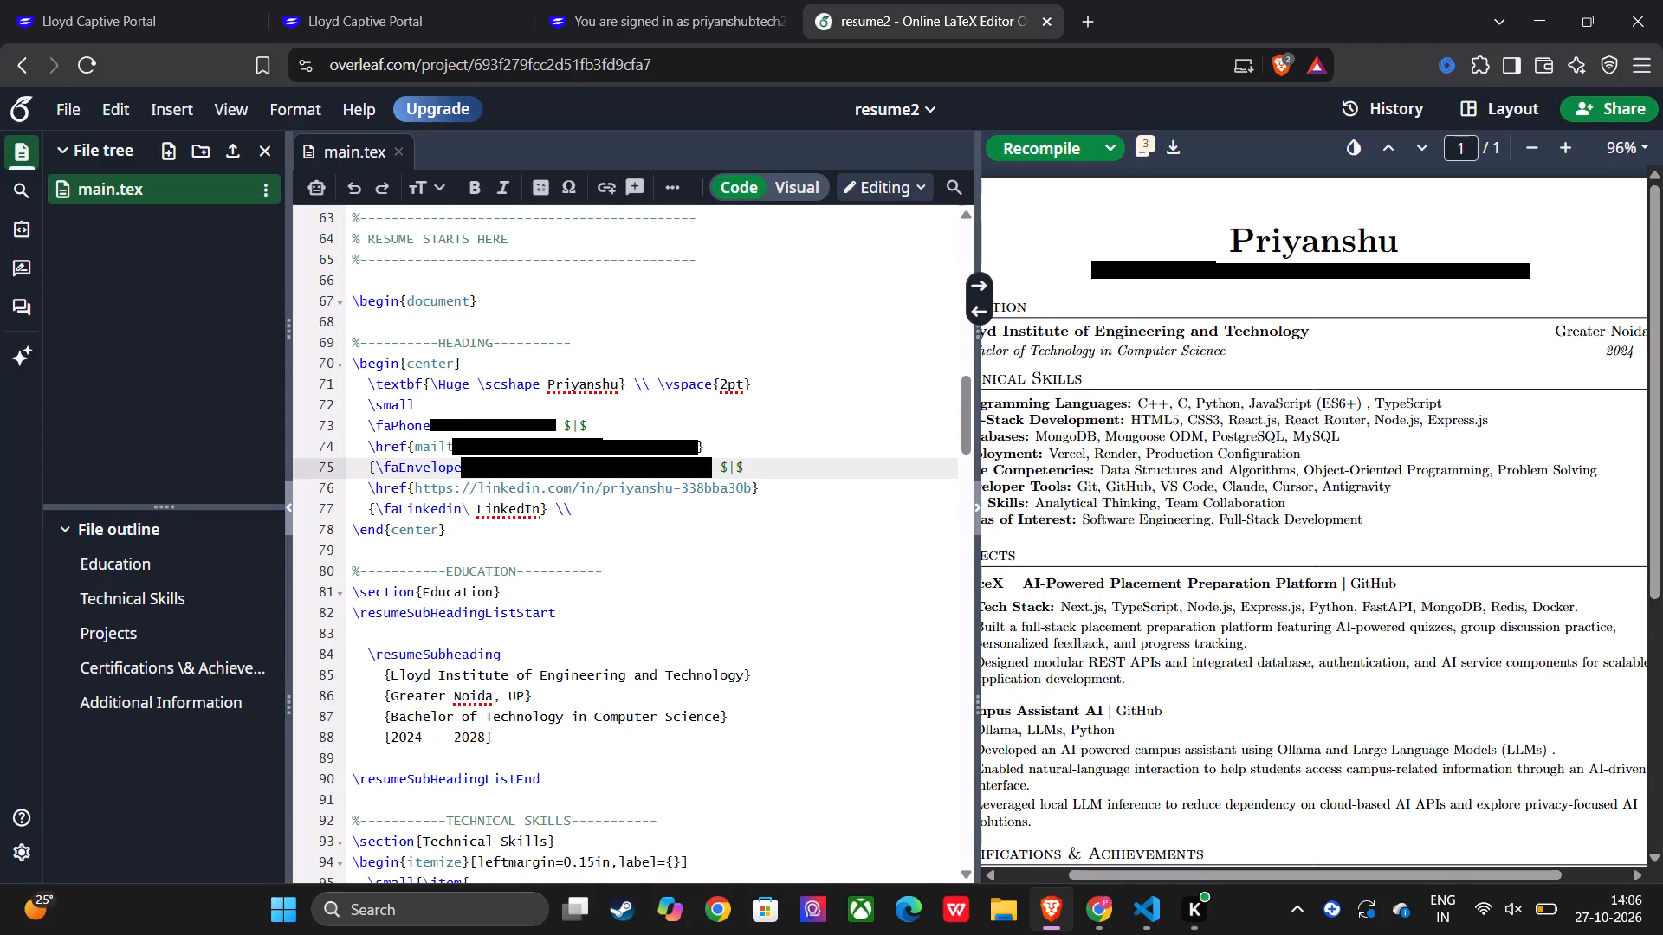
{"action": "left_click", "coordinate": [426, 426]}
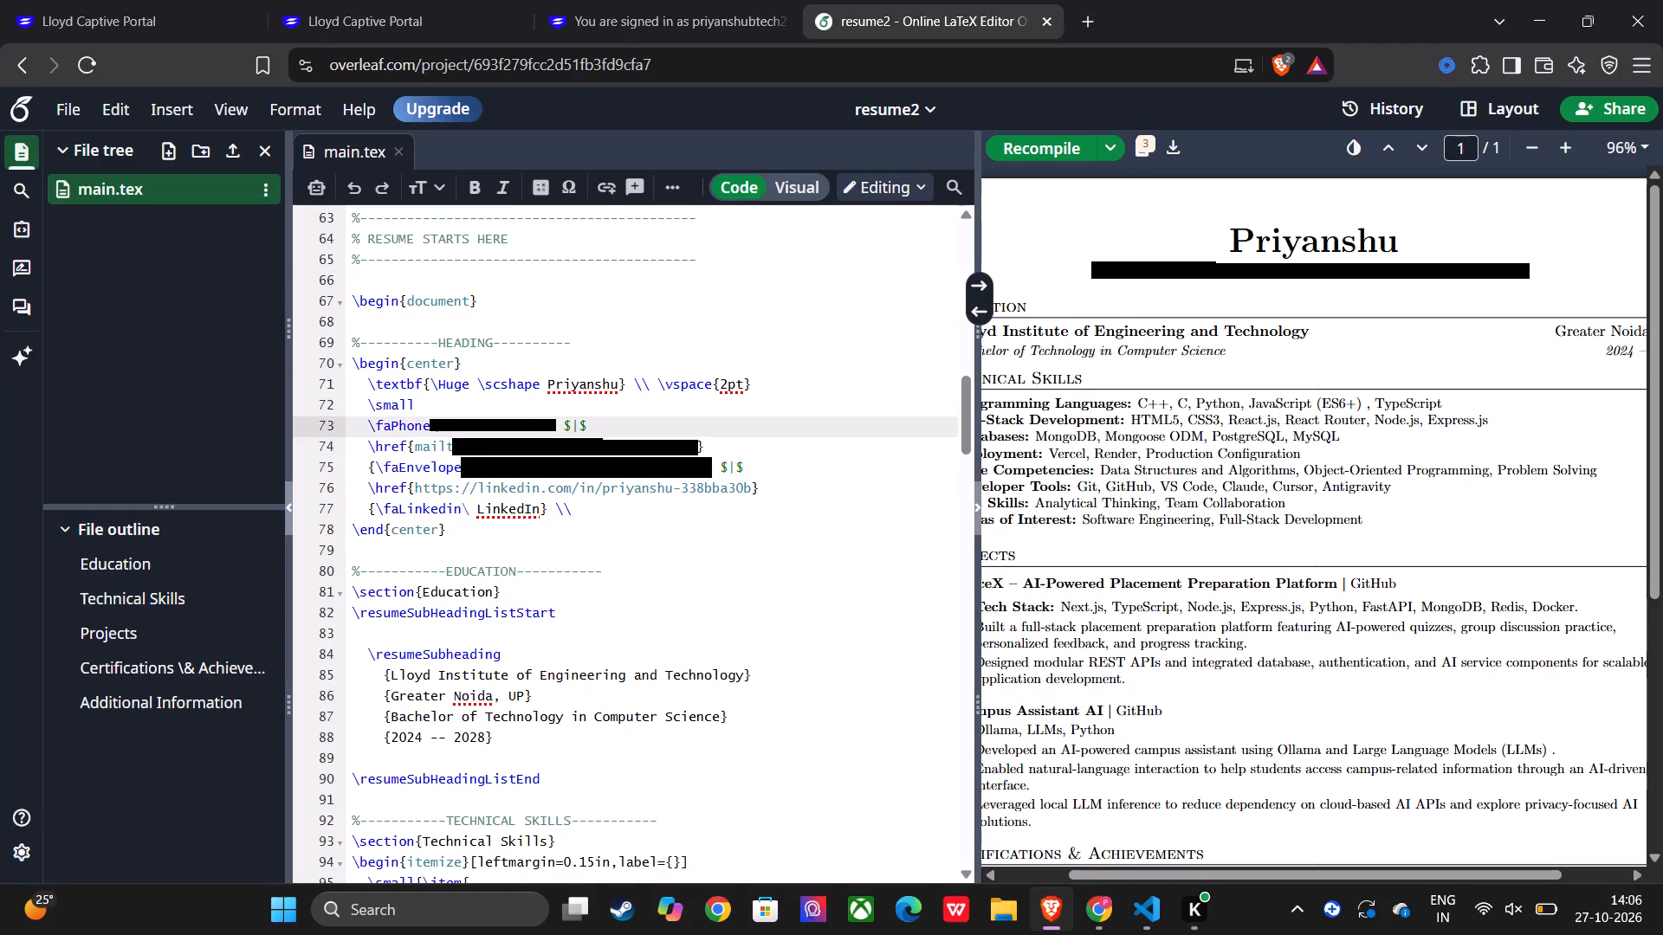
{"action": "left_click", "coordinate": [430, 427]}
{"action": "scroll", "coordinate": [1393, 573], "scroll_direction": "right", "scroll_amount": 1}
{"action": "scroll", "coordinate": [1393, 573], "scroll_direction": "left", "scroll_amount": 1}
{"action": "scroll", "coordinate": [1393, 573], "scroll_direction": "right", "scroll_amount": 1}
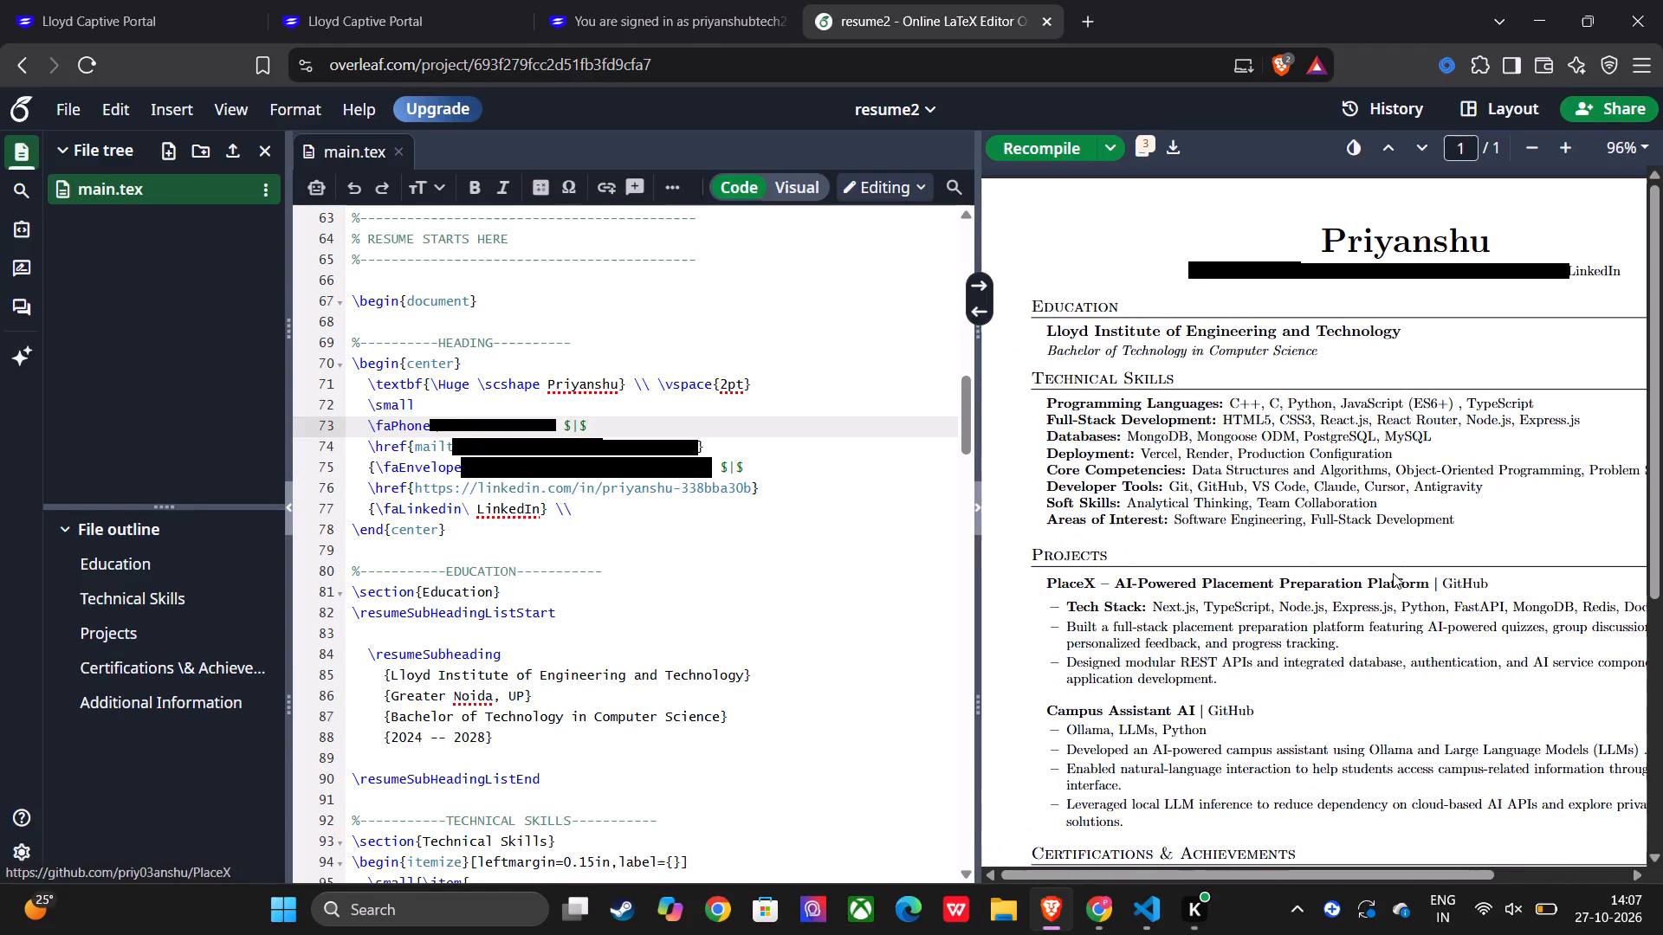
{"action": "scroll", "coordinate": [1393, 573], "scroll_direction": "left", "scroll_amount": 1}
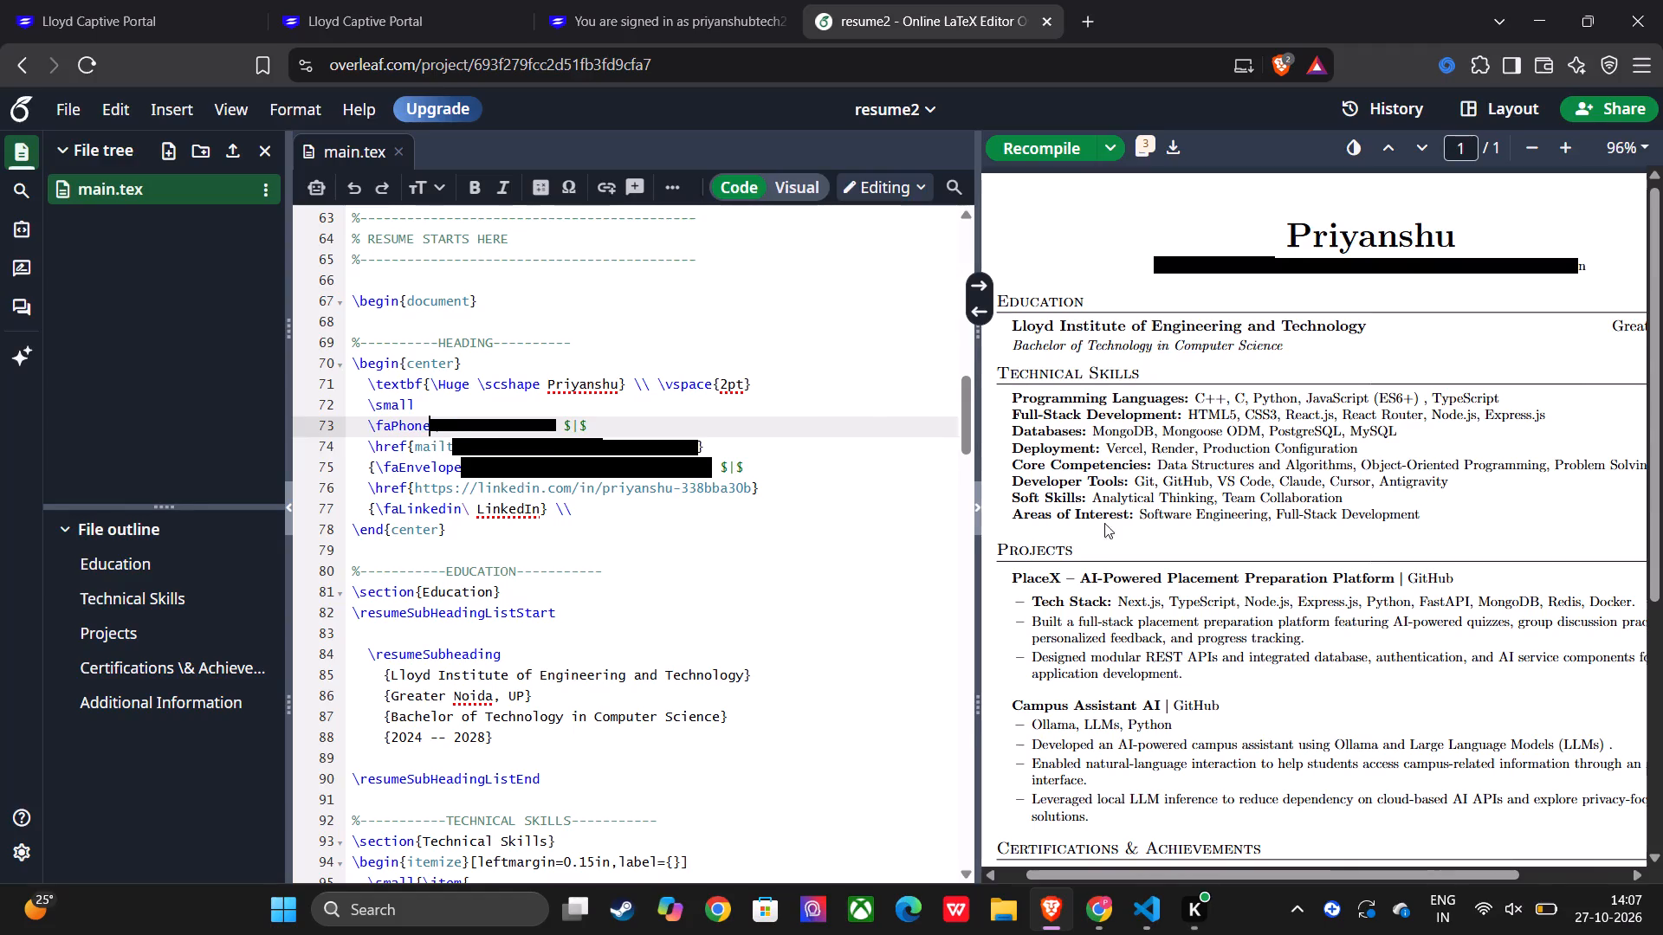
Copy the Bachelor of Technology in Computer Science and 2024 -- 2028 lines above the institute name in Education, match their indentation, and recompile.
{"action": "scroll", "coordinate": [806, 447], "scroll_direction": "up", "scroll_amount": 4}
{"action": "scroll", "coordinate": [806, 447], "scroll_direction": "down", "scroll_amount": 3}
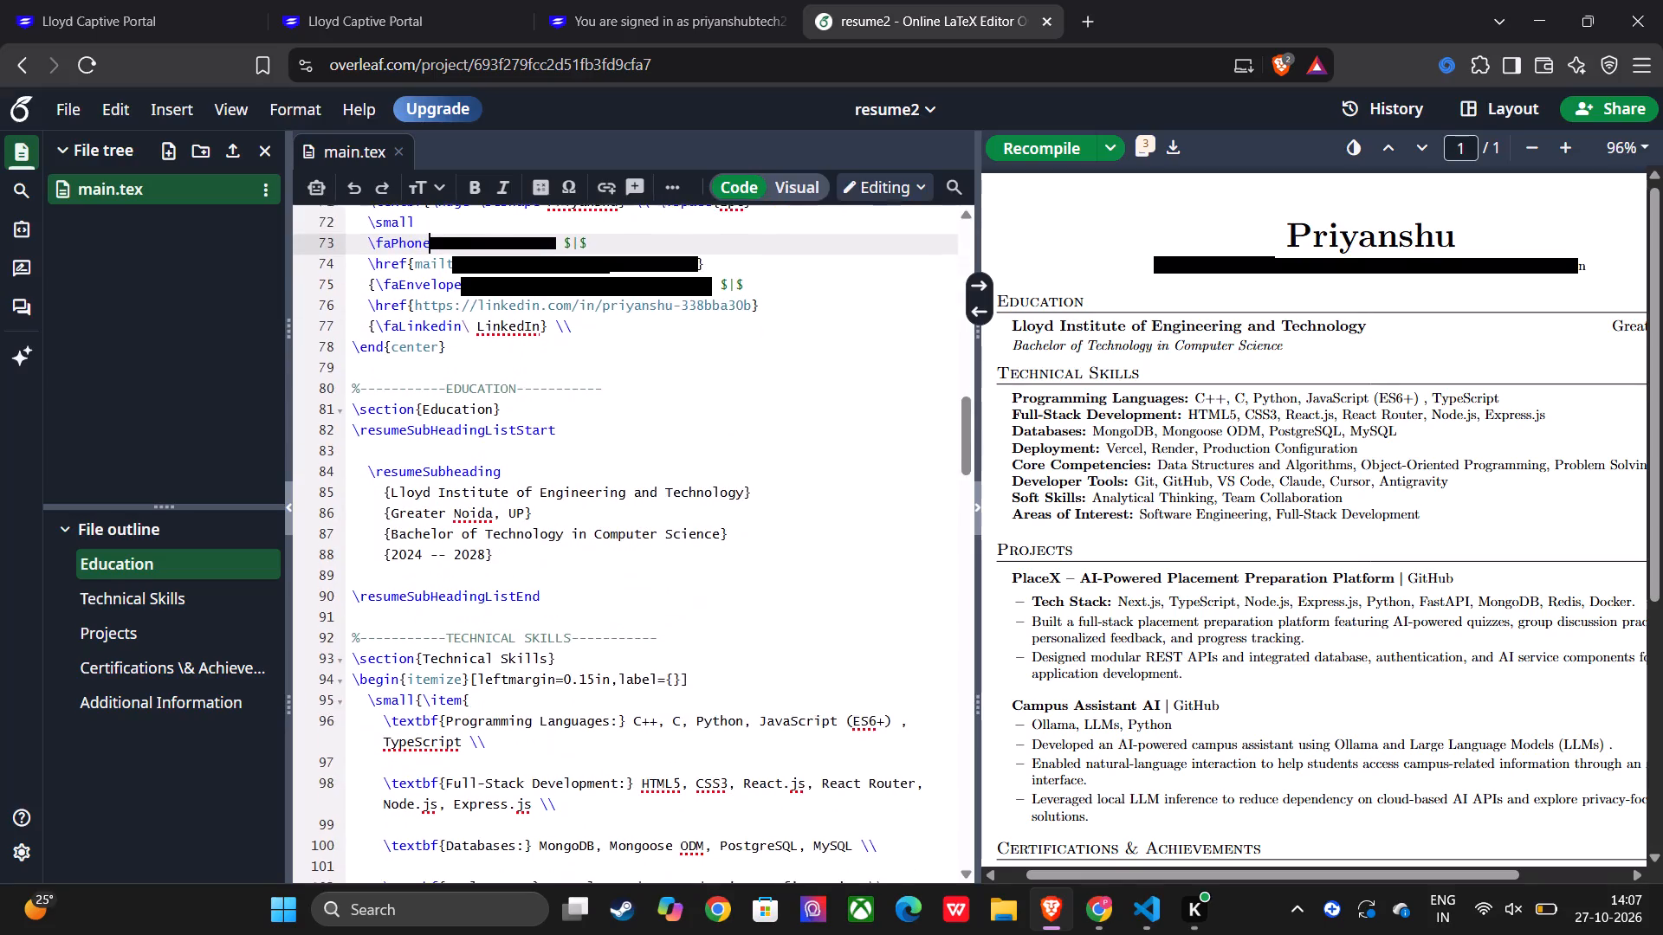
{"action": "scroll", "coordinate": [806, 447], "scroll_direction": "down", "scroll_amount": 1}
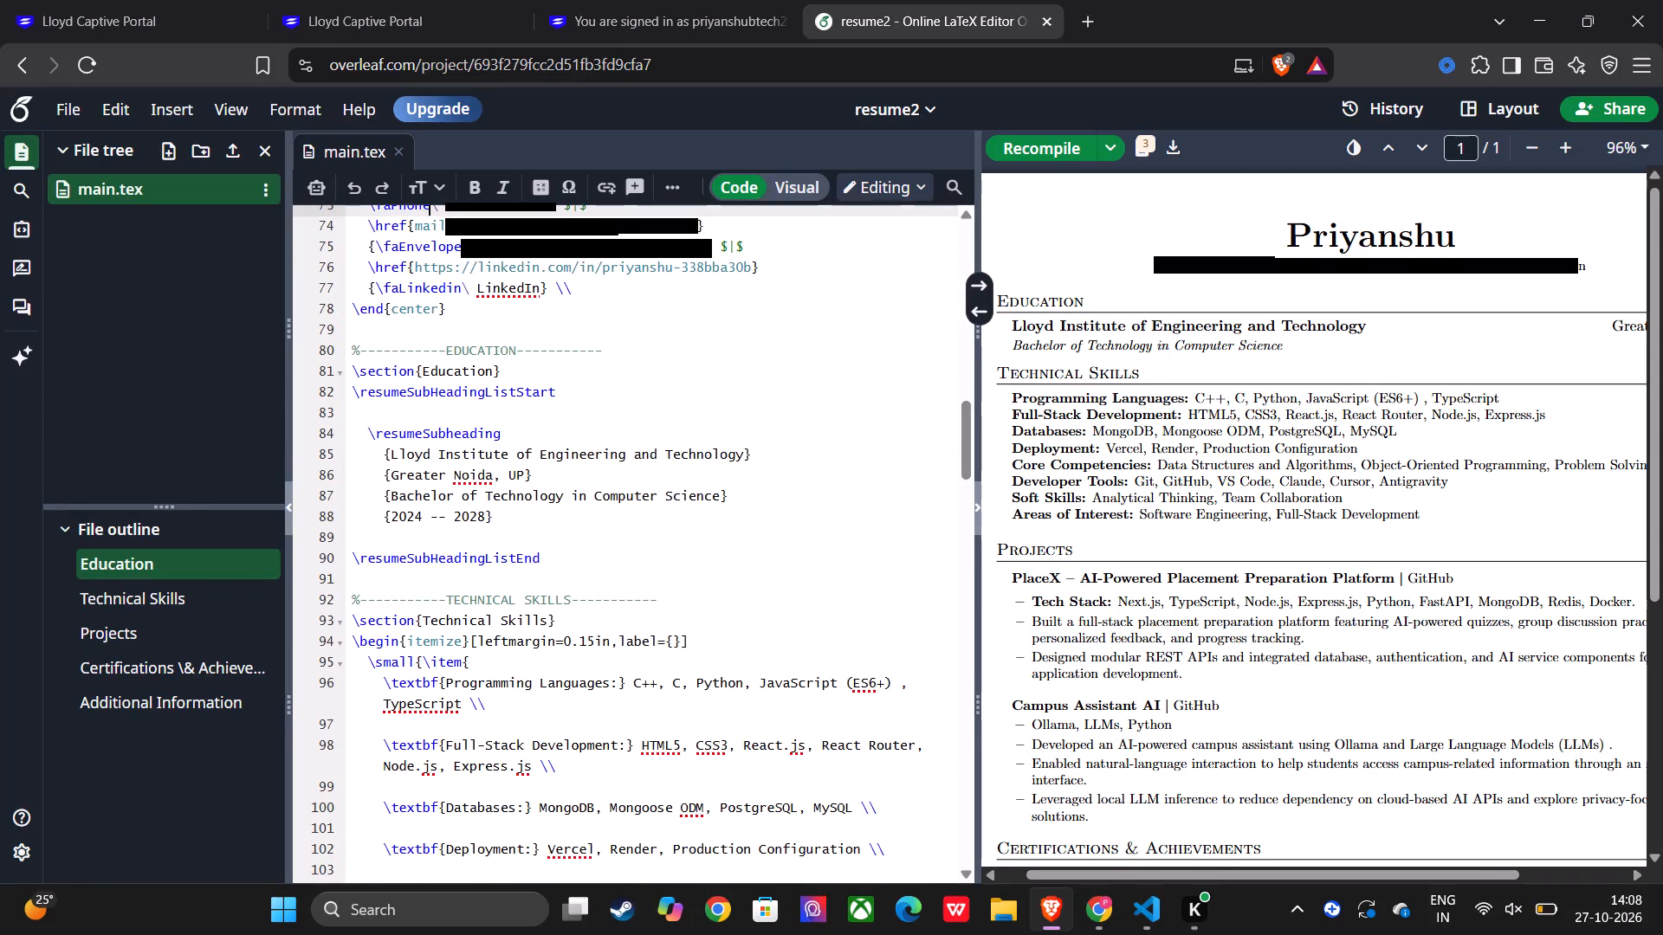
{"action": "left_click_drag", "start_coordinate": [504, 518], "coordinate": [394, 500]}
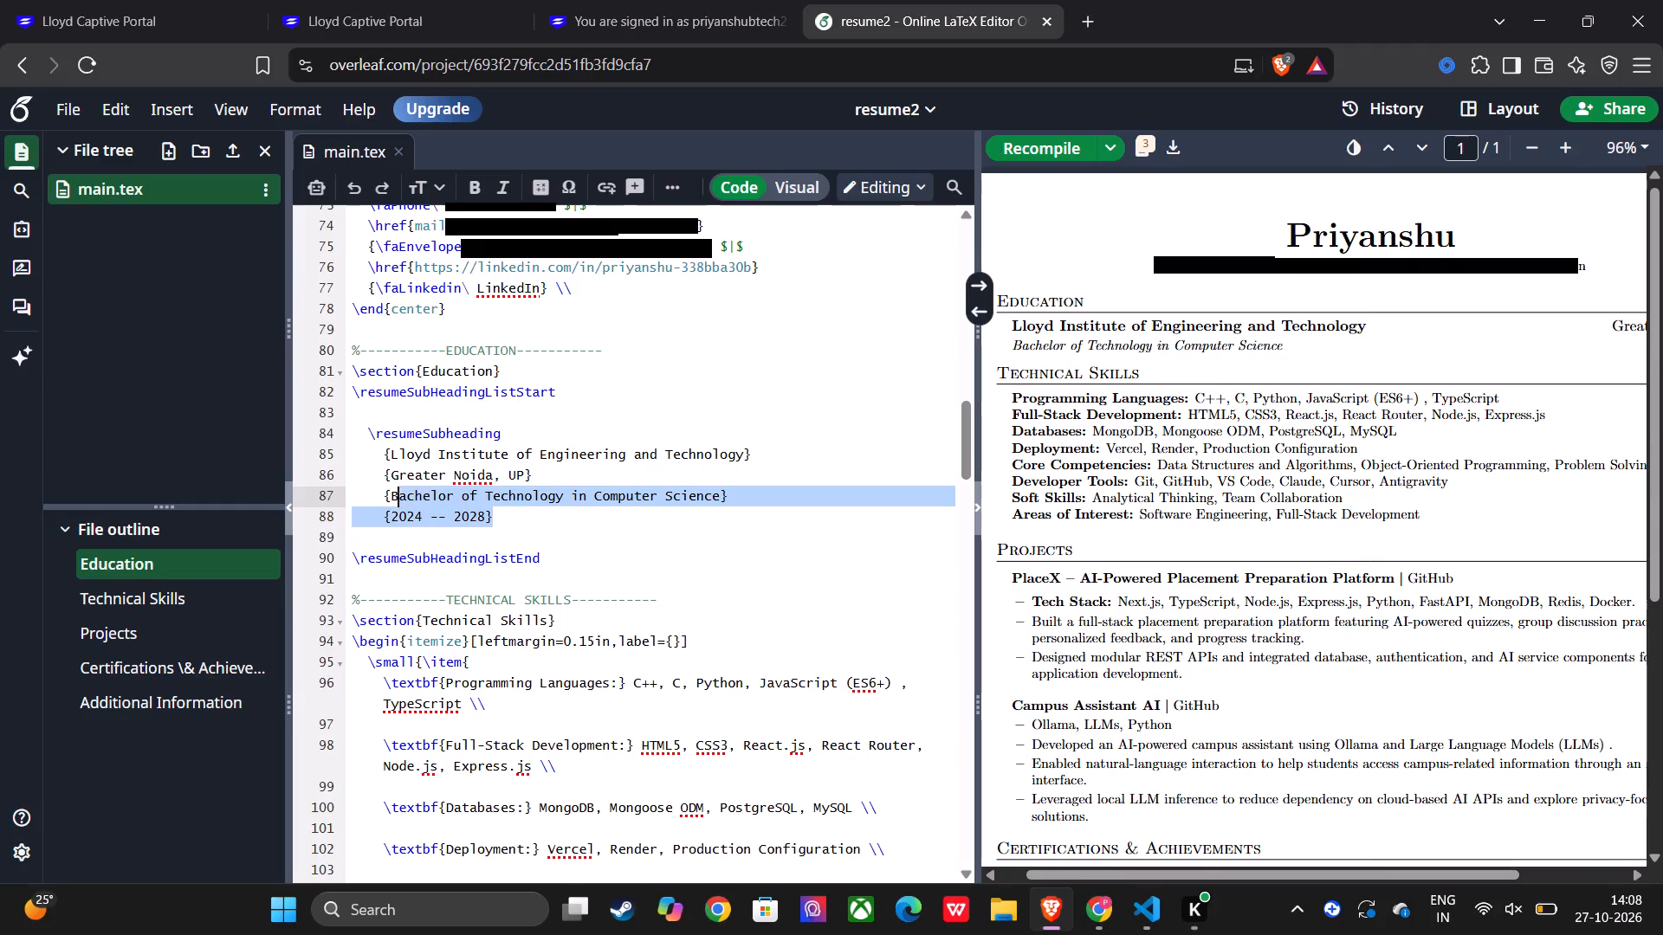
{"action": "left_click_drag", "start_coordinate": [394, 500], "coordinate": [380, 500]}
{"action": "key", "text": "ctrl+c"}
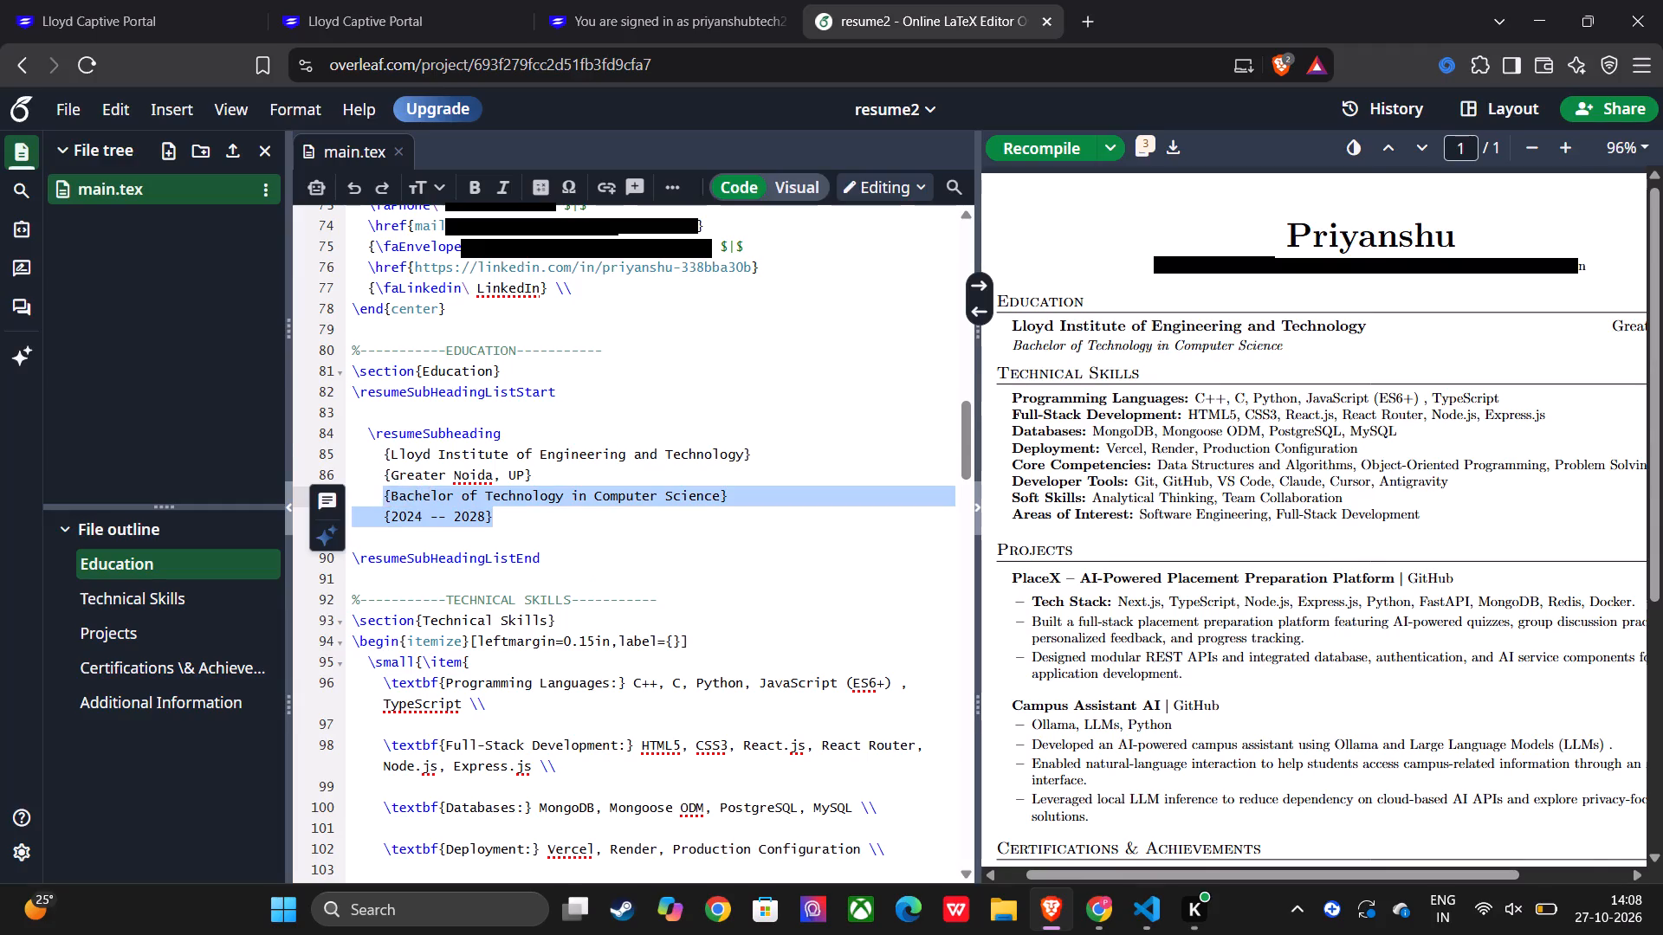
{"action": "left_click", "coordinate": [540, 429]}
{"action": "key", "text": "Return"}
{"action": "key", "text": "ctrl+v"}
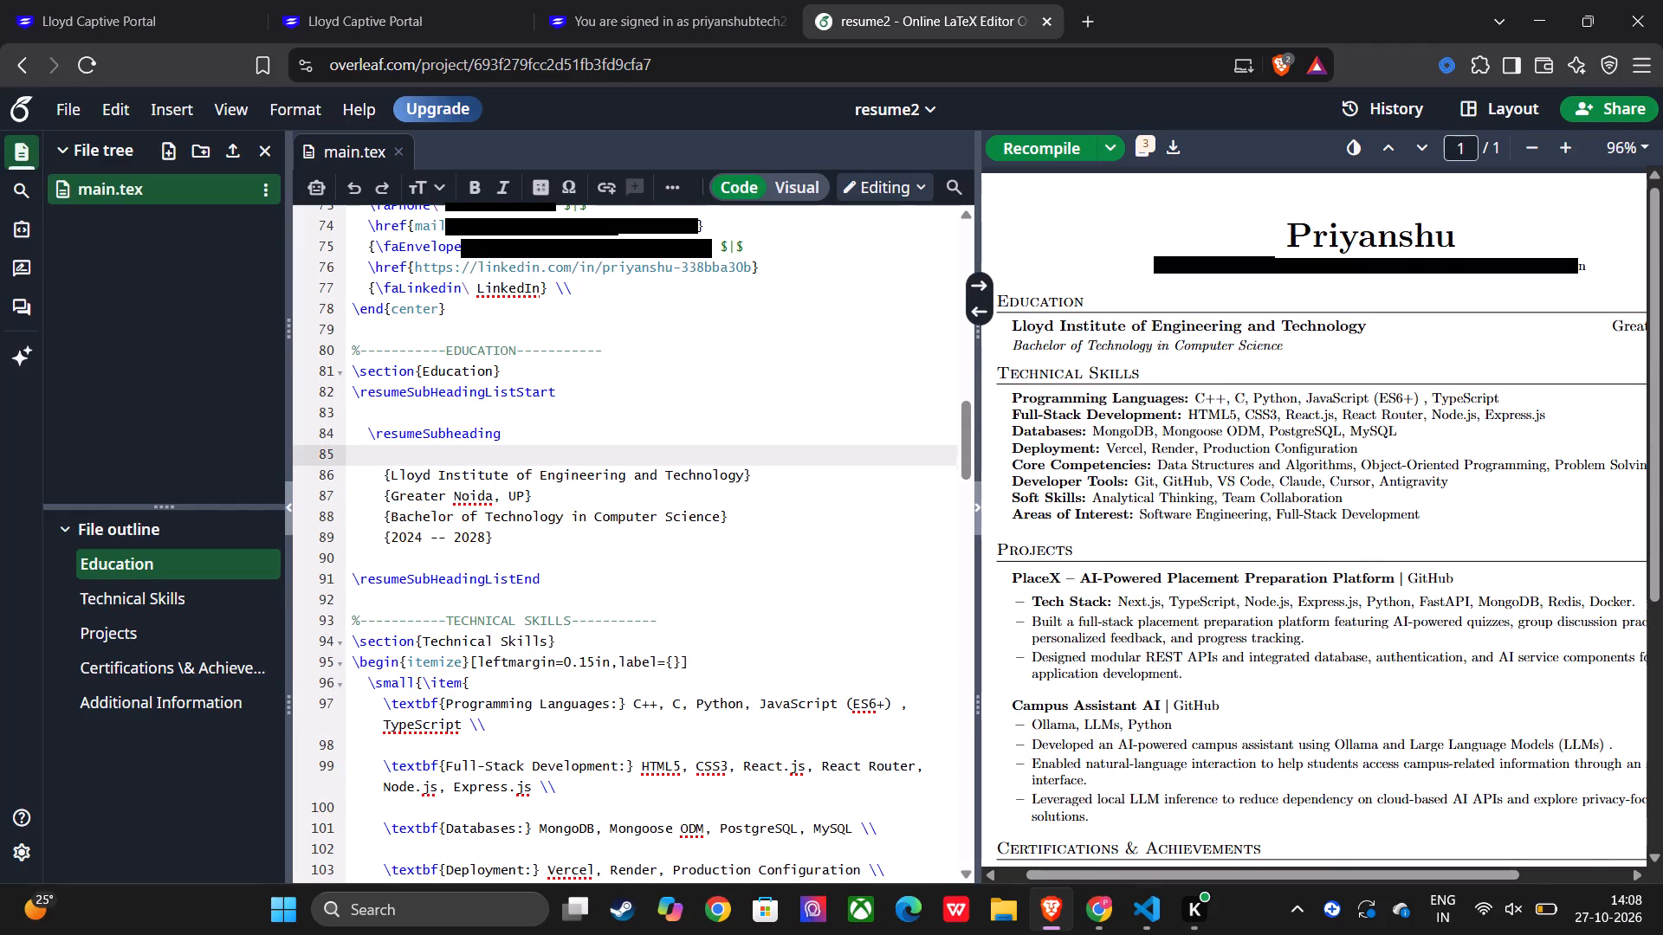
{"action": "left_click", "coordinate": [365, 455]}
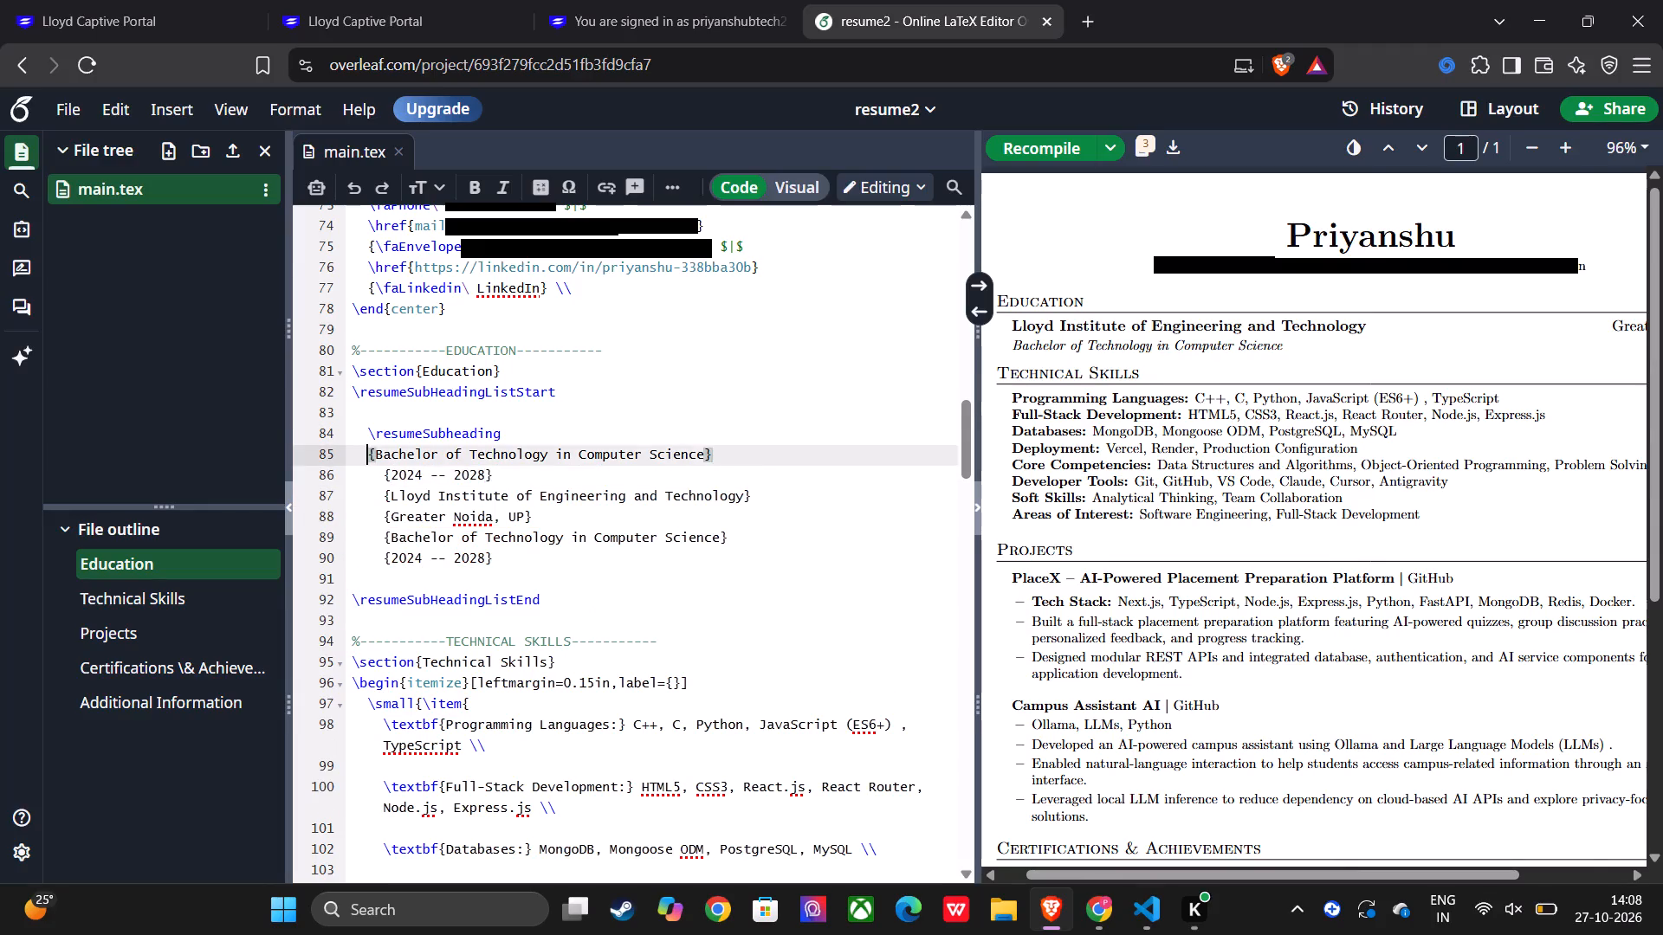
{"action": "key", "text": "Tab"}
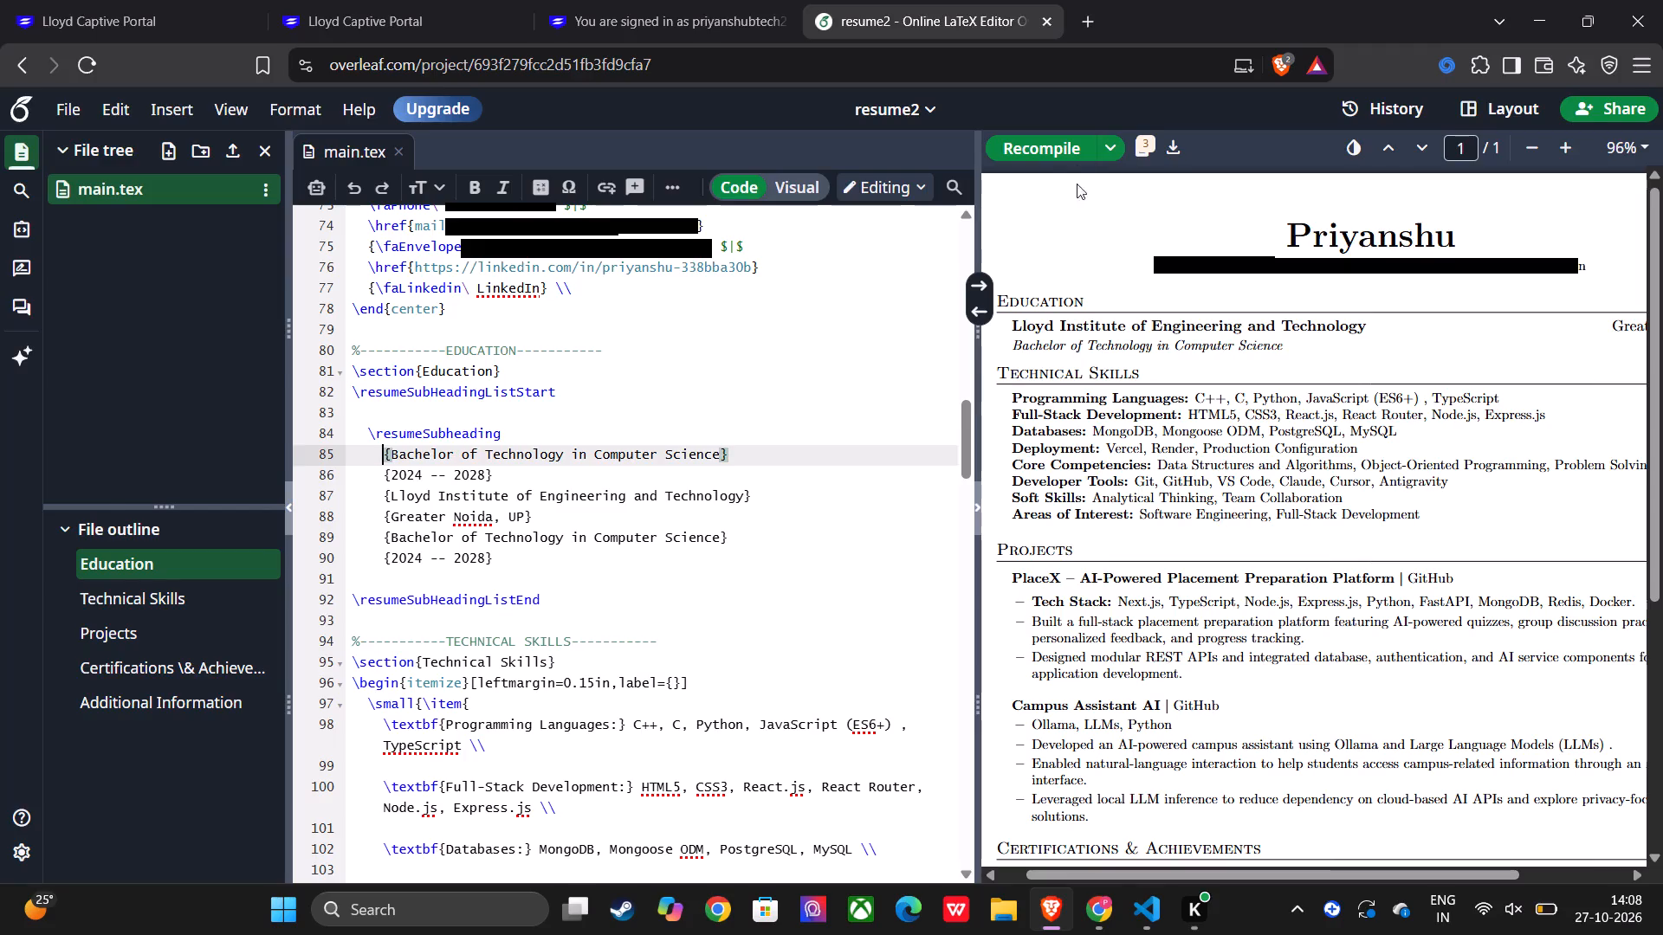
{"action": "left_click", "coordinate": [1049, 150]}
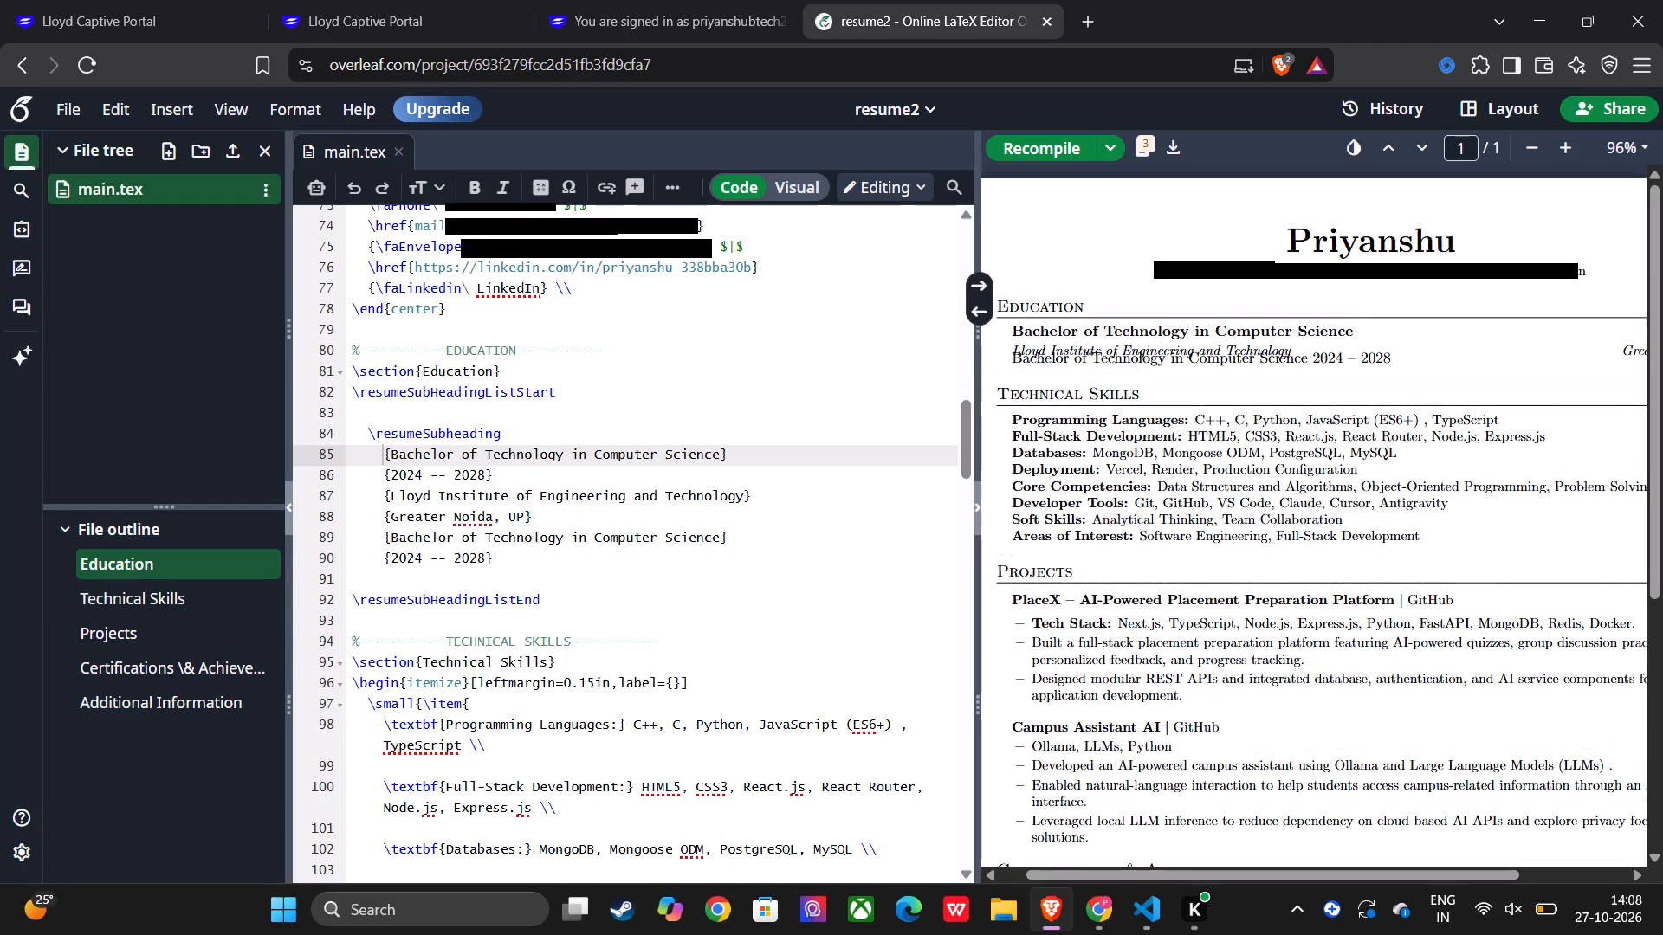
Delete the original degree and 2024 -- 2028 lines below the Greater Noida, UP line in Education and recompile the PDF.
{"action": "left_click_drag", "start_coordinate": [495, 560], "coordinate": [385, 538]}
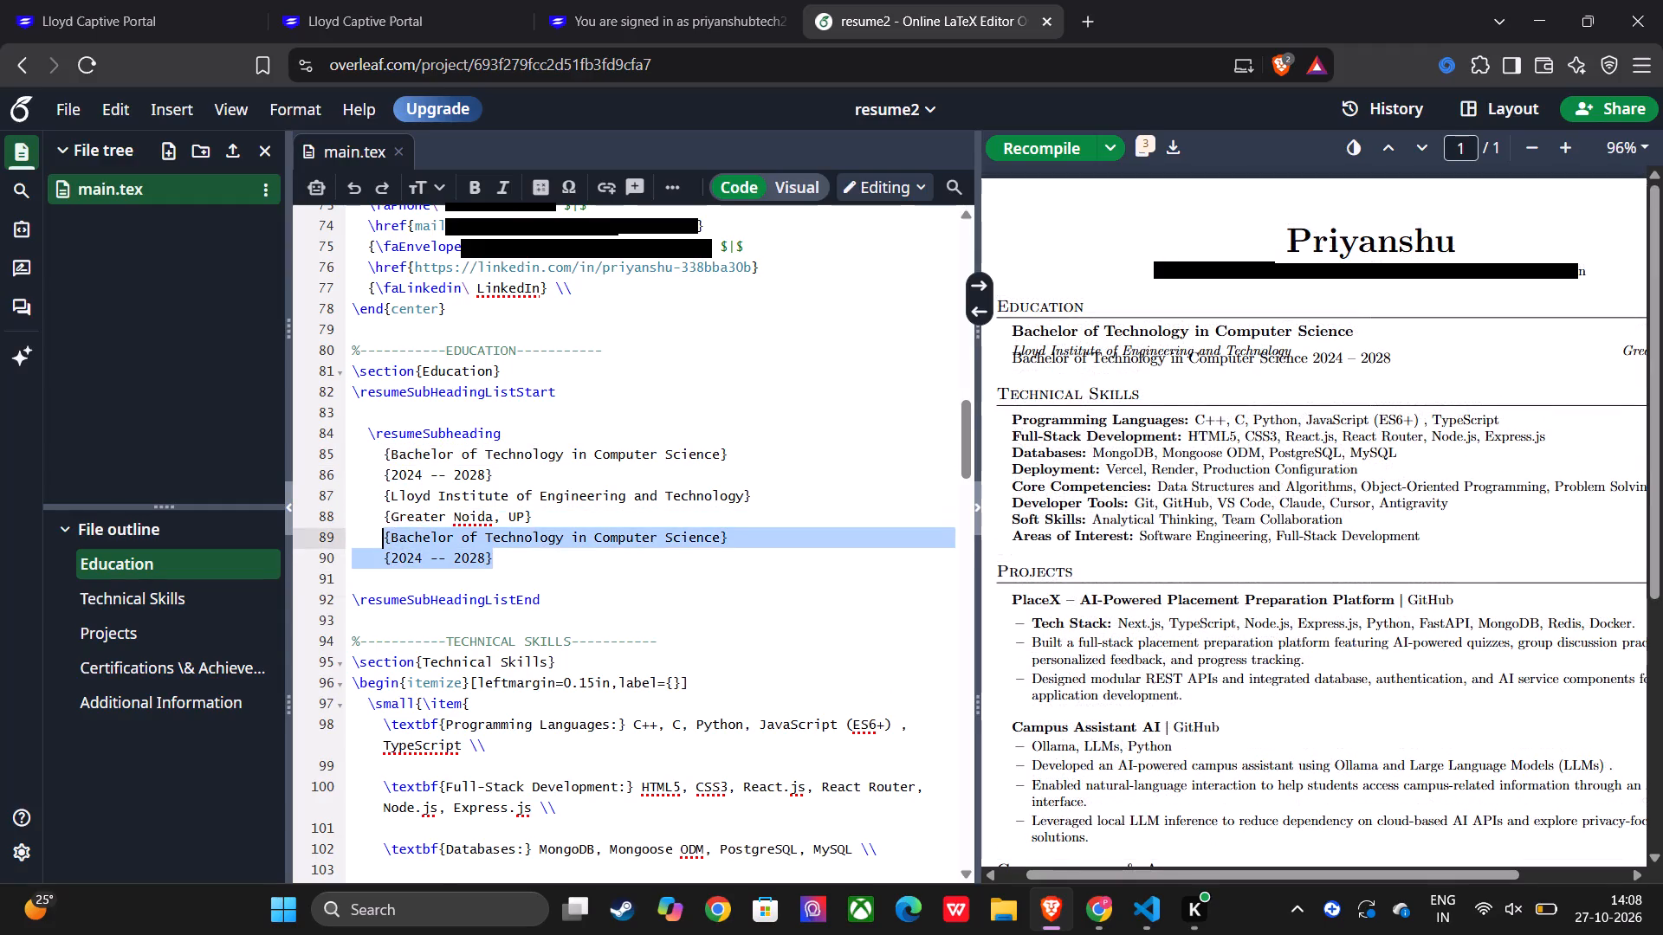
{"action": "key", "text": "BackSpace"}
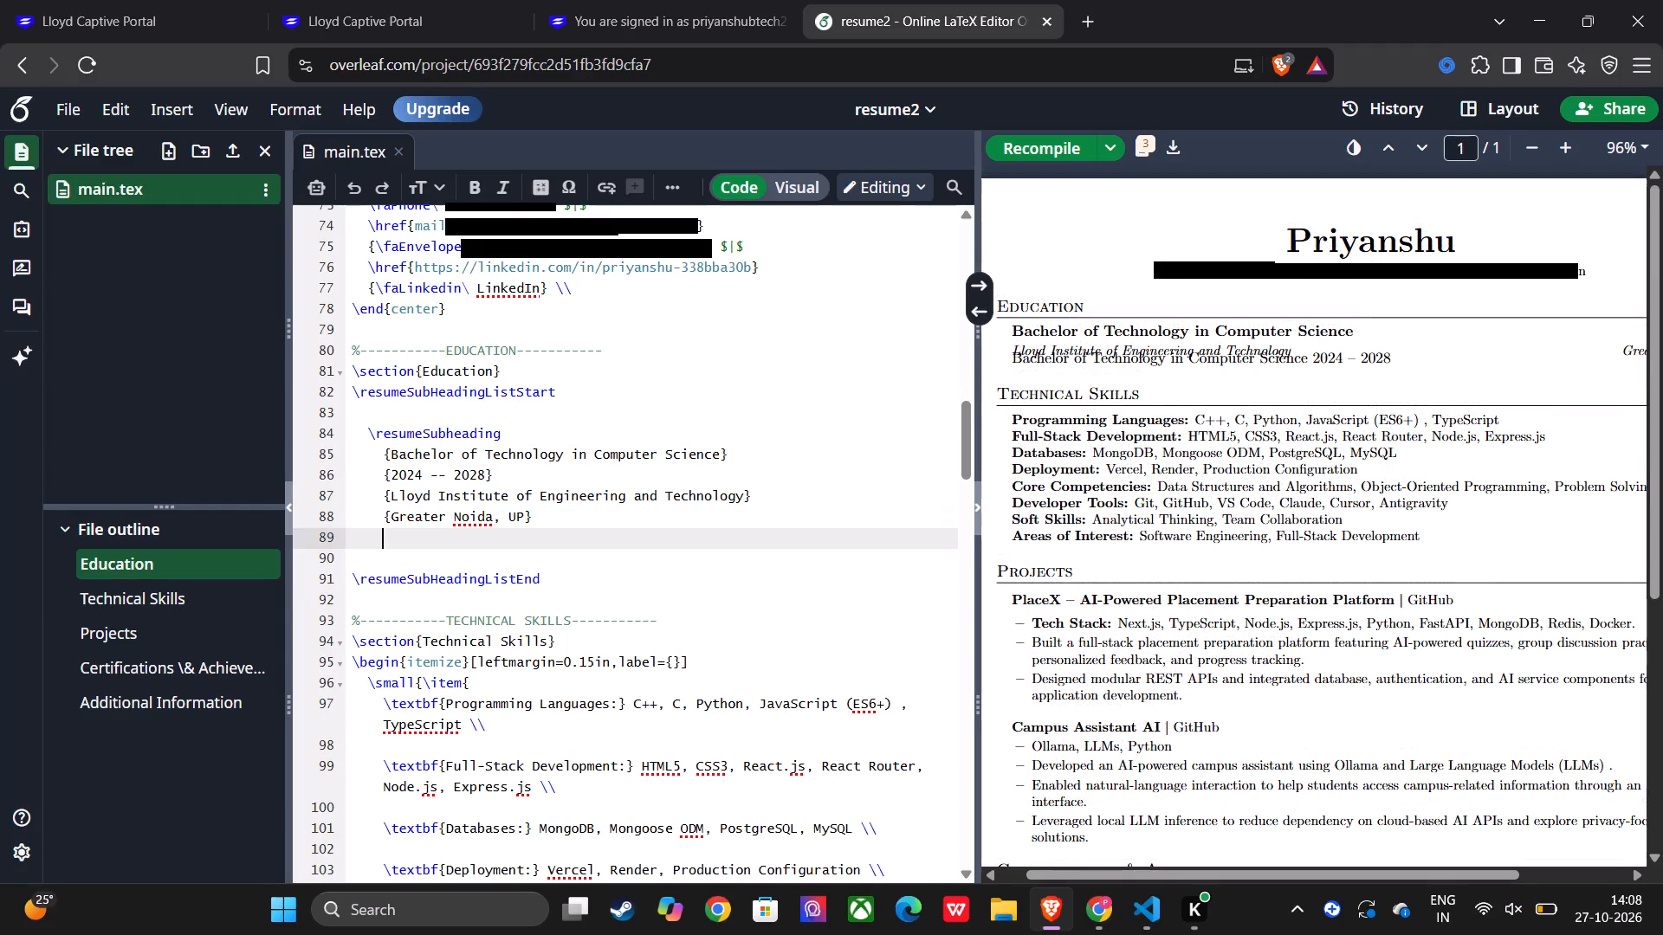
{"action": "key", "text": "ctrl+z"}
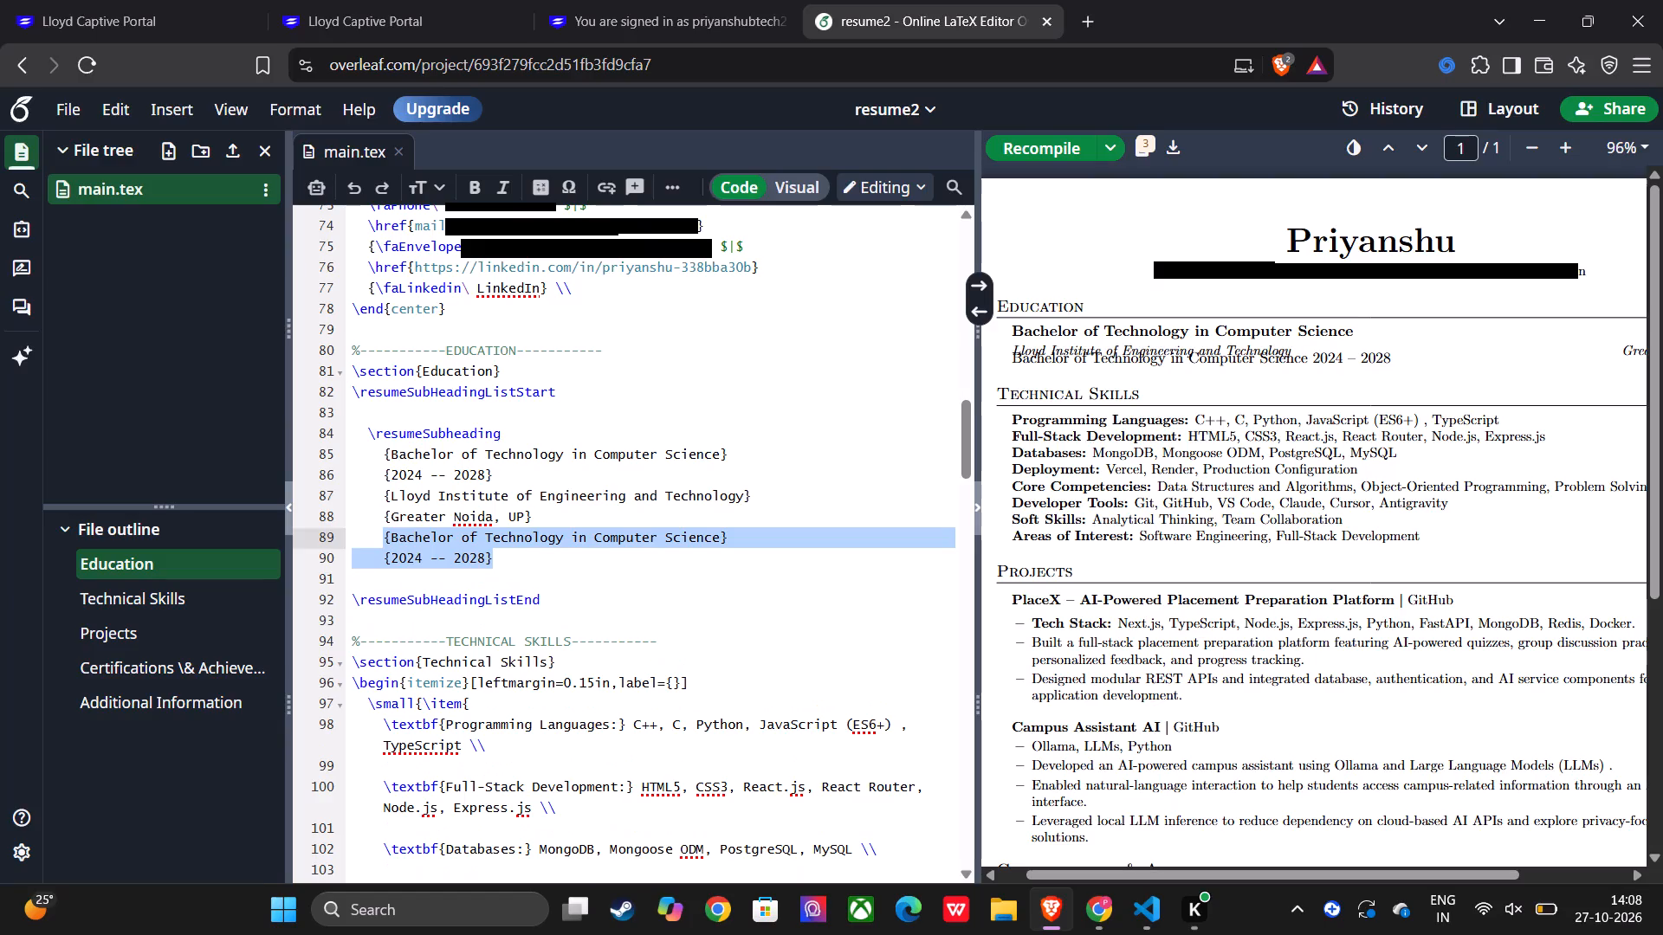
{"action": "key", "text": "ctrl+y"}
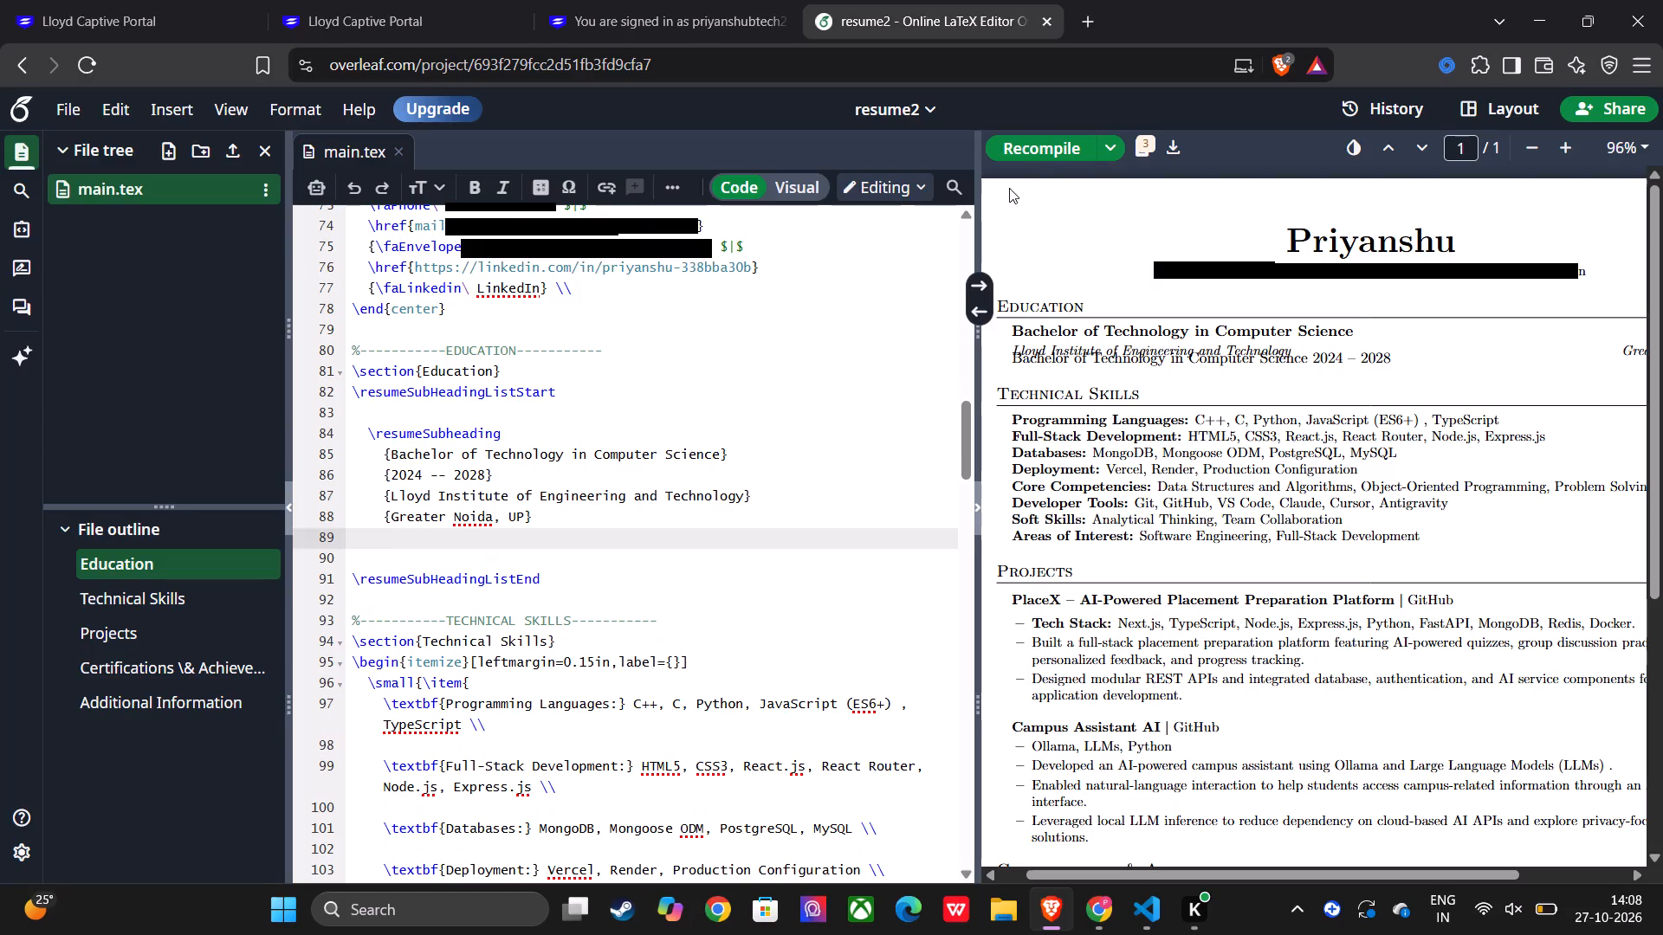
{"action": "left_click", "coordinate": [1035, 151]}
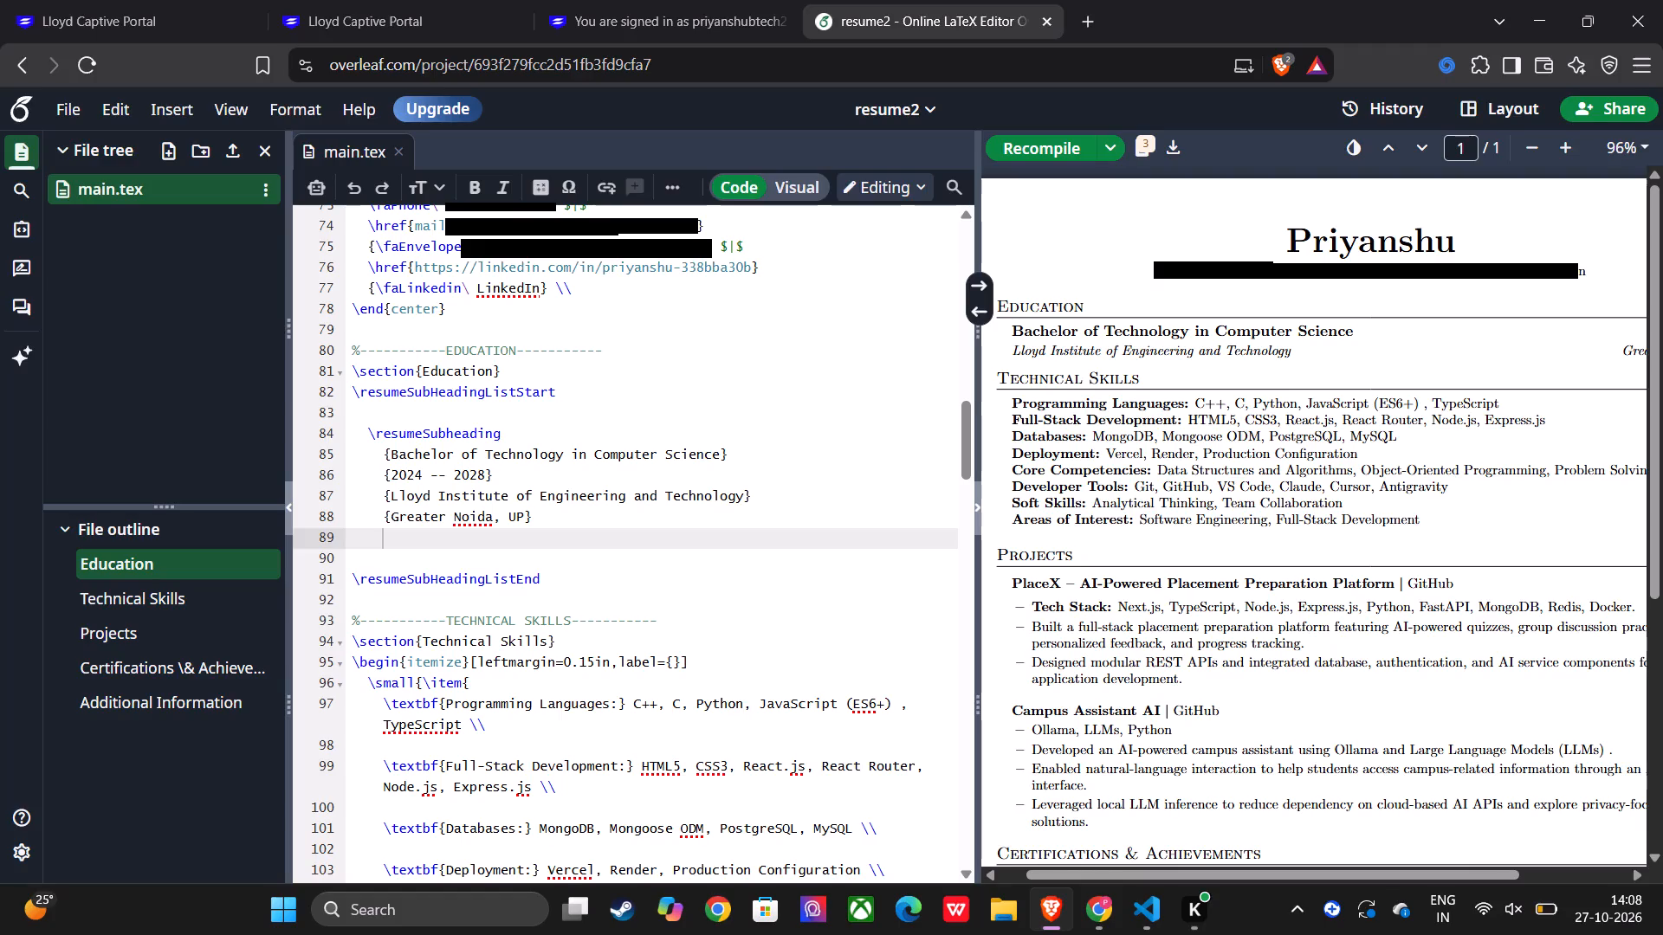
Shorten "Bachelor of Technology" to "B.Tech" in the Education section's degree line.
{"action": "left_click_drag", "start_coordinate": [566, 456], "coordinate": [402, 458]}
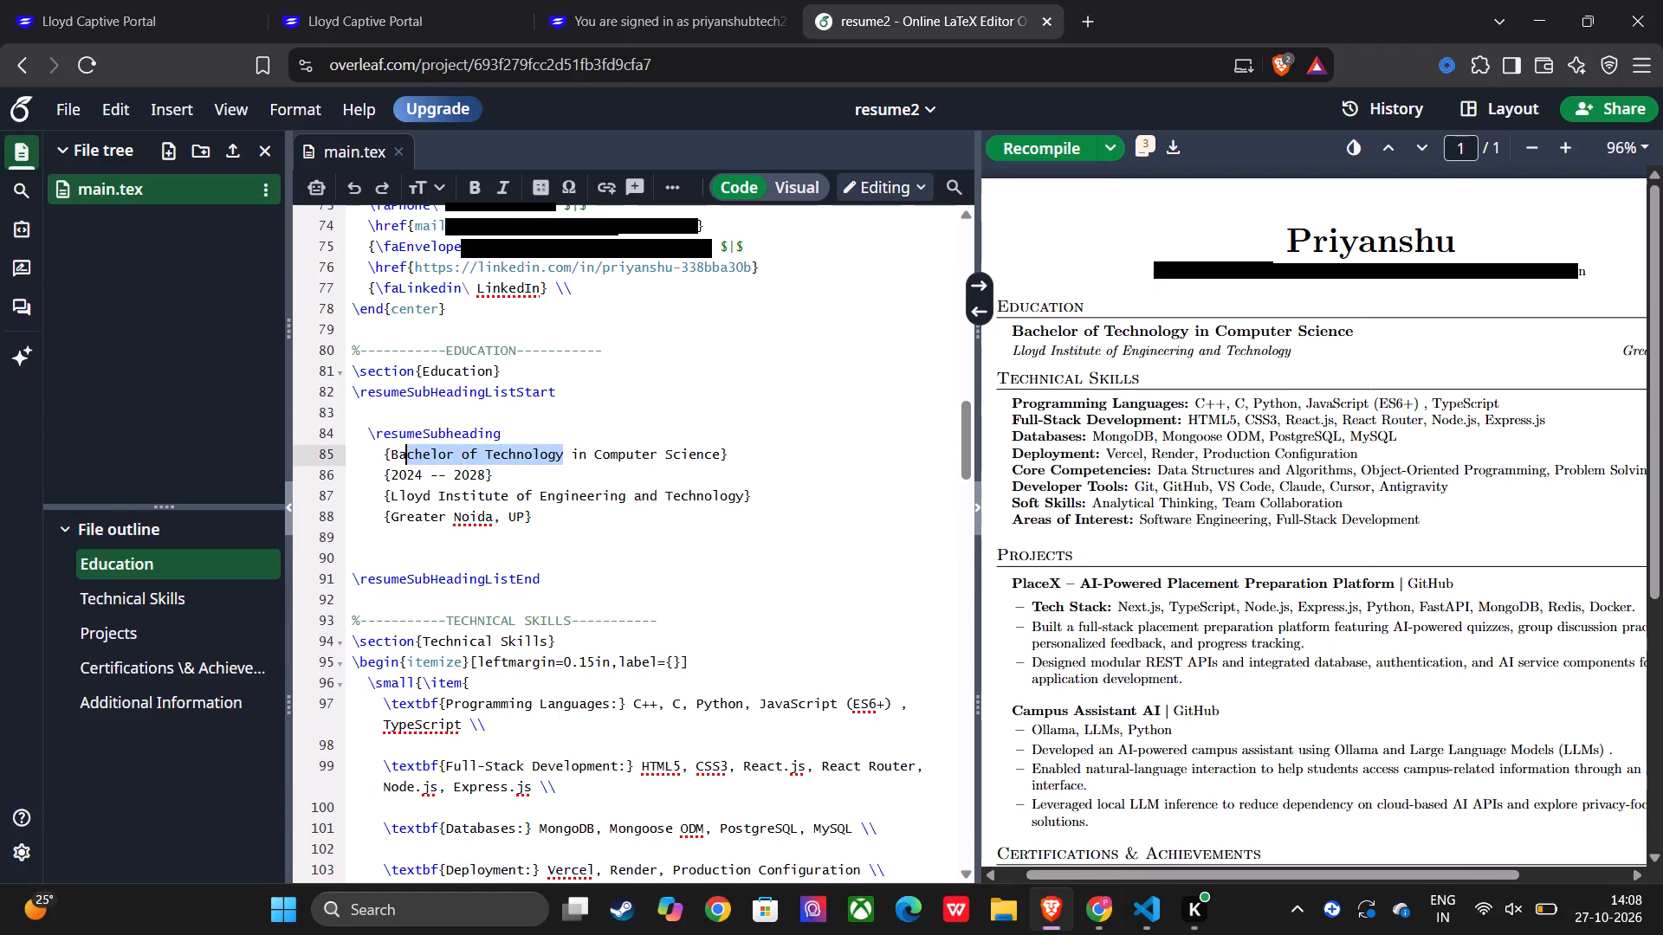
{"action": "left_click_drag", "start_coordinate": [402, 458], "coordinate": [399, 458]}
{"action": "key", "text": "BackSpace"}
{"action": "key", "text": "t"}
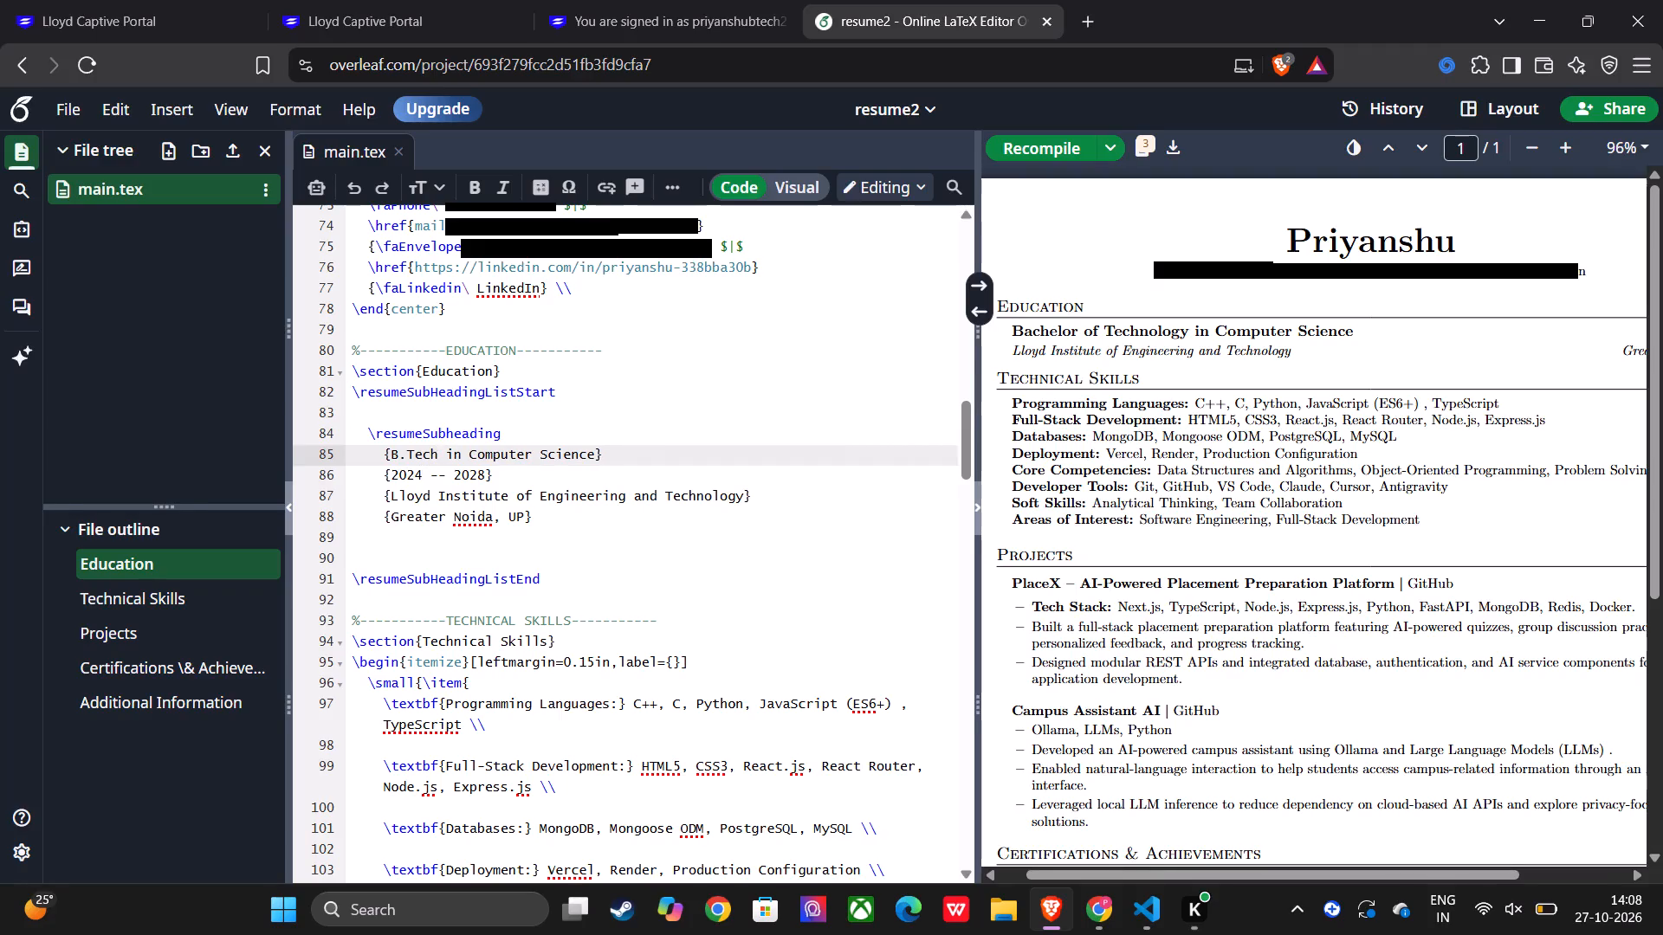
Replace "in" with a comma in the Education degree line so it reads "B.Tech , Computer Science".
{"action": "key", "text": "space"}
{"action": "type", "text": ","}
{"action": "key", "text": "Right"}
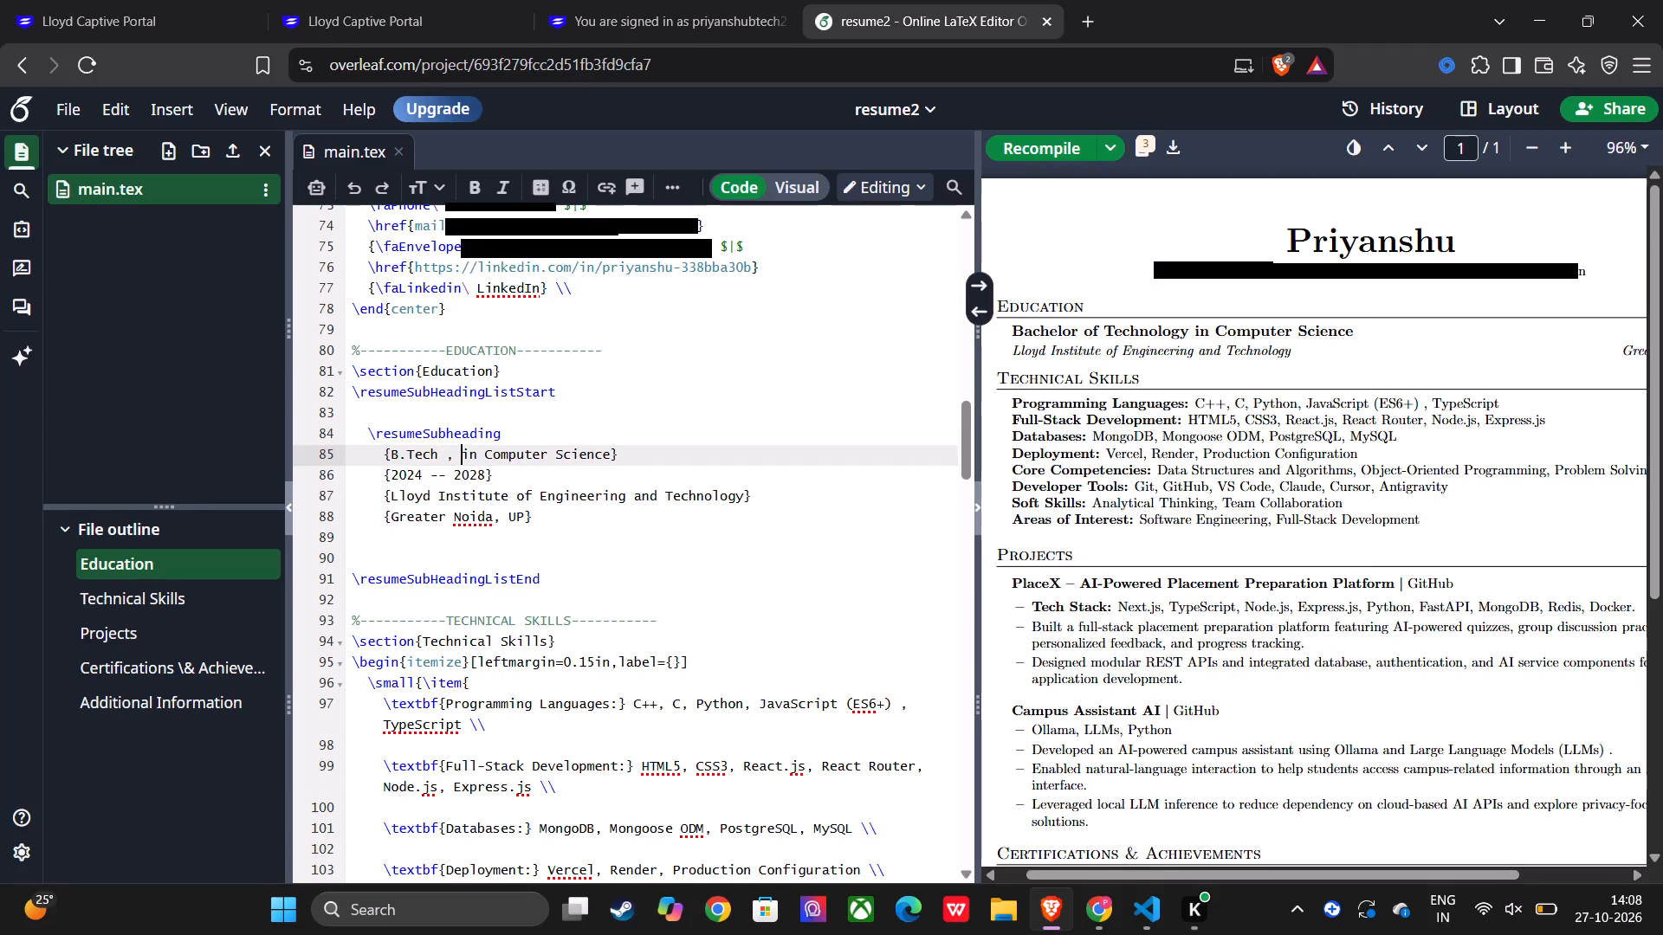
{"action": "key", "text": "Right"}
{"action": "key", "text": "Right"}
{"action": "key", "text": "BackSpace"}
{"action": "key", "text": "BackSpace"}
{"action": "key", "text": "BackSpace"}
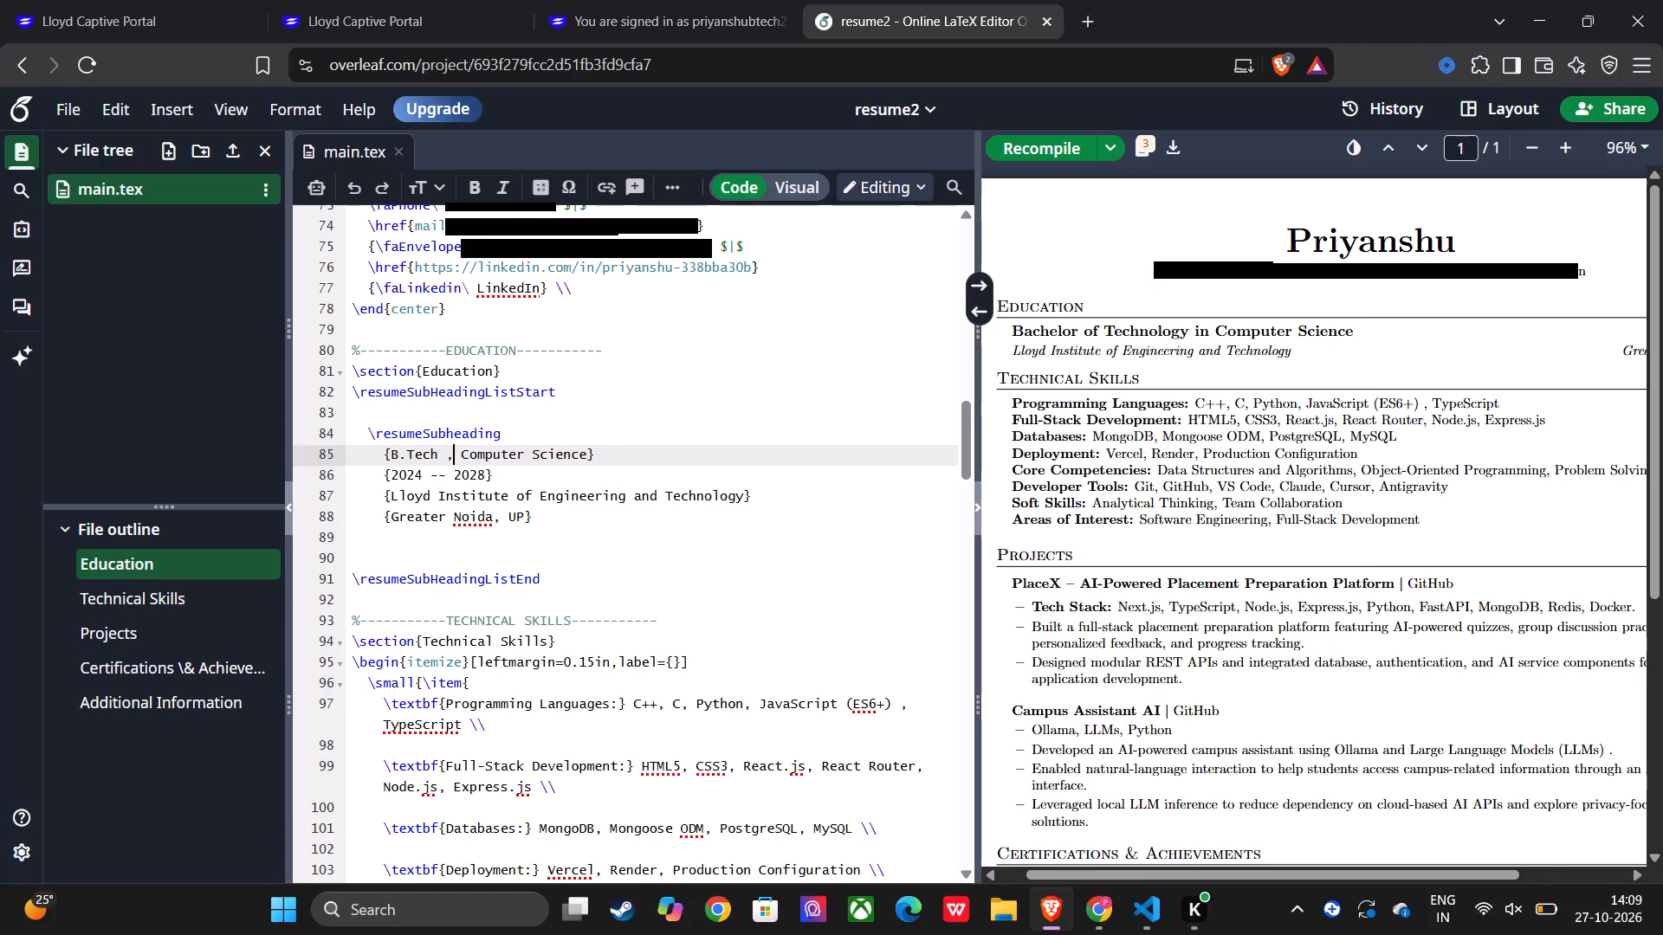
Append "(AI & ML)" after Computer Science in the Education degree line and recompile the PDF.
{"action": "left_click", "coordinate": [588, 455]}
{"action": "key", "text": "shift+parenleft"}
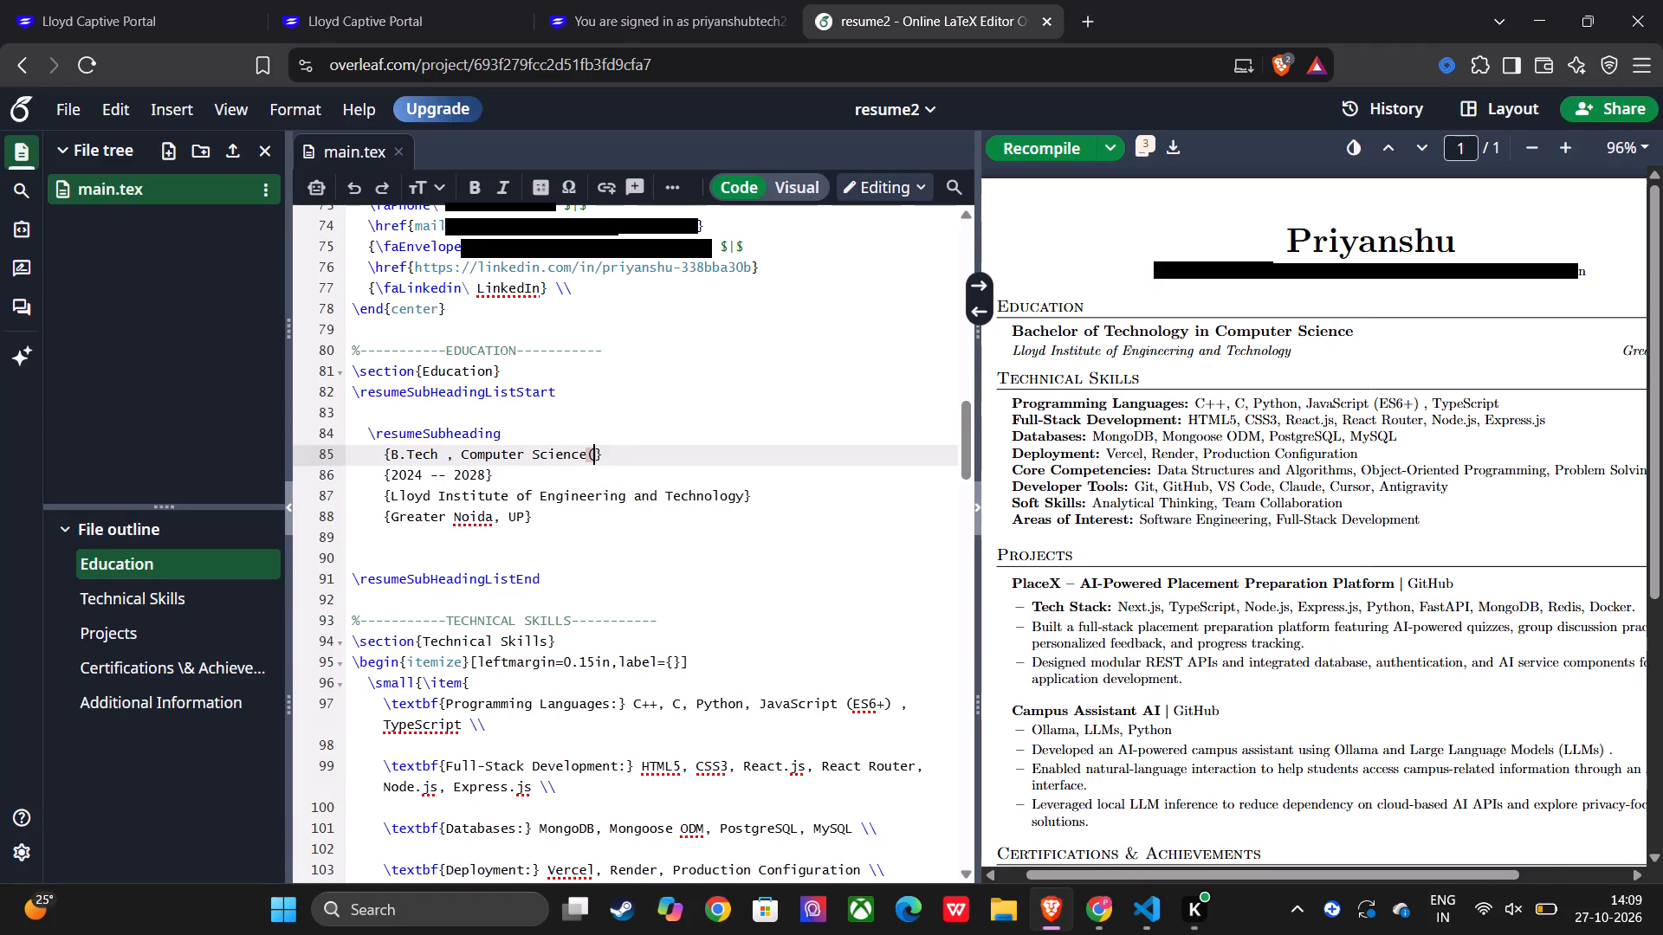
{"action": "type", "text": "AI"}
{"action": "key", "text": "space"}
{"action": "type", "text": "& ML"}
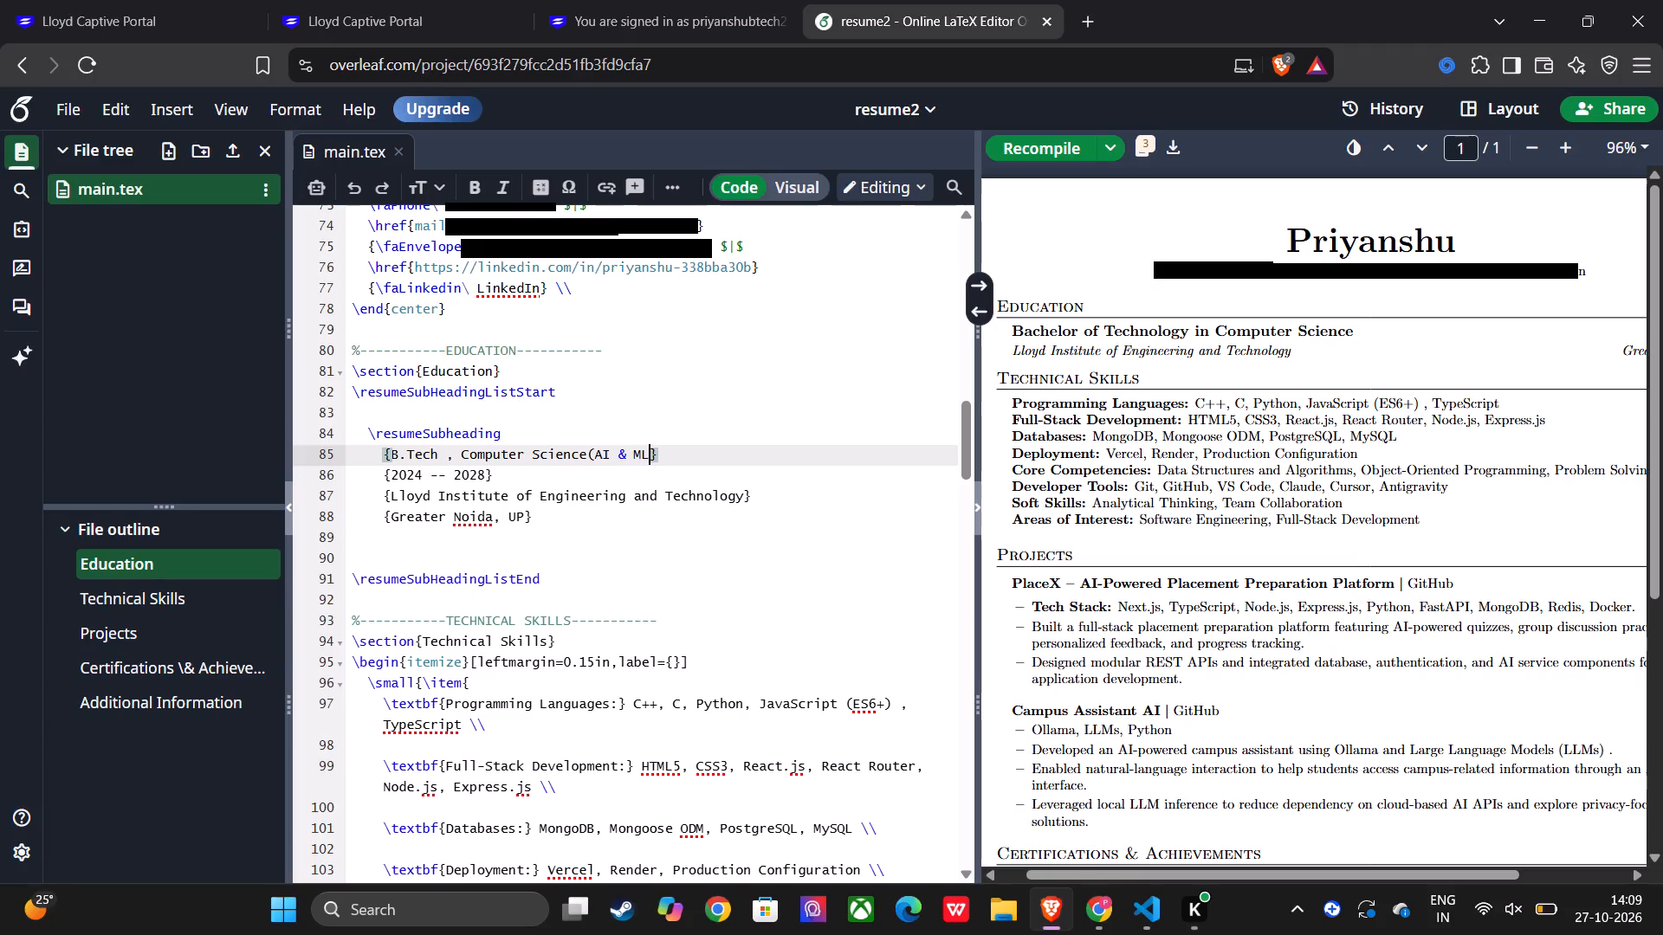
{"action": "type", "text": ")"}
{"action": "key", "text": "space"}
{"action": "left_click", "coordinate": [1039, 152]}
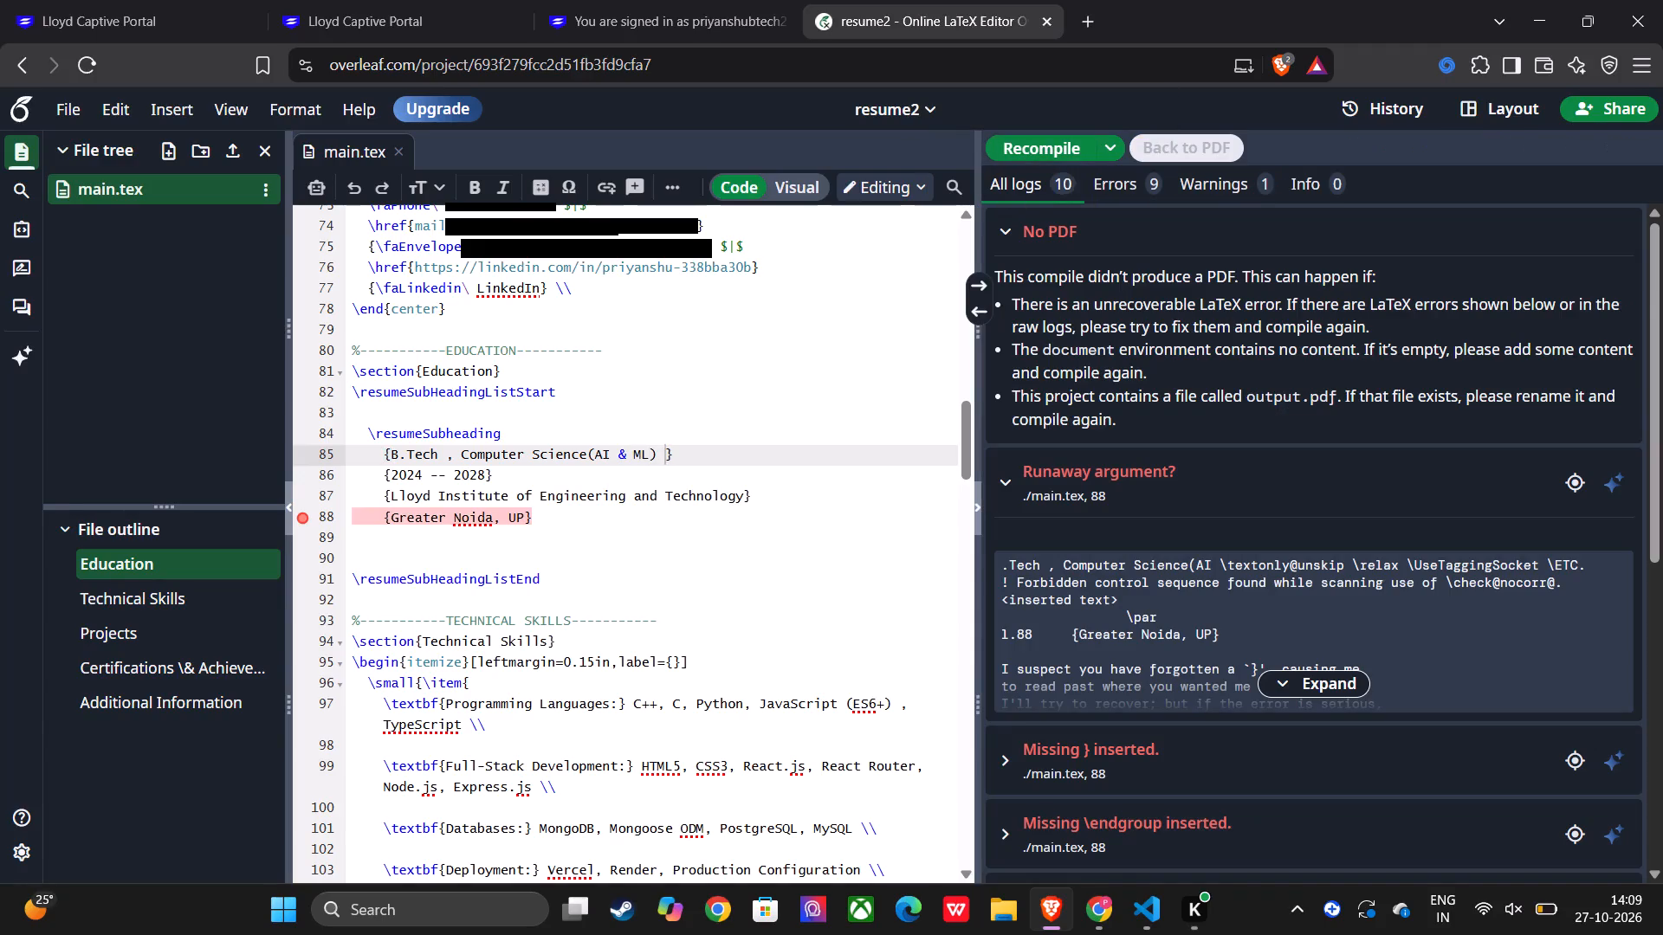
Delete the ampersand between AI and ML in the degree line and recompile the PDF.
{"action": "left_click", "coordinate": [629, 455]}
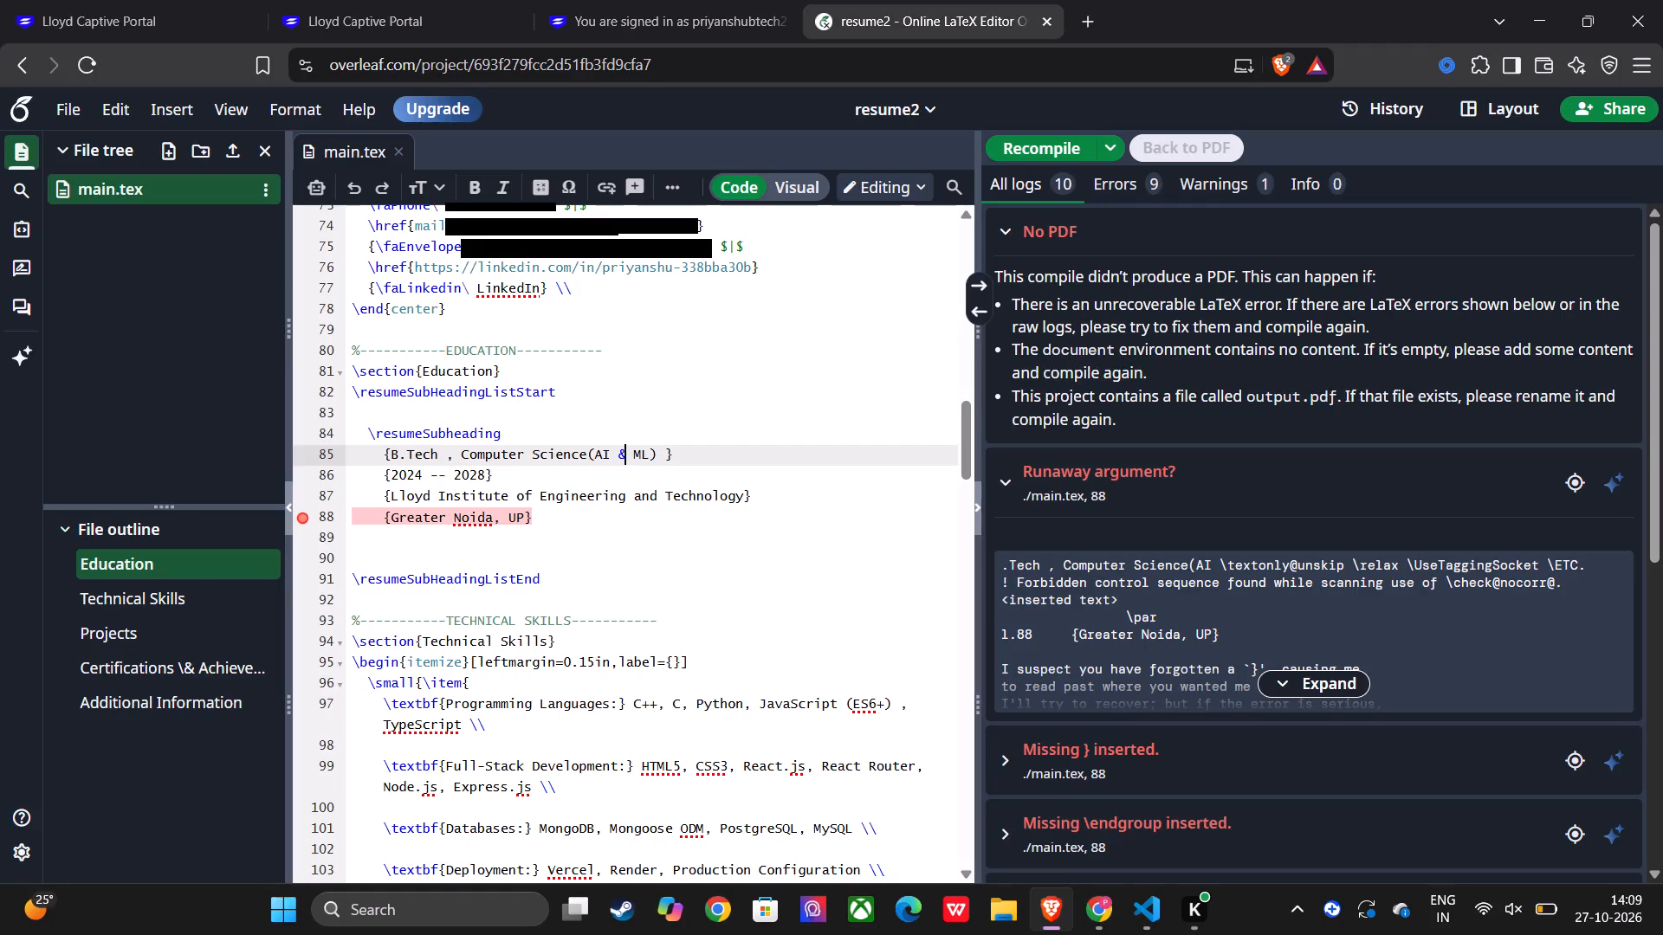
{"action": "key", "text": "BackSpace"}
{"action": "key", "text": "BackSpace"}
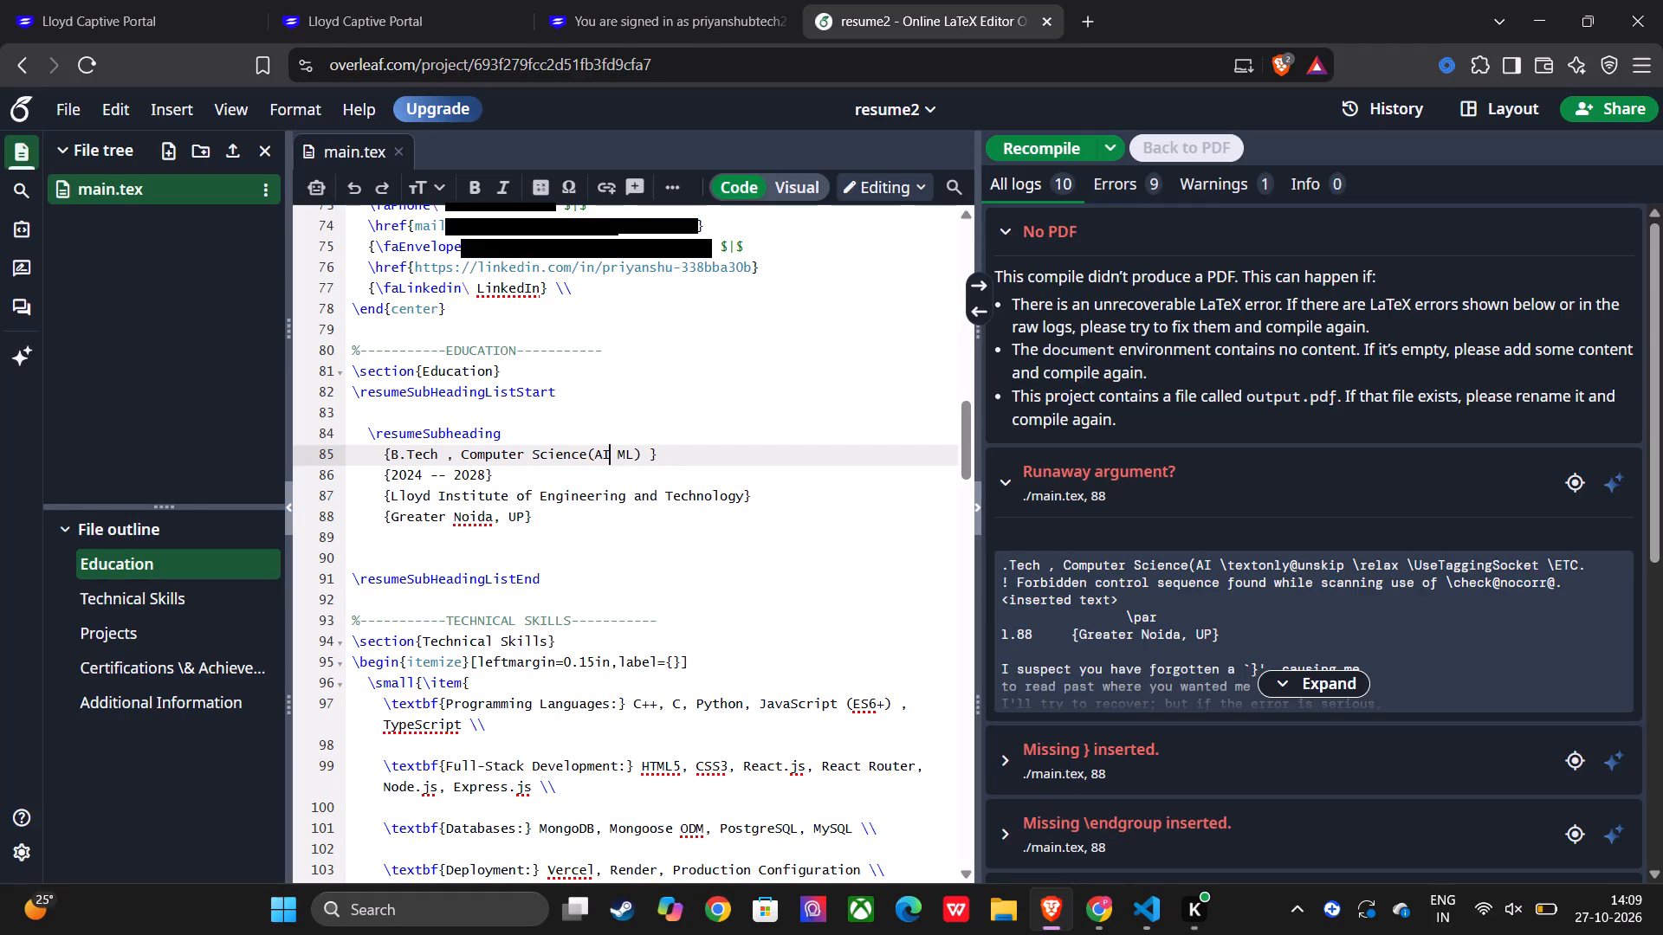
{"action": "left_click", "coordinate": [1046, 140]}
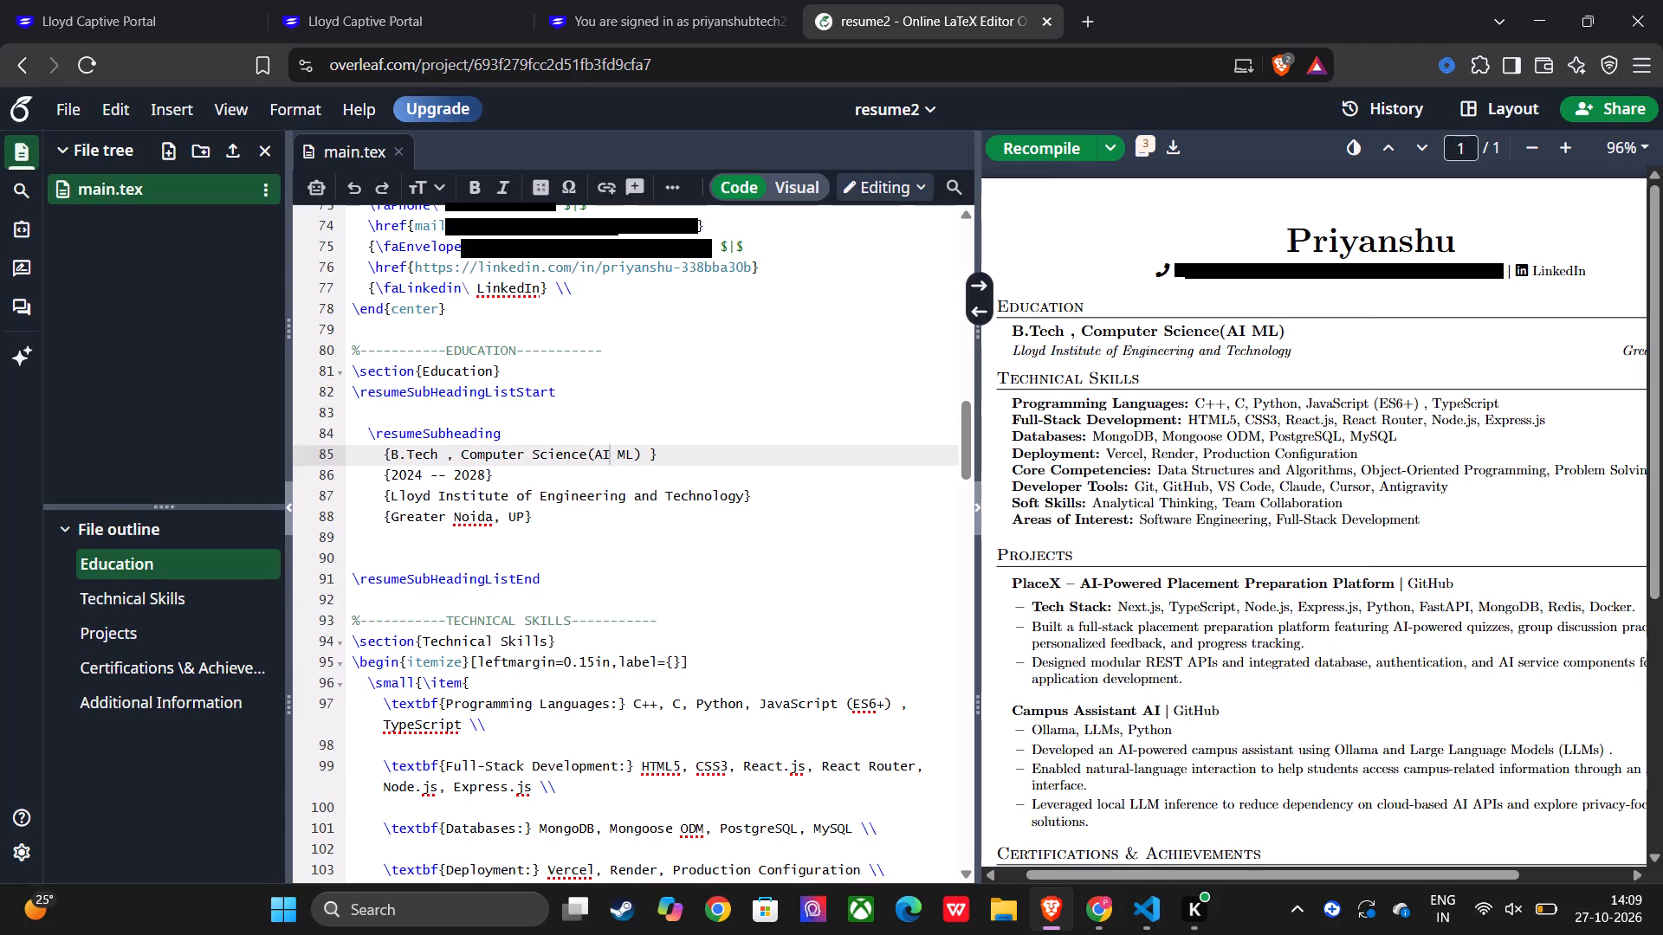
Replace "(AI ML)" after Computer Science with "and Engineering" in the degree line and recompile the PDF.
{"action": "left_click", "coordinate": [641, 455]}
{"action": "key", "text": "BackSpace"}
{"action": "key", "text": "BackSpace"}
{"action": "key", "text": "BackSpace"}
{"action": "key", "text": "BackSpace"}
{"action": "key", "text": "BackSpace"}
{"action": "key", "text": "BackSpace"}
{"action": "key", "text": "BackSpace"}
{"action": "key", "text": "space"}
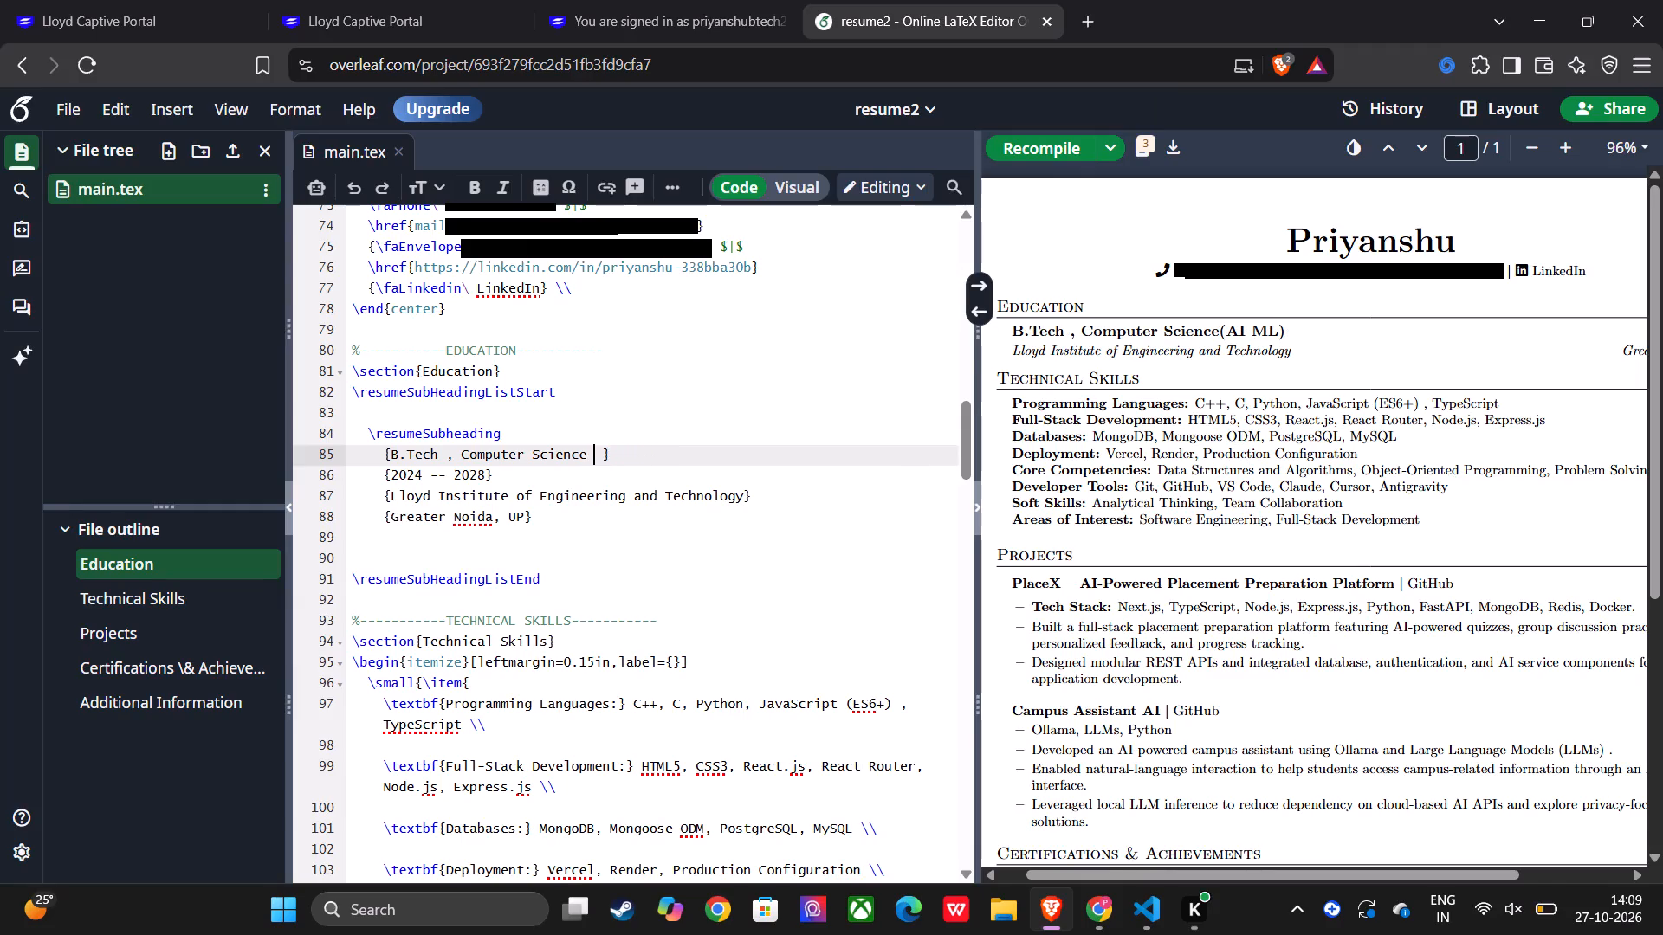
{"action": "type", "text": "ANS"}
{"action": "key", "text": "BackSpace"}
{"action": "key", "text": "BackSpace"}
{"action": "key", "text": "BackSpace"}
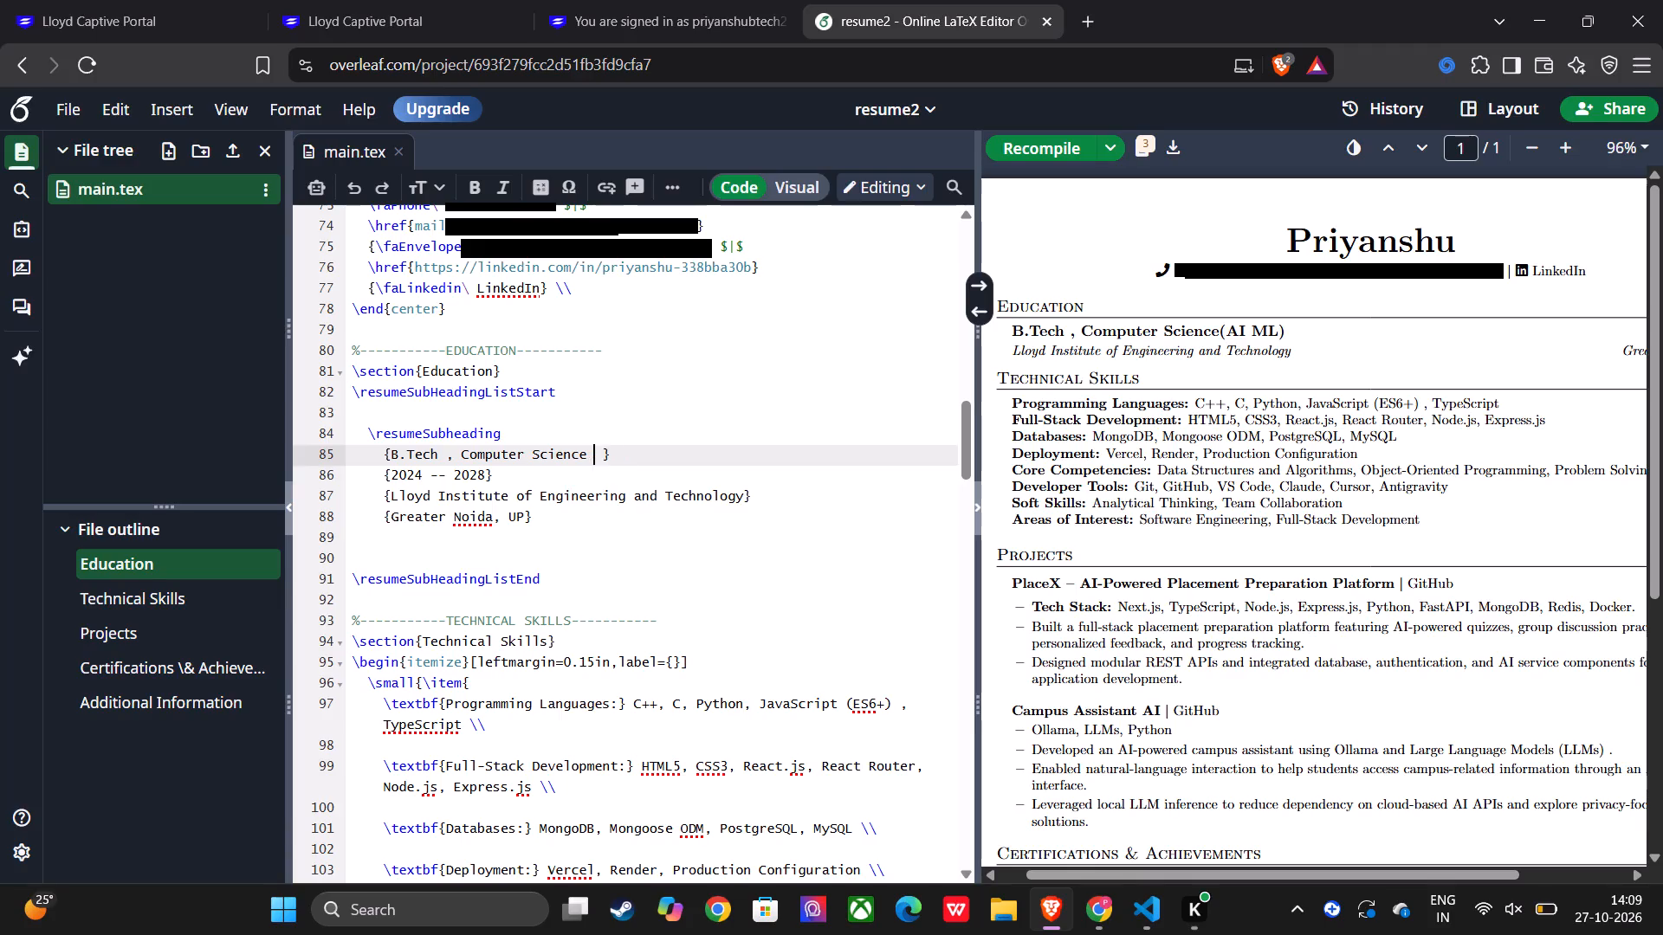
{"action": "type", "text": "and"}
{"action": "key", "text": "space"}
{"action": "left_click", "coordinate": [1039, 151]}
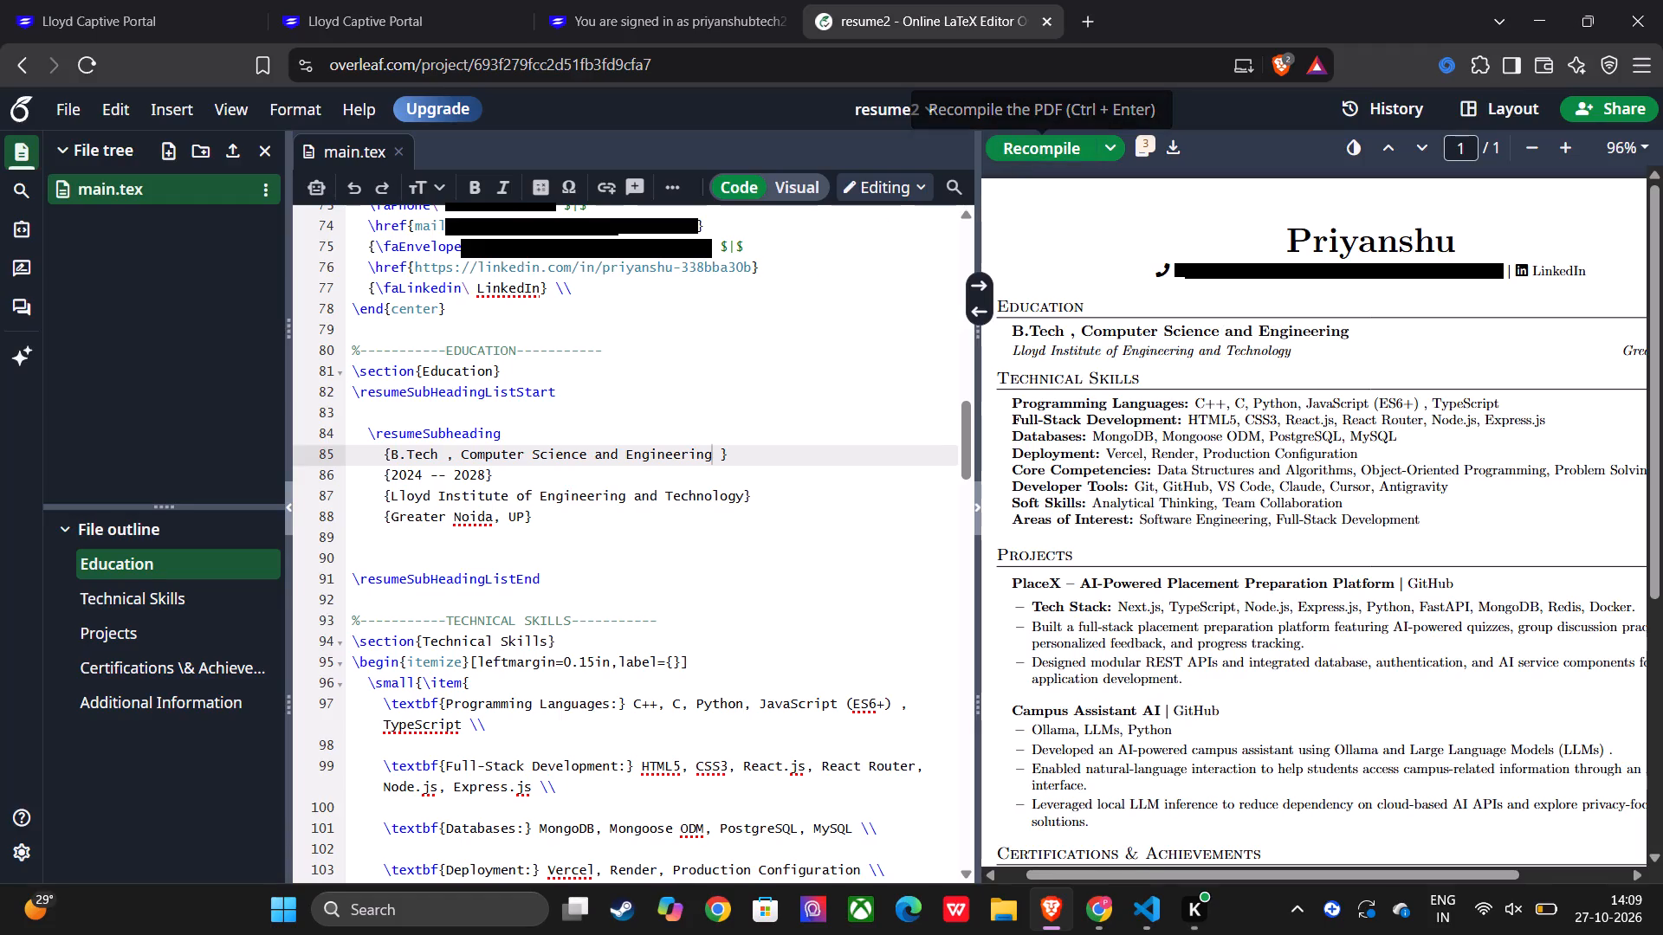
Move "Greater Noida, UP" out of its own braces to follow "Lloyd Institute of Engineering and Technology" after a comma.
{"action": "scroll", "coordinate": [1329, 538], "scroll_direction": "left", "scroll_amount": 2}
{"action": "scroll", "coordinate": [1329, 538], "scroll_direction": "right", "scroll_amount": 1}
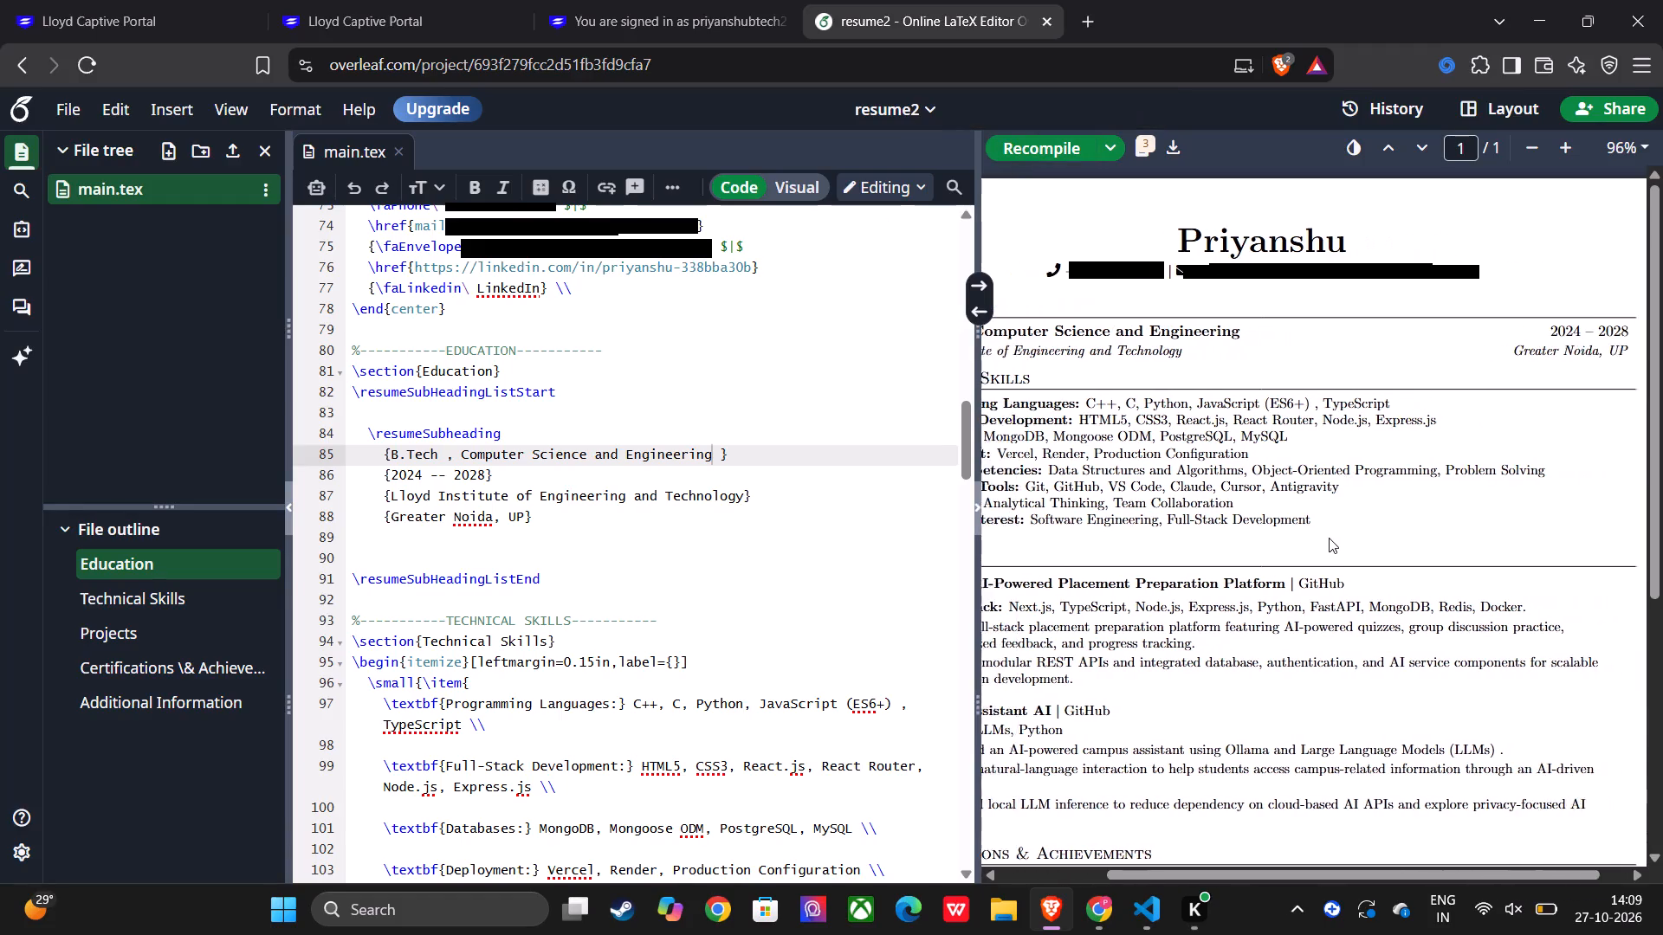
{"action": "scroll", "coordinate": [1329, 538], "scroll_direction": "right", "scroll_amount": 1}
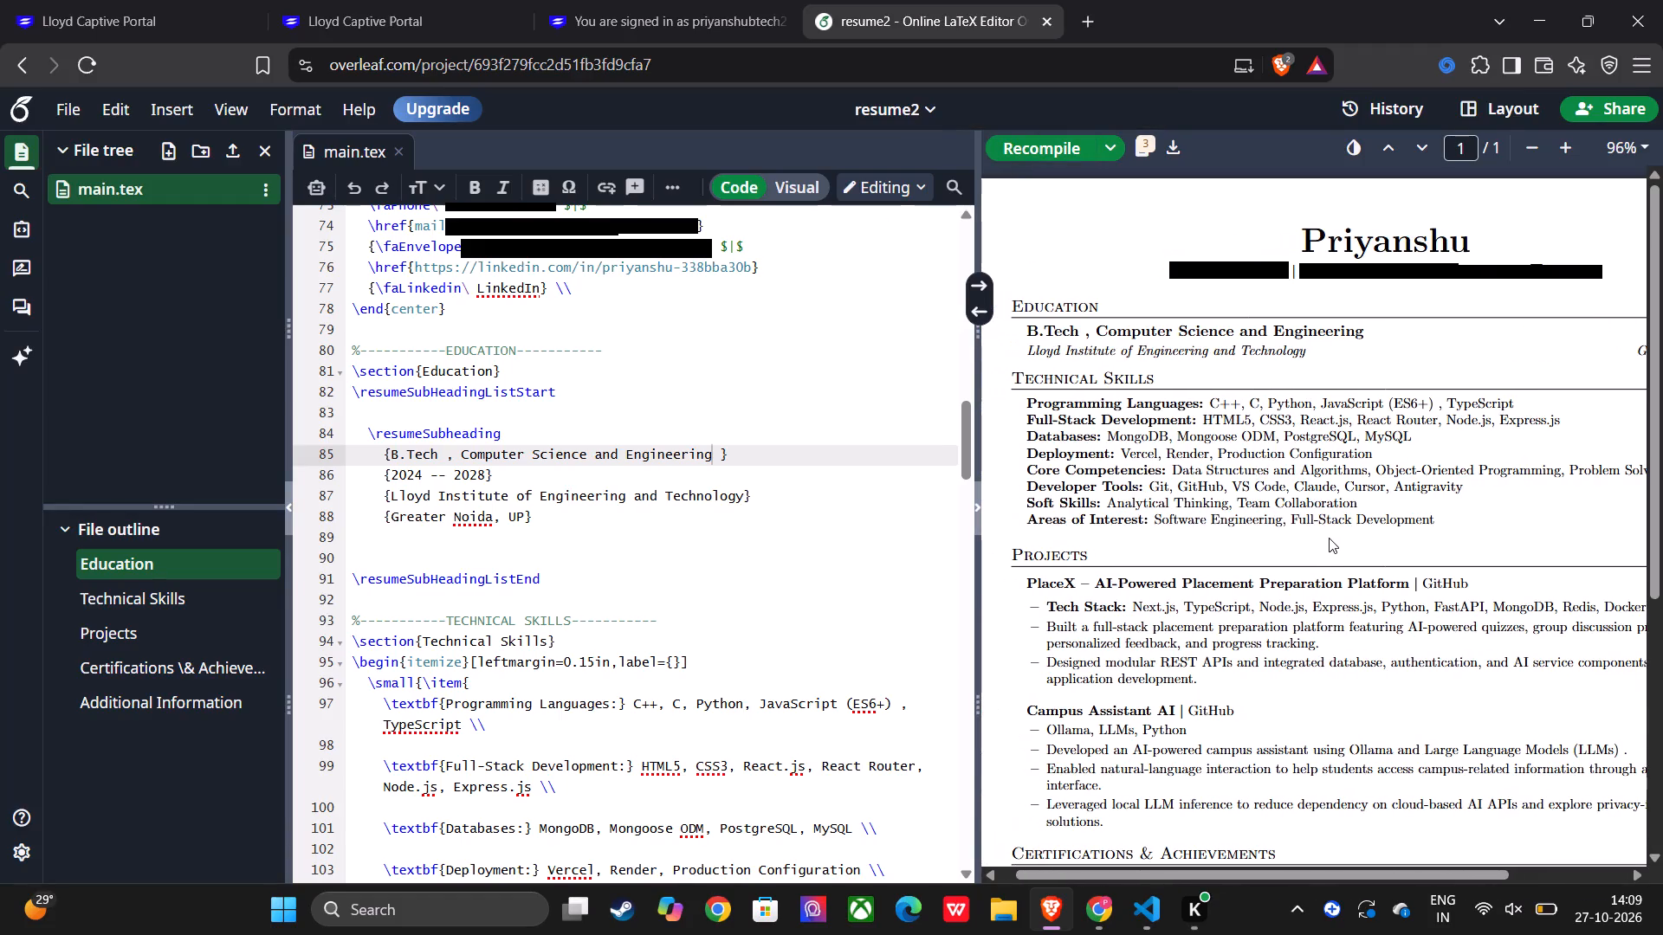
{"action": "left_click", "coordinate": [391, 519]}
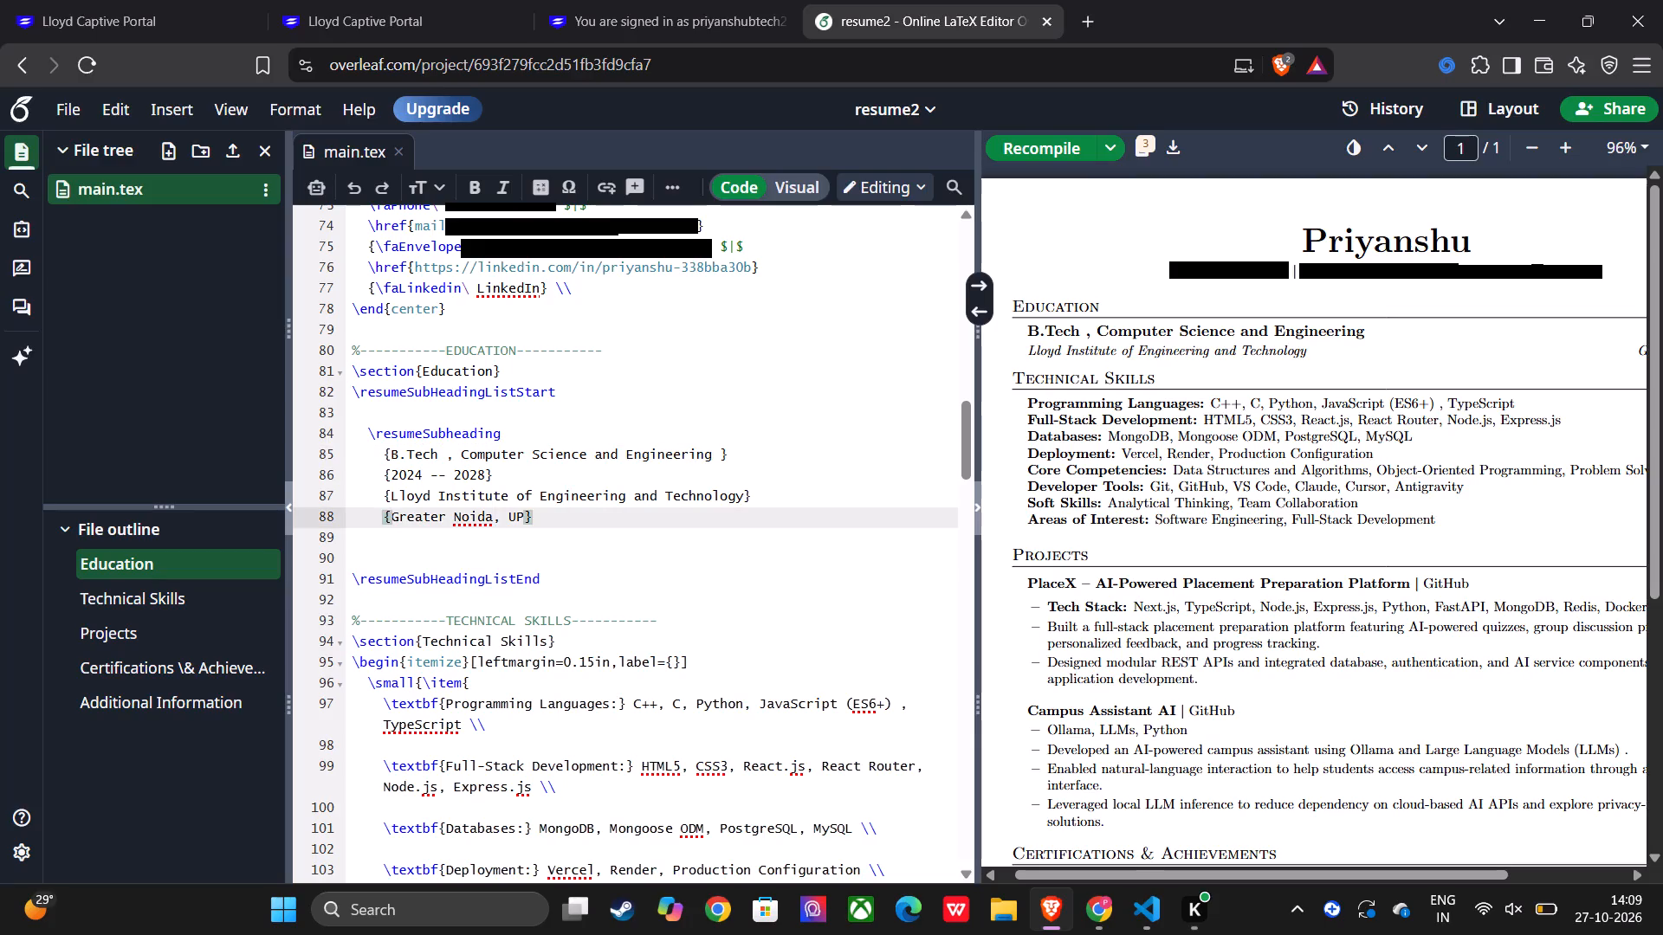
{"action": "left_click_drag", "start_coordinate": [523, 519], "coordinate": [391, 517]}
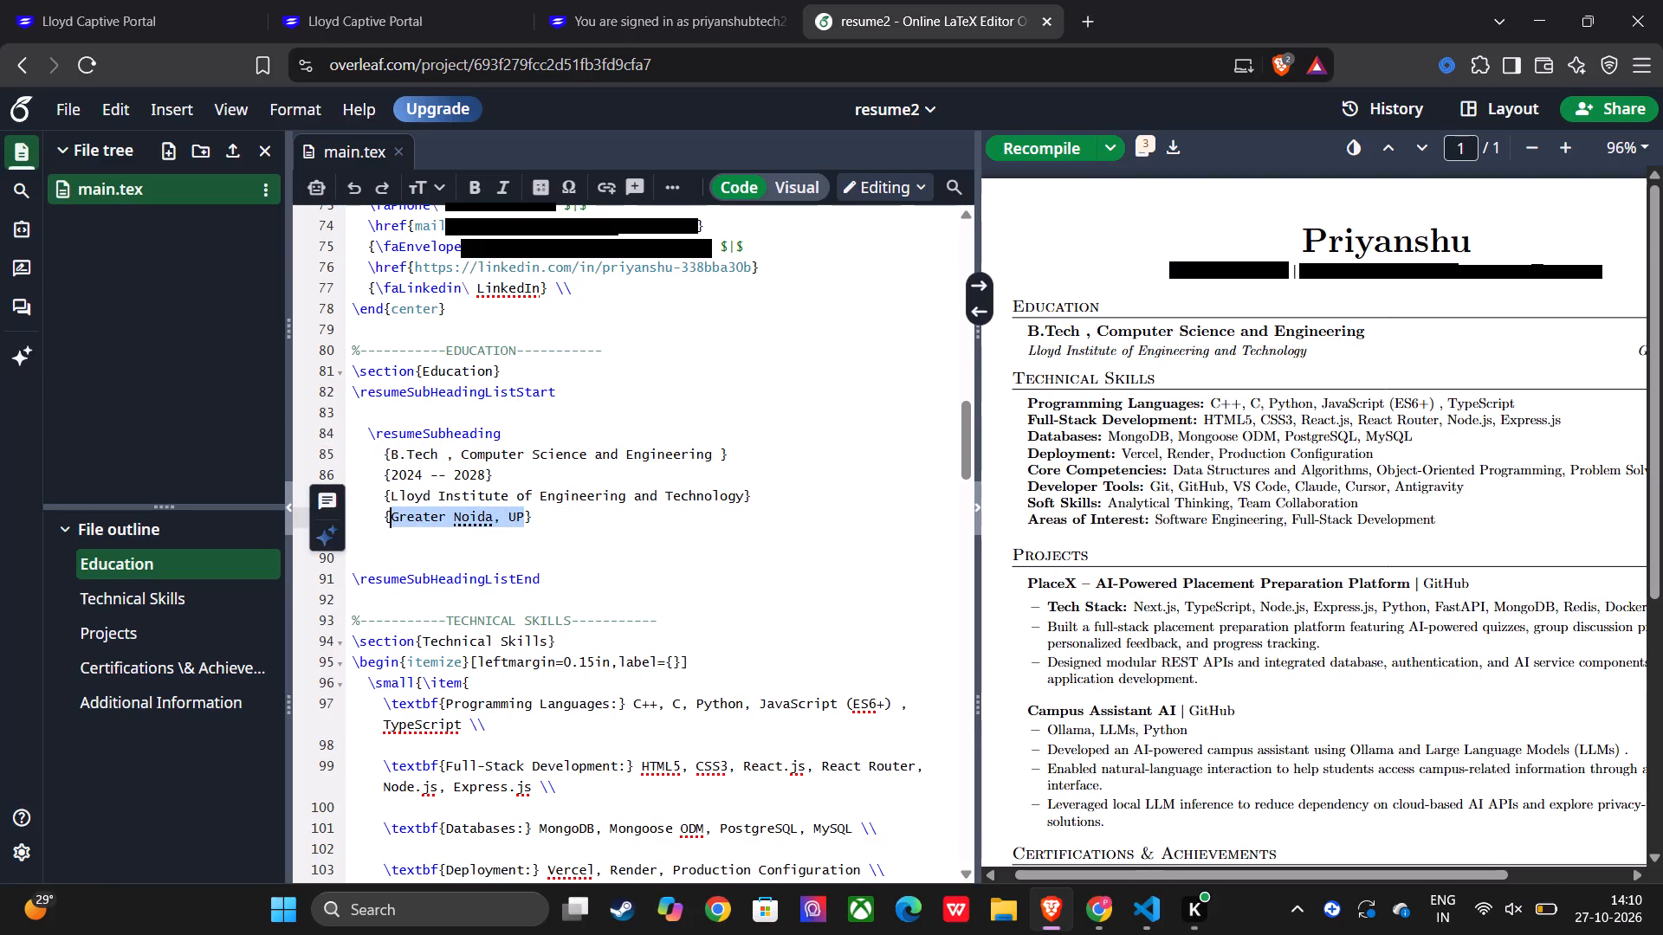
{"action": "key", "text": "ctrl+c"}
{"action": "key", "text": "BackSpace"}
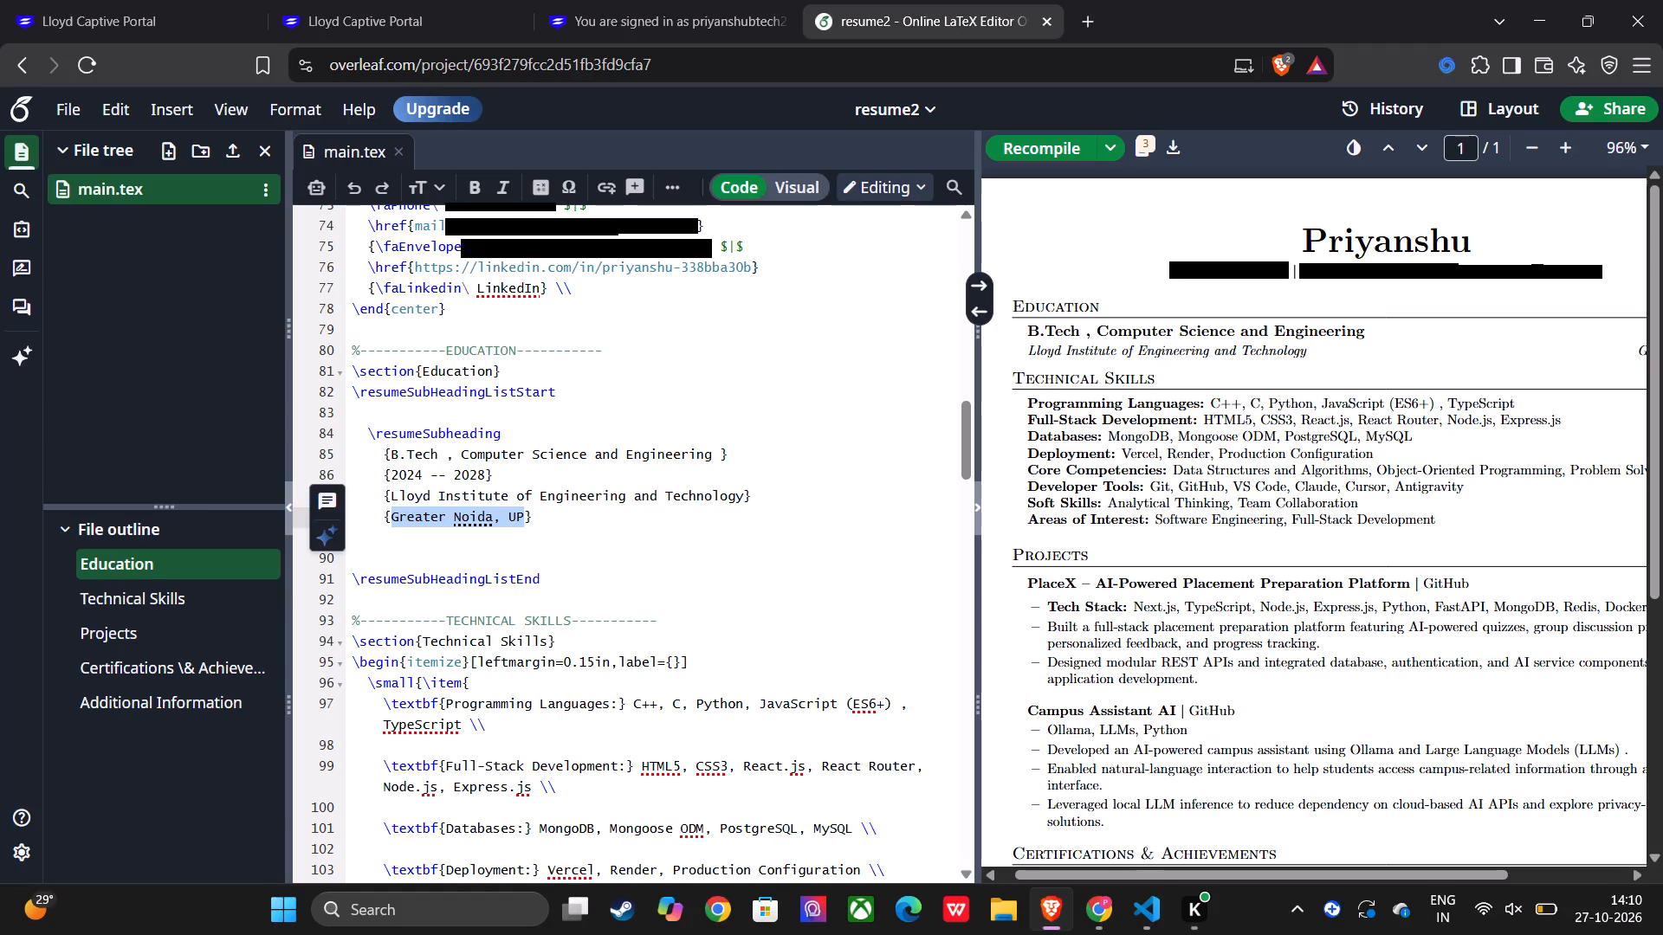
{"action": "left_click", "coordinate": [745, 494]}
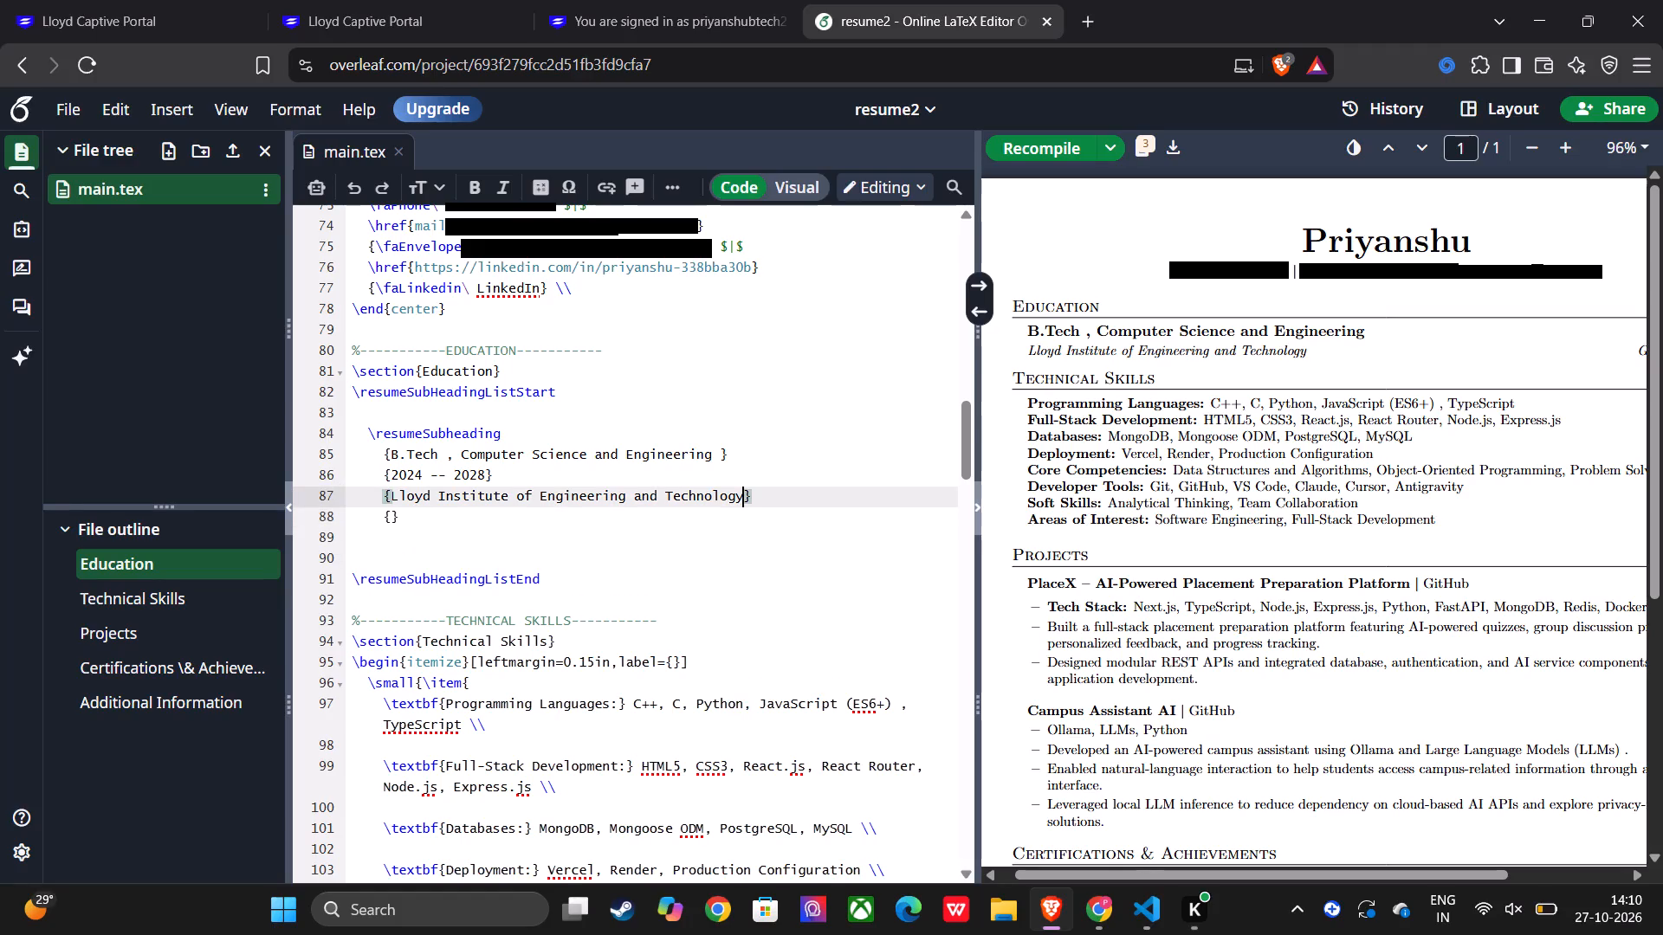
{"action": "key", "text": "comma"}
{"action": "key", "text": "ctrl+v"}
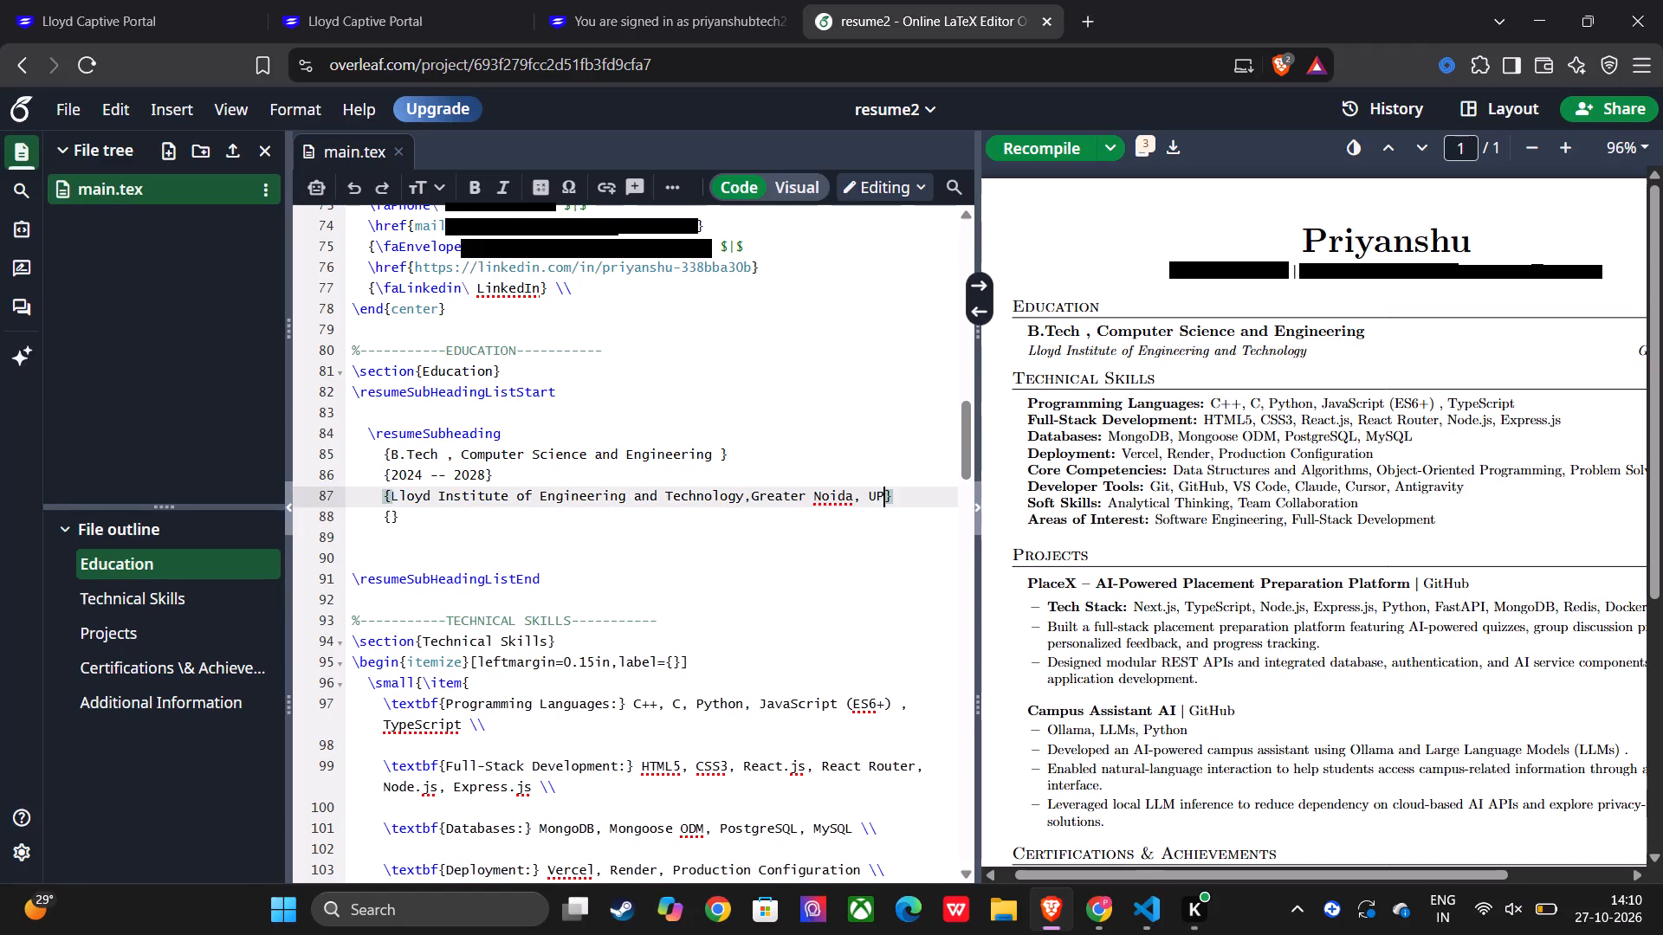
{"action": "left_click", "coordinate": [387, 519]}
{"action": "left_click", "coordinate": [389, 520]}
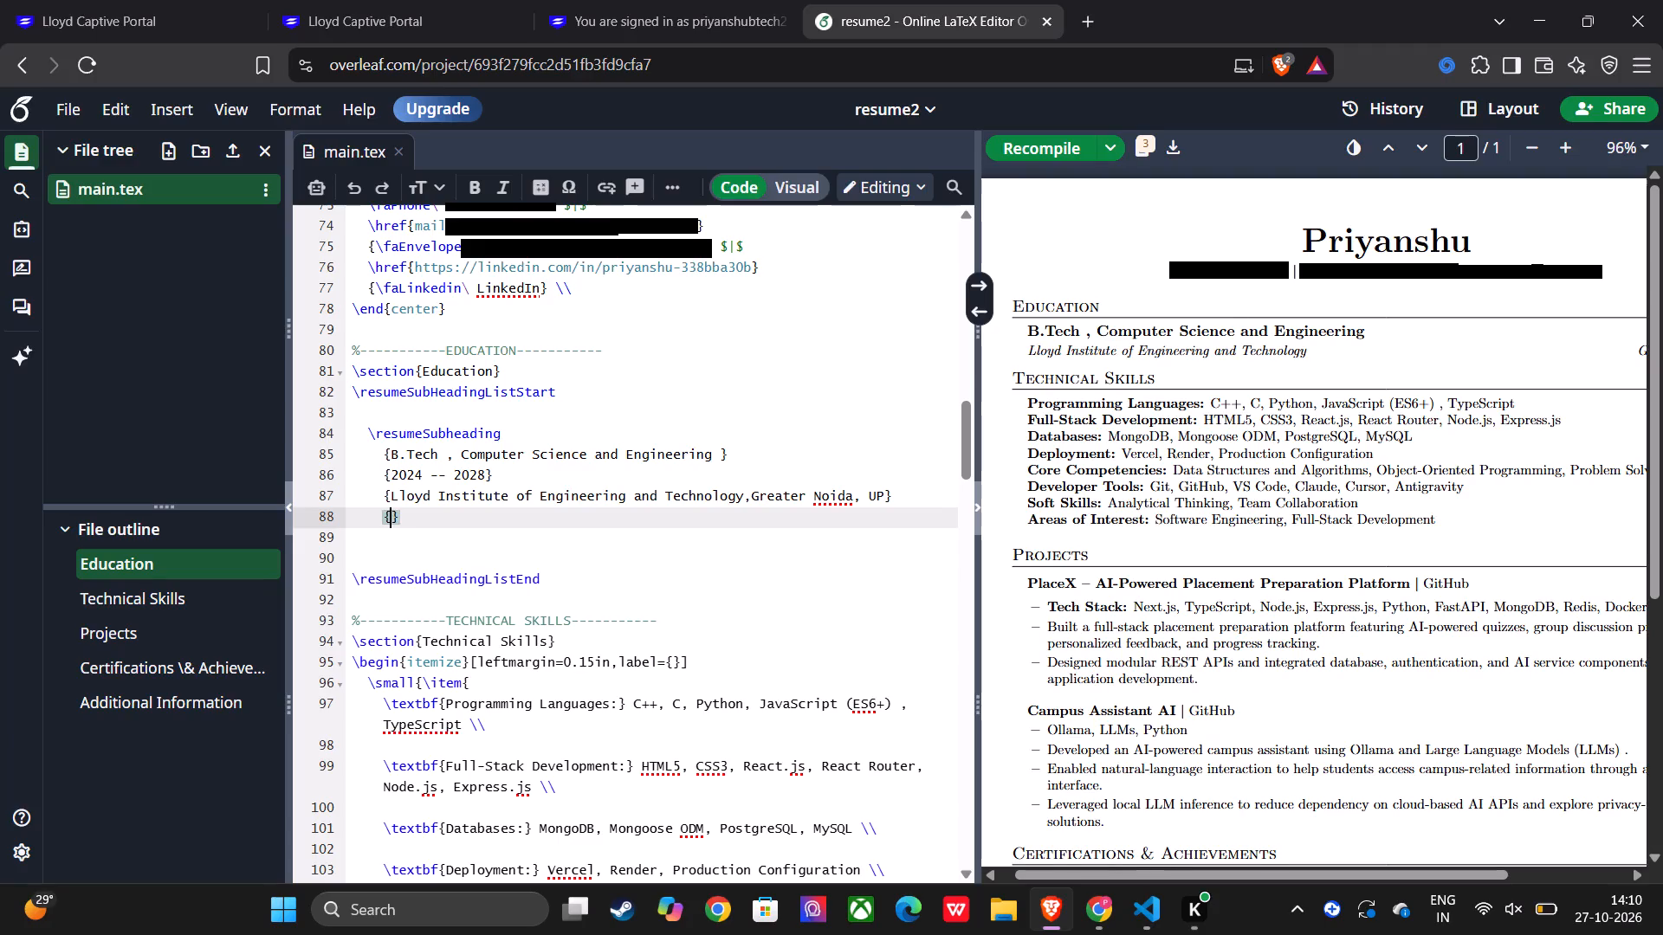
Examine the preamble and the custom resume command definitions in main.tex.
{"action": "scroll", "coordinate": [359, 485], "scroll_direction": "up", "scroll_amount": 1}
{"action": "scroll", "coordinate": [655, 476], "scroll_direction": "up", "scroll_amount": 2}
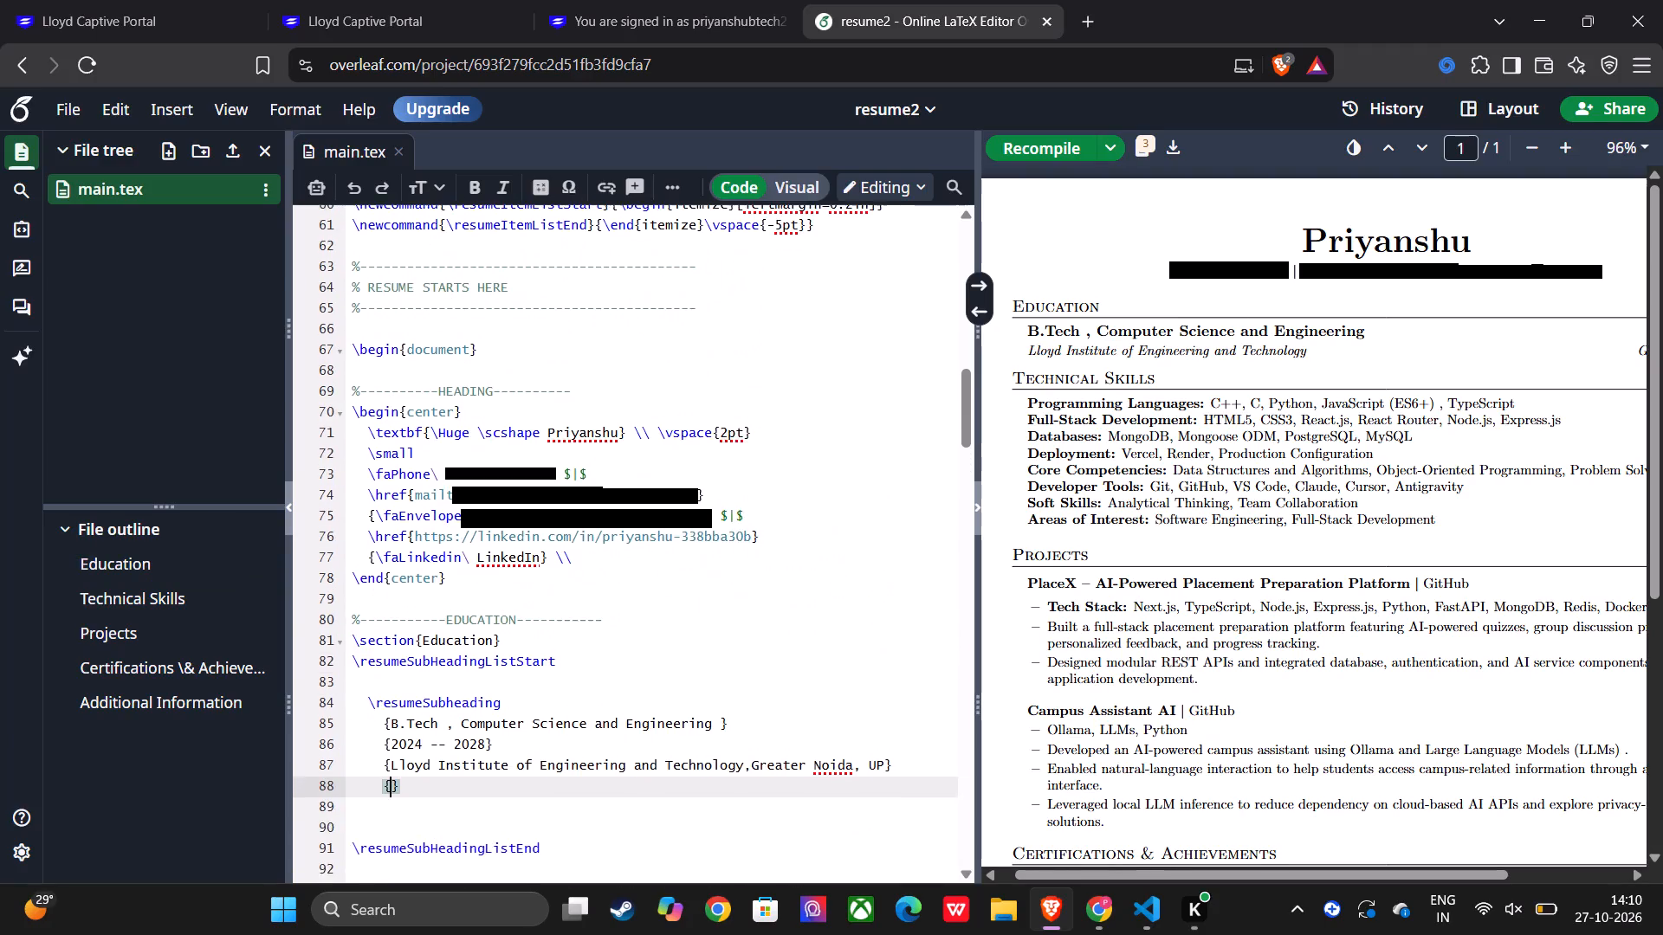
{"action": "scroll", "coordinate": [655, 476], "scroll_direction": "up", "scroll_amount": 1}
{"action": "scroll", "coordinate": [655, 476], "scroll_direction": "right", "scroll_amount": 1}
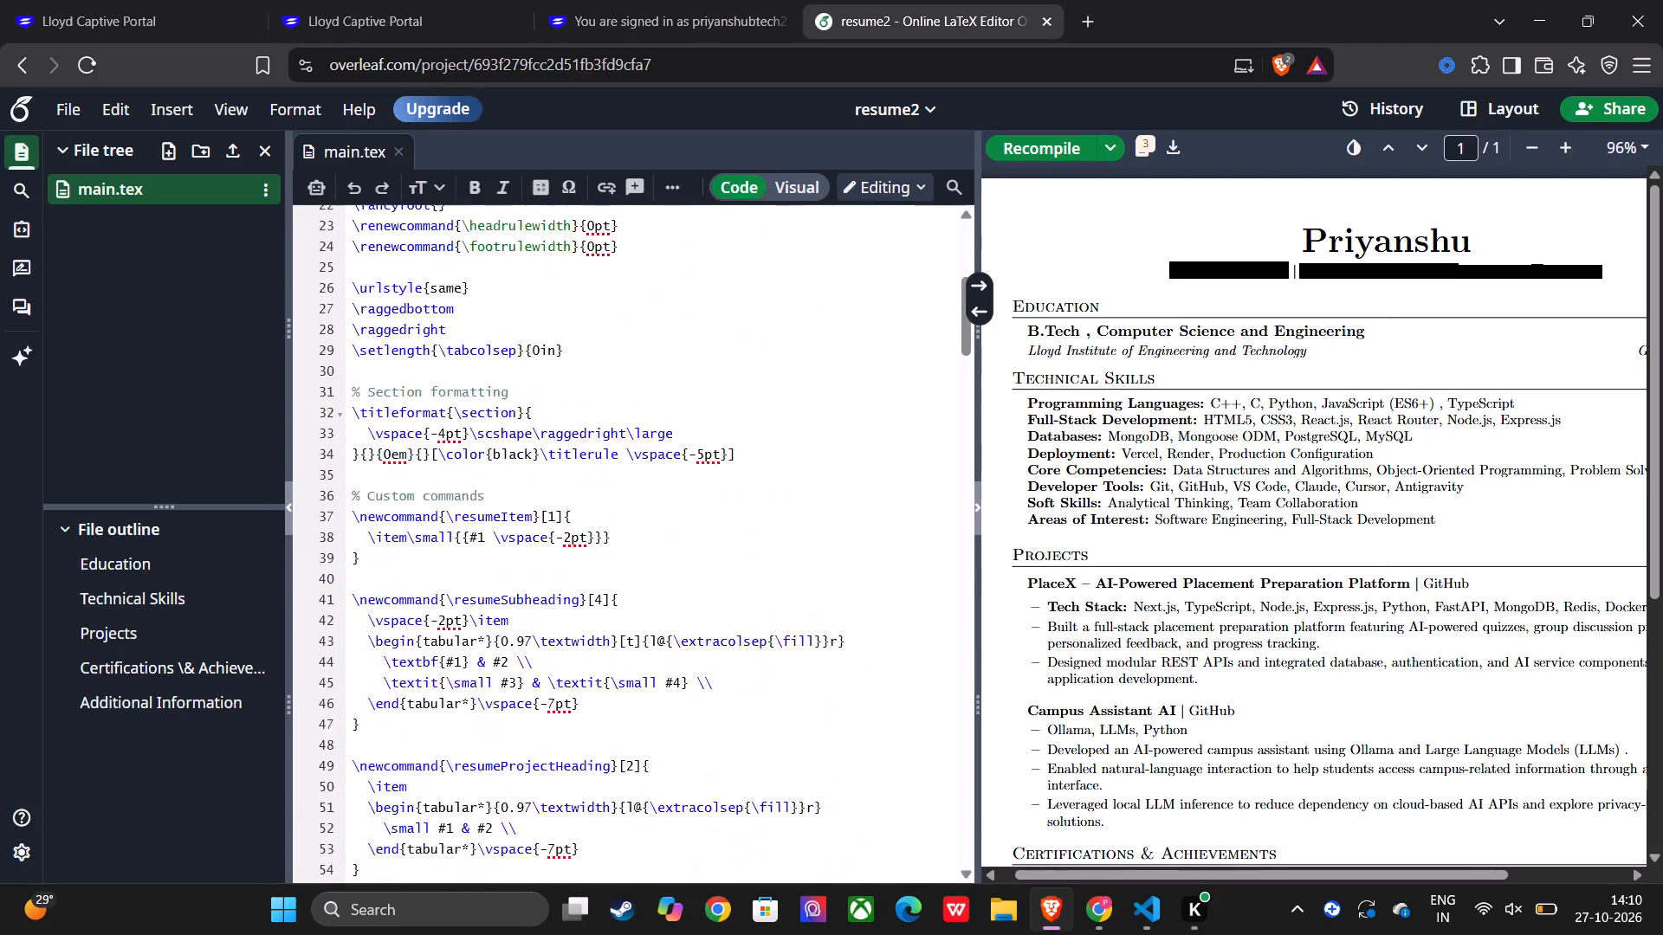
{"action": "scroll", "coordinate": [655, 476], "scroll_direction": "down", "scroll_amount": 1}
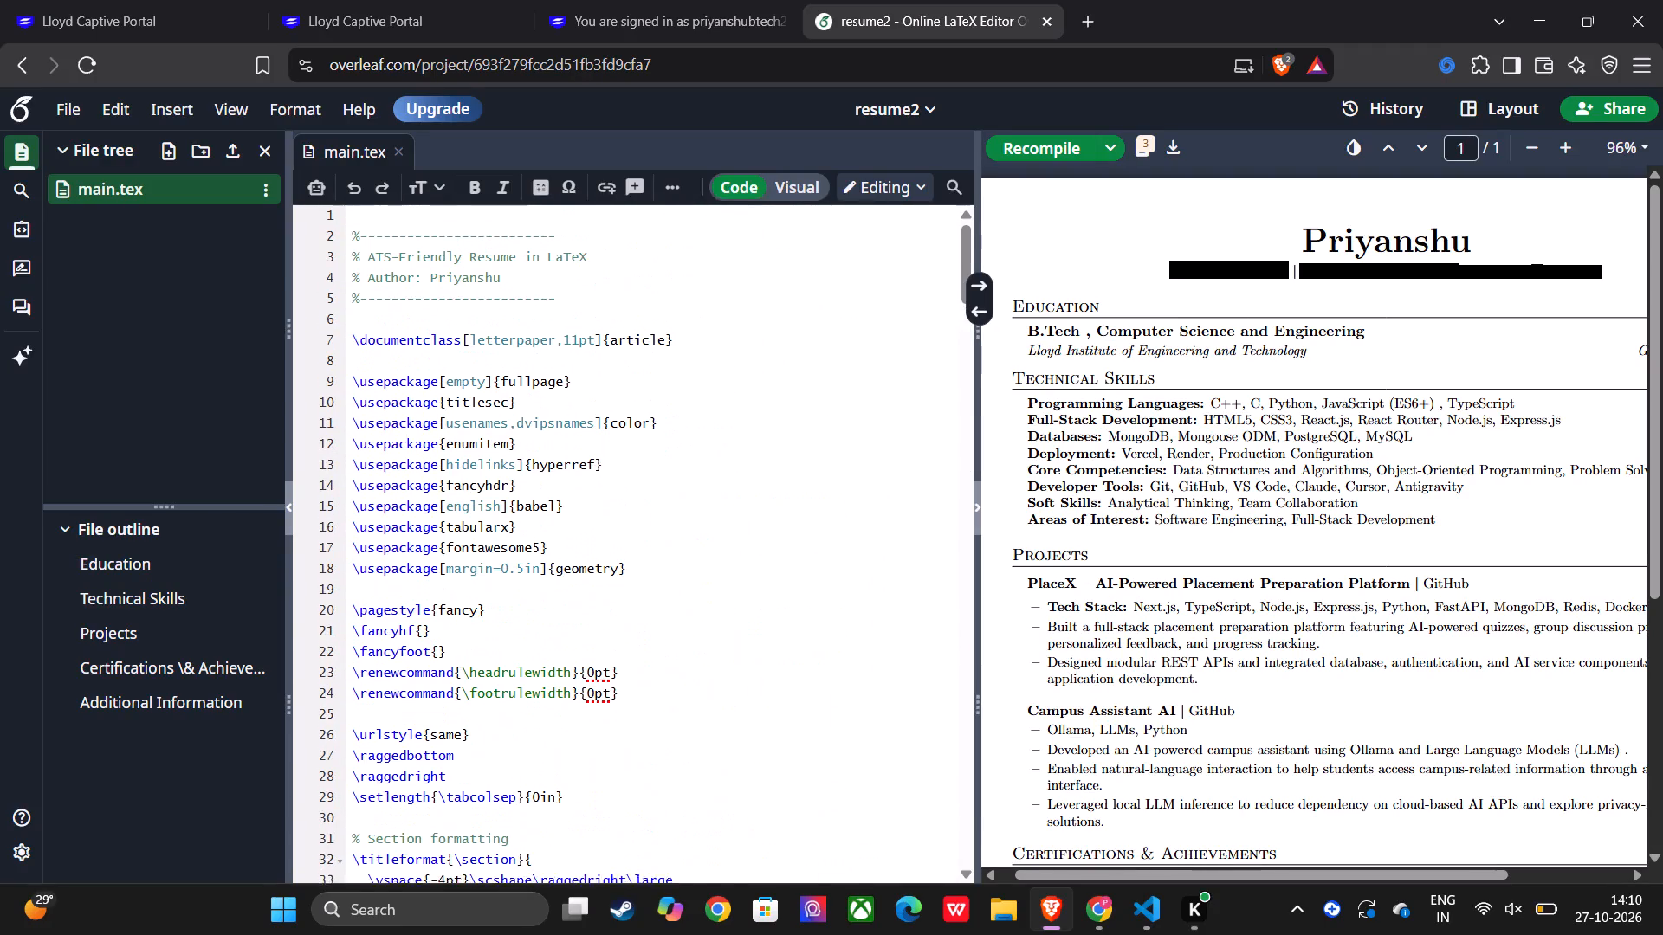
{"action": "scroll", "coordinate": [655, 476], "scroll_direction": "down", "scroll_amount": 2}
{"action": "scroll", "coordinate": [655, 476], "scroll_direction": "up", "scroll_amount": 1}
{"action": "scroll", "coordinate": [655, 476], "scroll_direction": "down", "scroll_amount": 3}
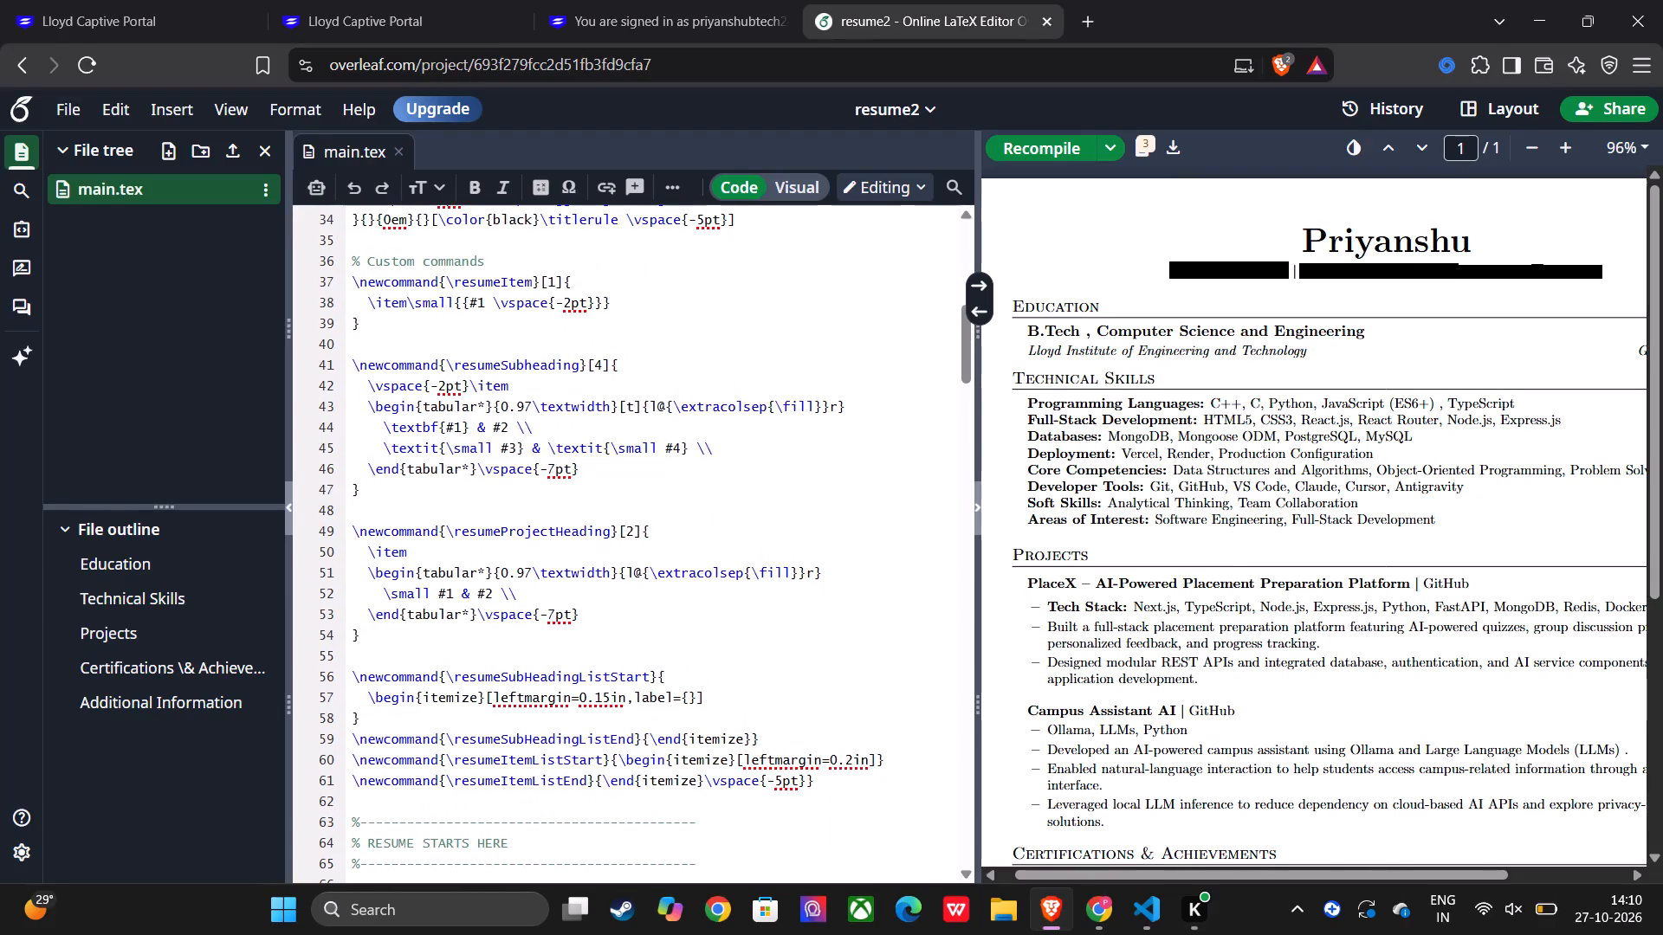
Switch to File Explorer and copy the resume_final PDF from the recent files.
{"action": "left_click", "coordinate": [1003, 902]}
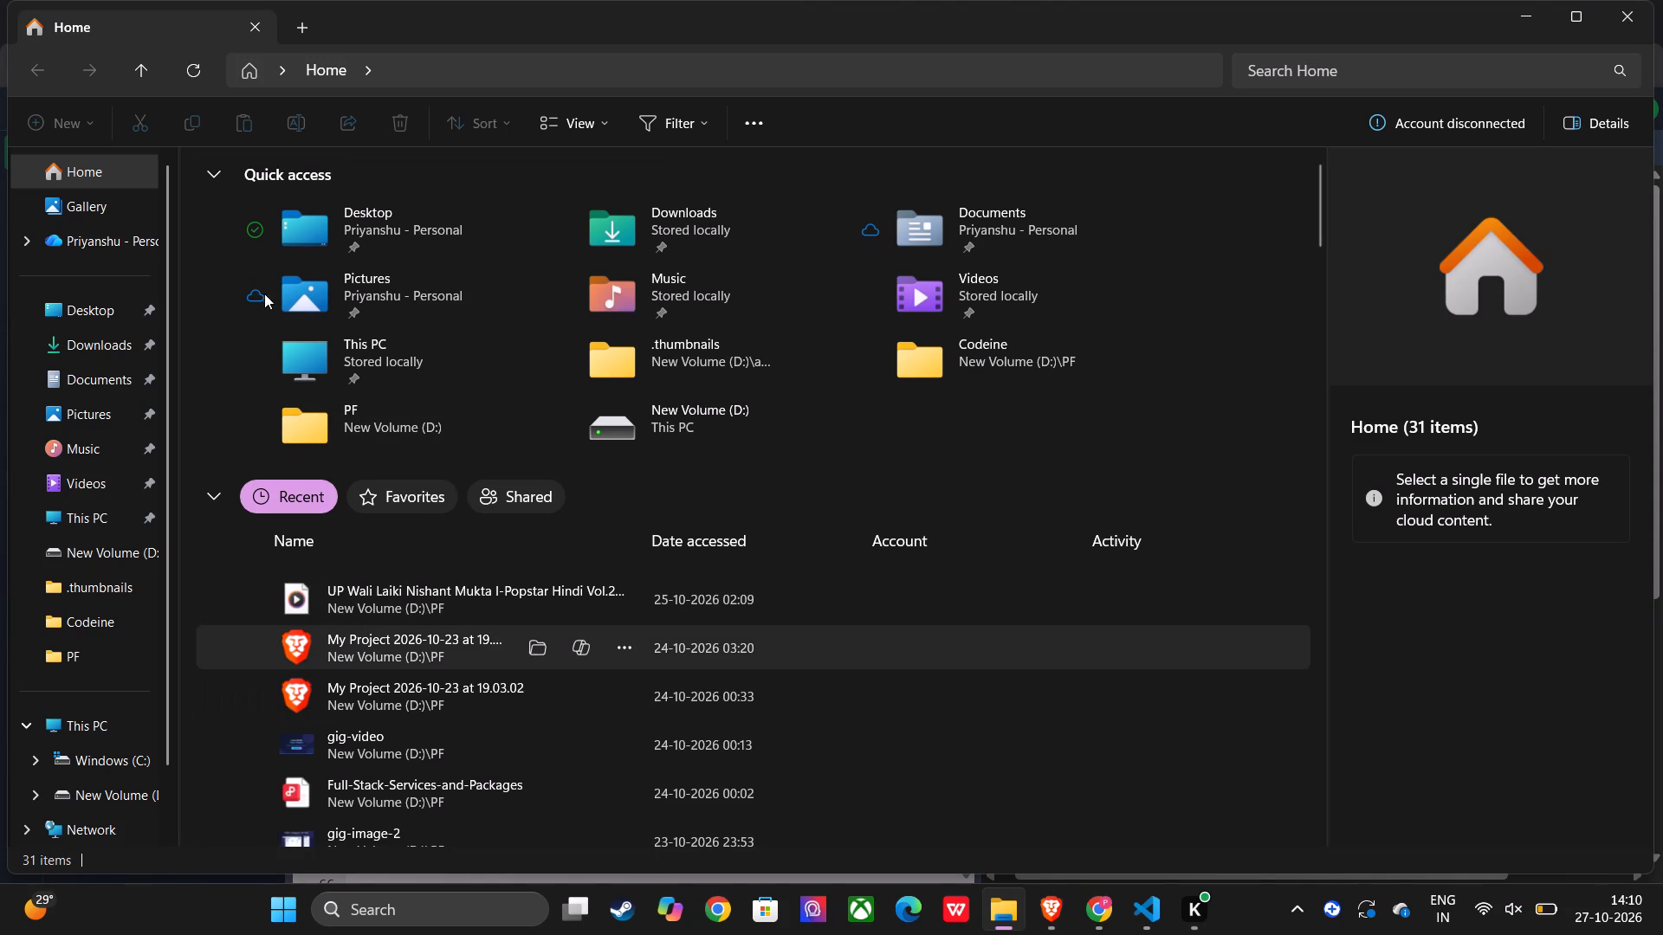
{"action": "left_click", "coordinate": [108, 789]}
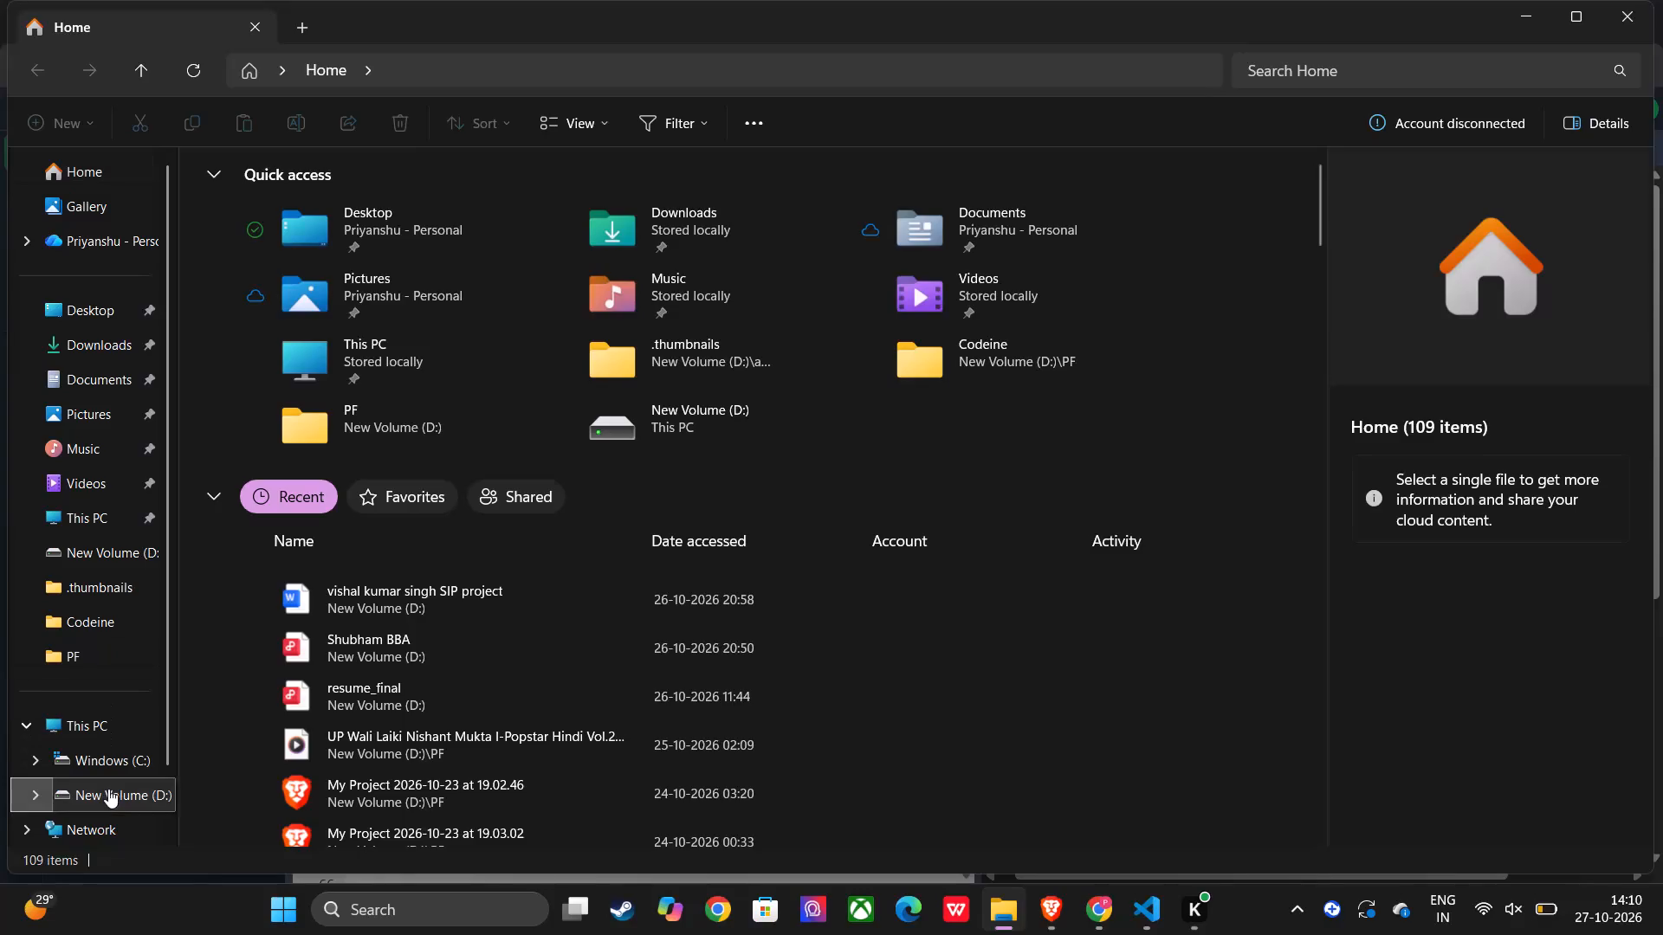
{"action": "left_click", "coordinate": [81, 175]}
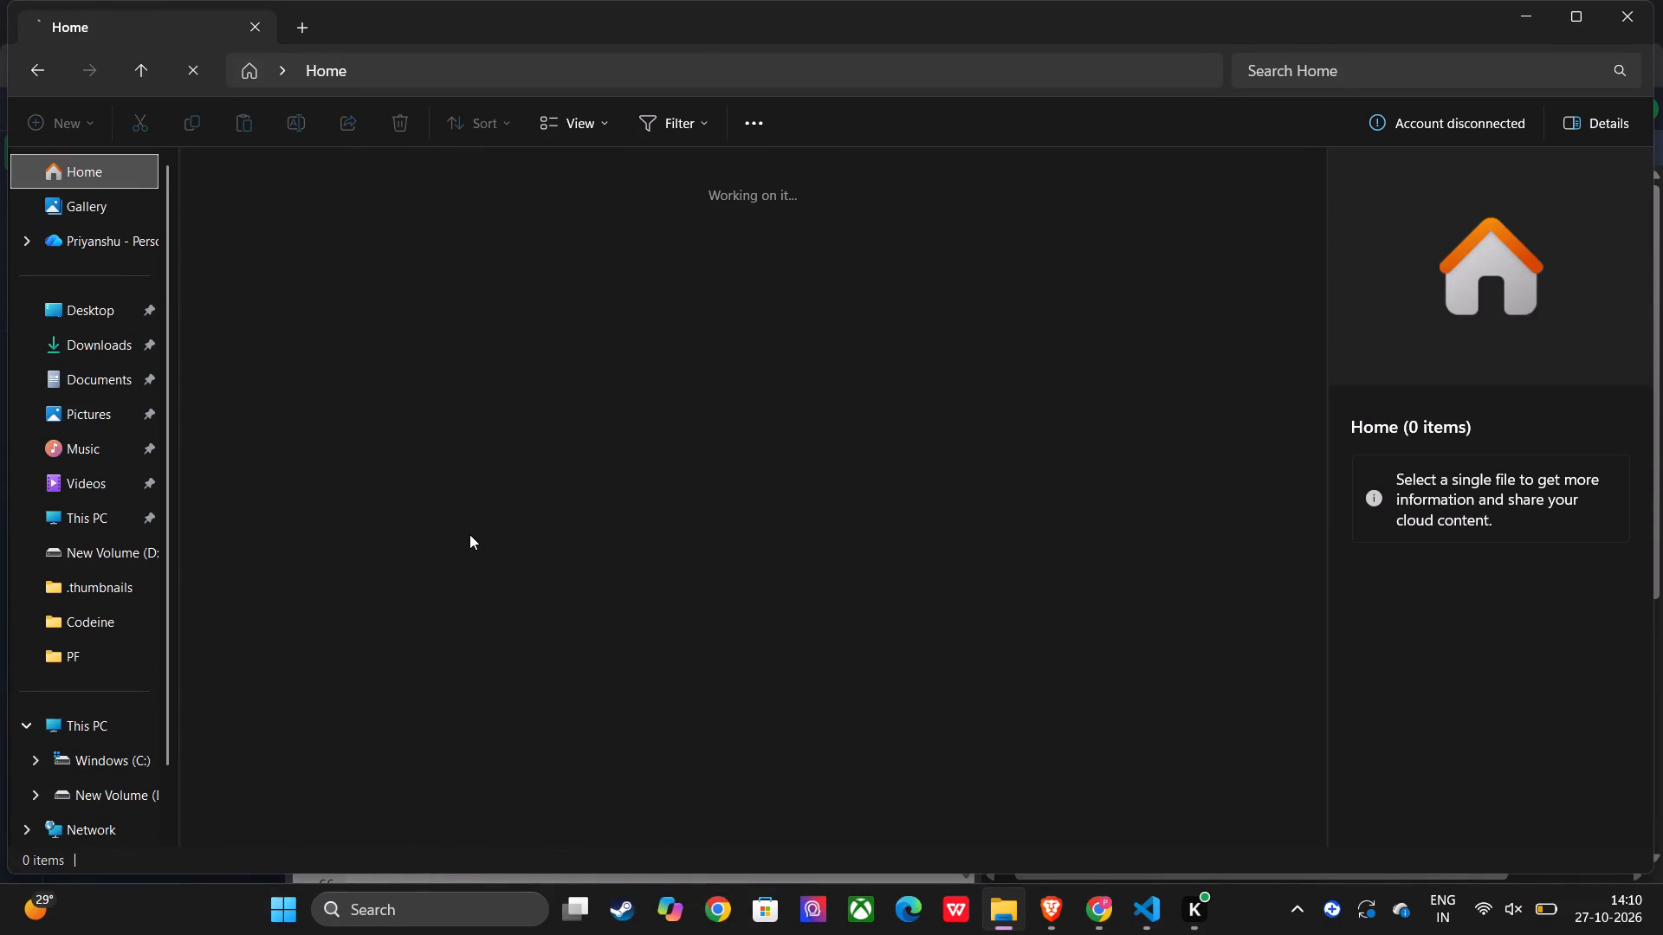
{"action": "scroll", "coordinate": [469, 534], "scroll_direction": "down", "scroll_amount": 1}
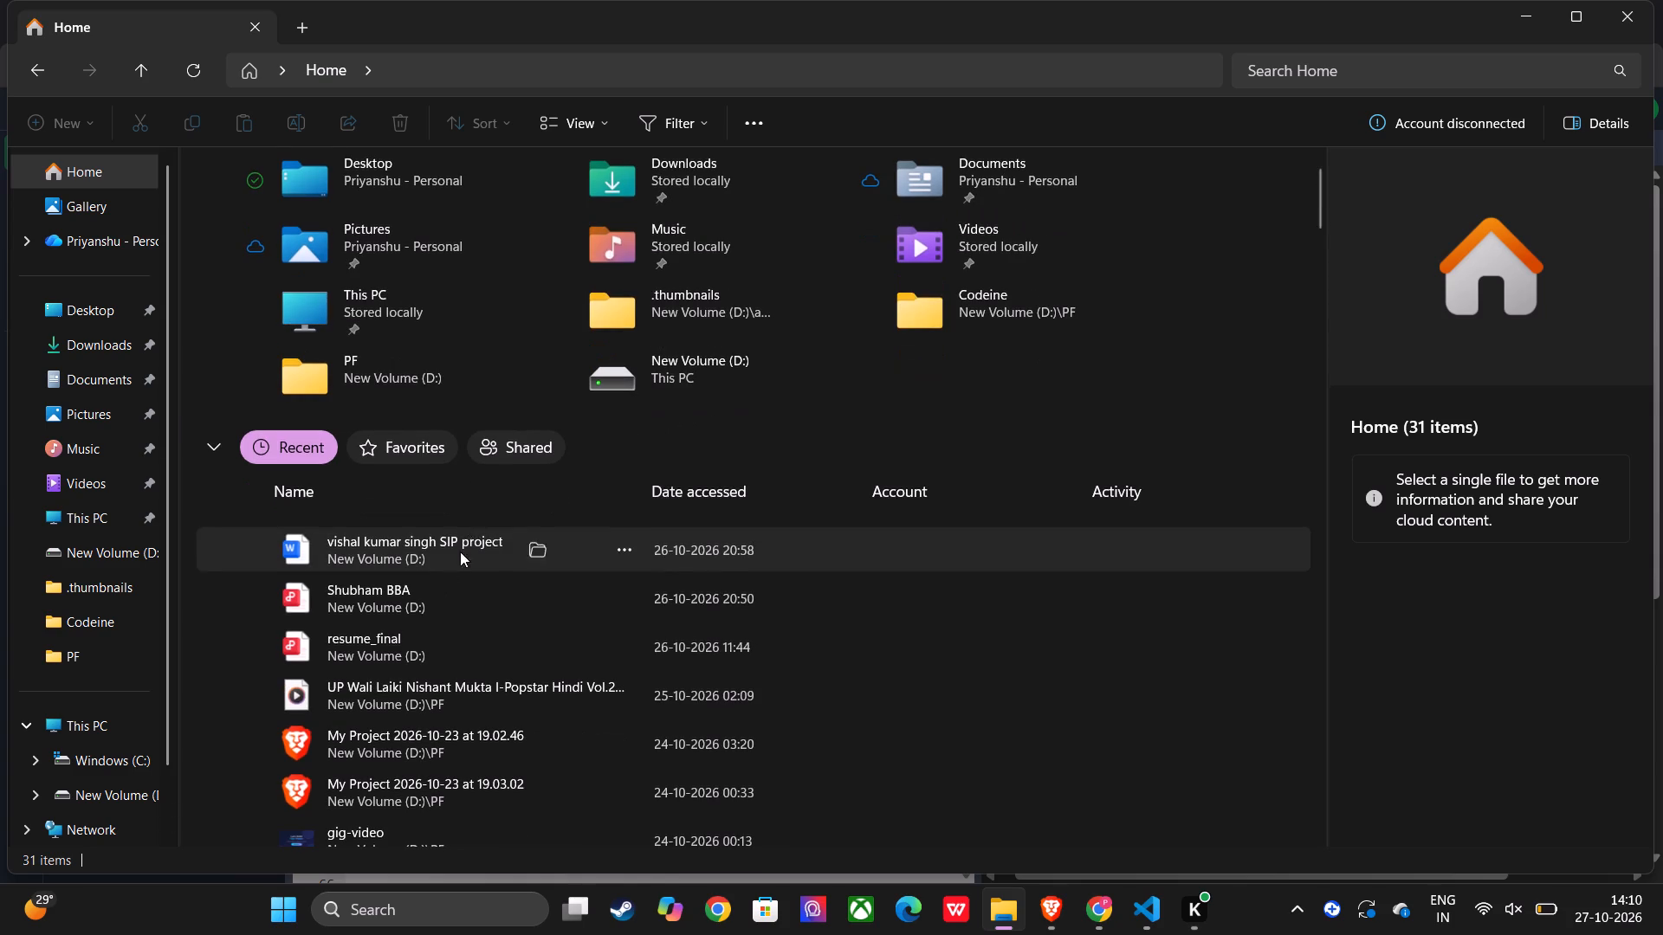
{"action": "left_click", "coordinate": [439, 646]}
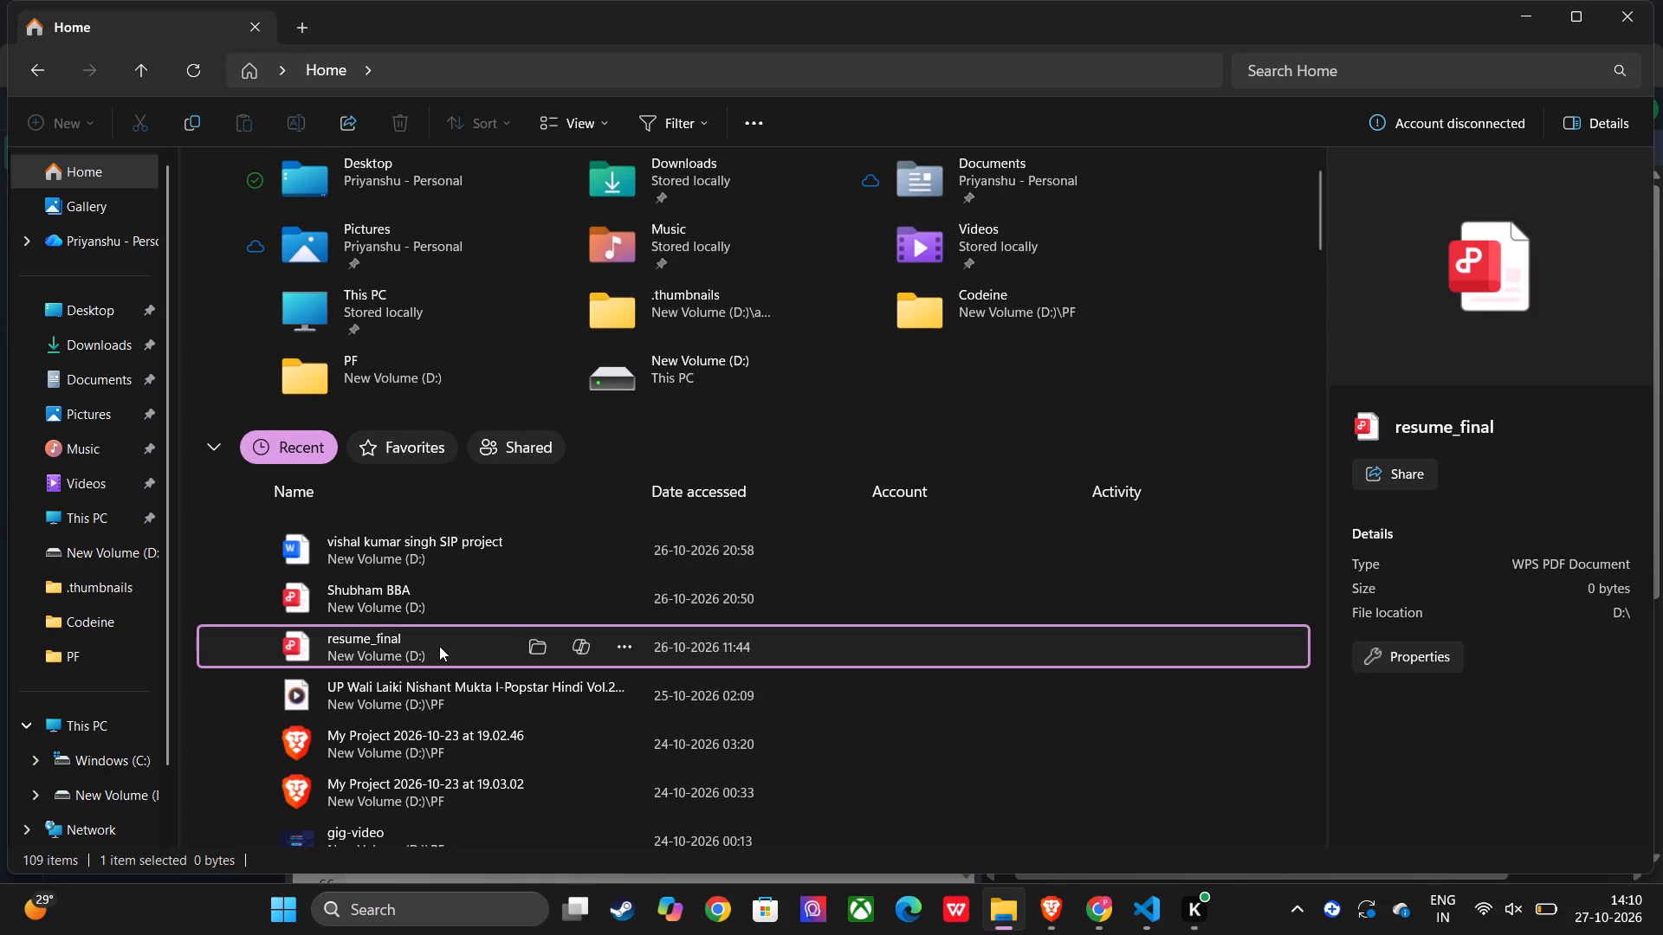
{"action": "key", "text": "ctrl+c"}
{"action": "left_click", "coordinate": [1526, 16]}
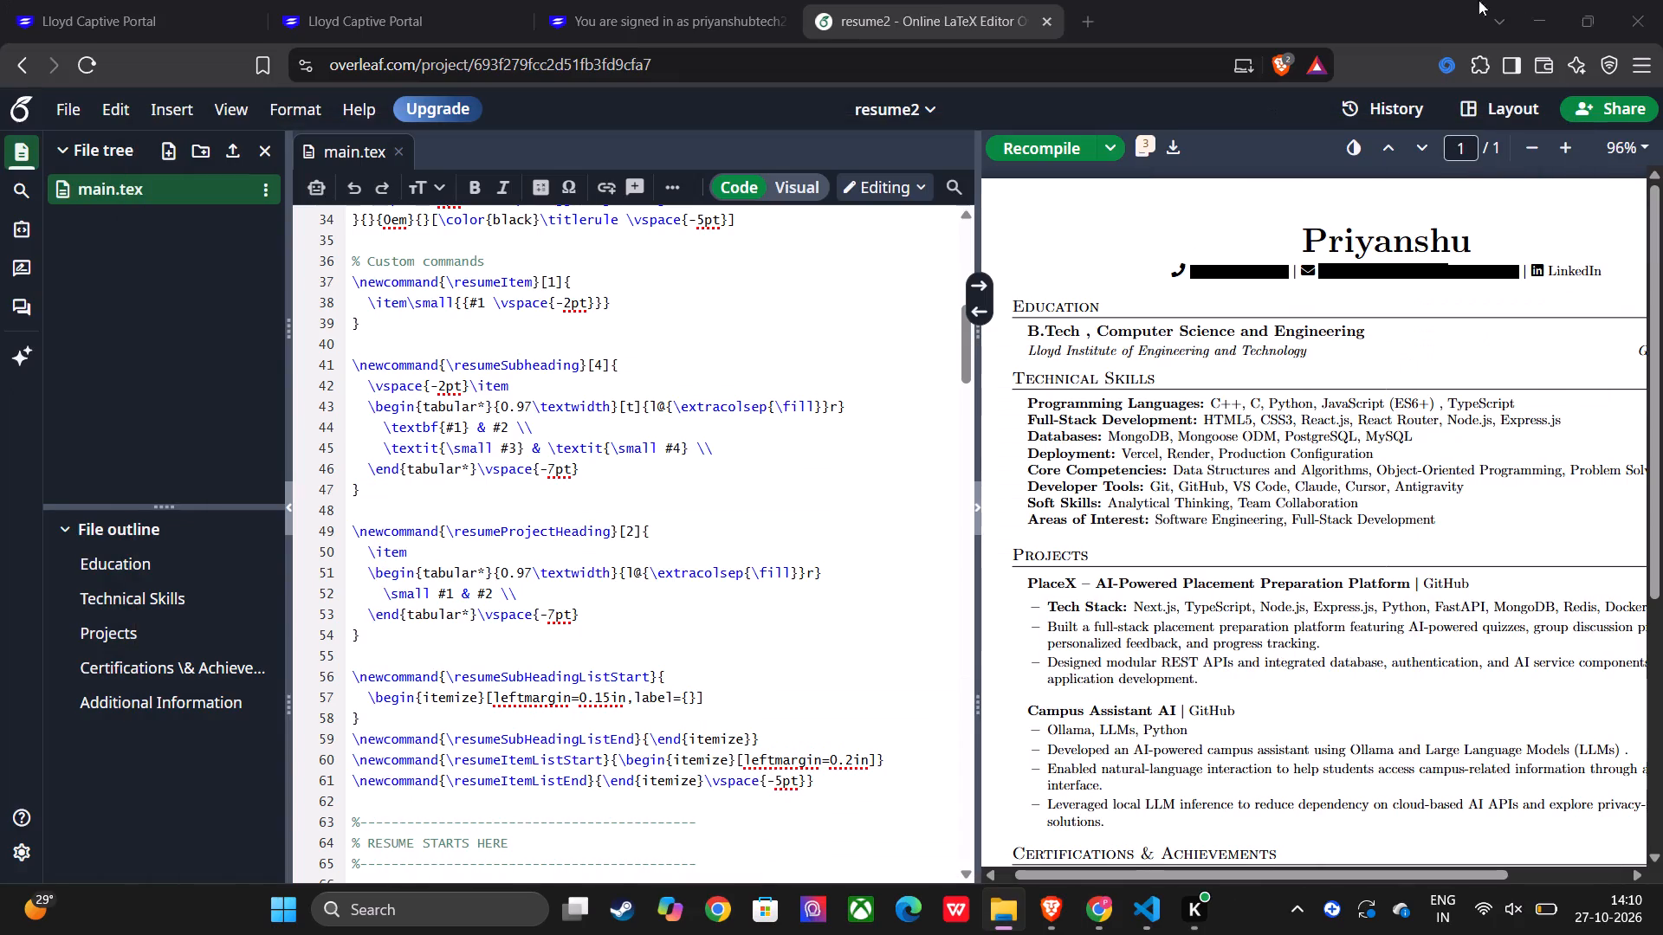
Search the web for "word" in a new browser tab and open the Microsoft Word for the Web result.
{"action": "left_click", "coordinate": [1081, 27]}
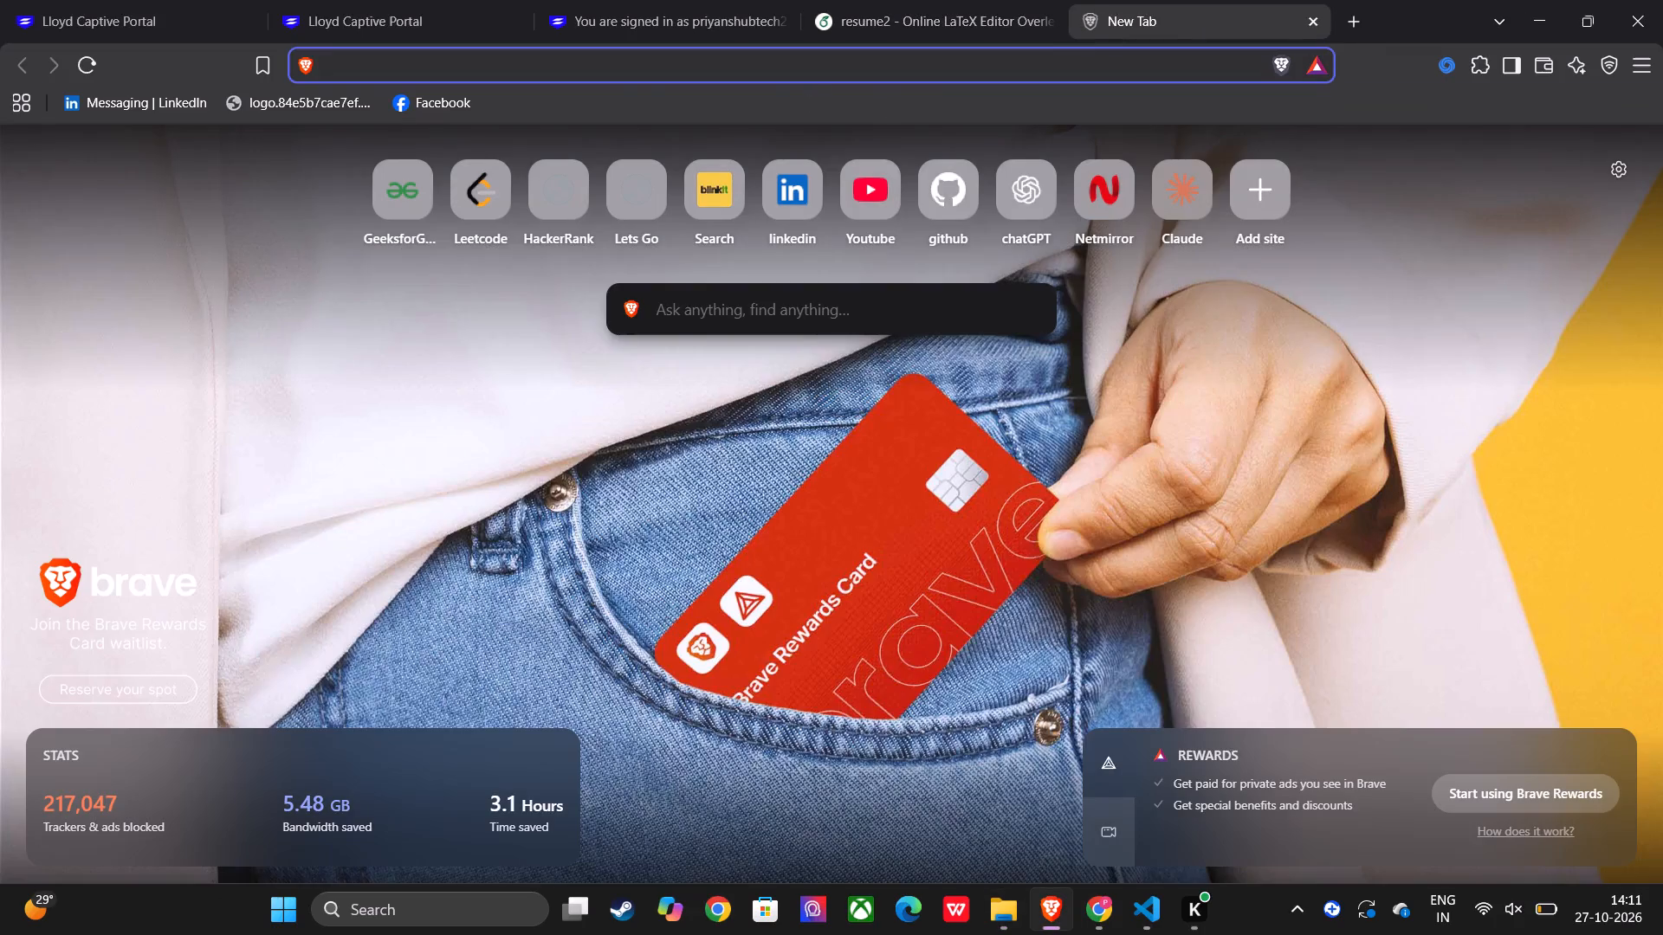
{"action": "left_click", "coordinate": [824, 70]}
{"action": "type", "text": "word"}
{"action": "key", "text": "space"}
{"action": "key", "text": "Return"}
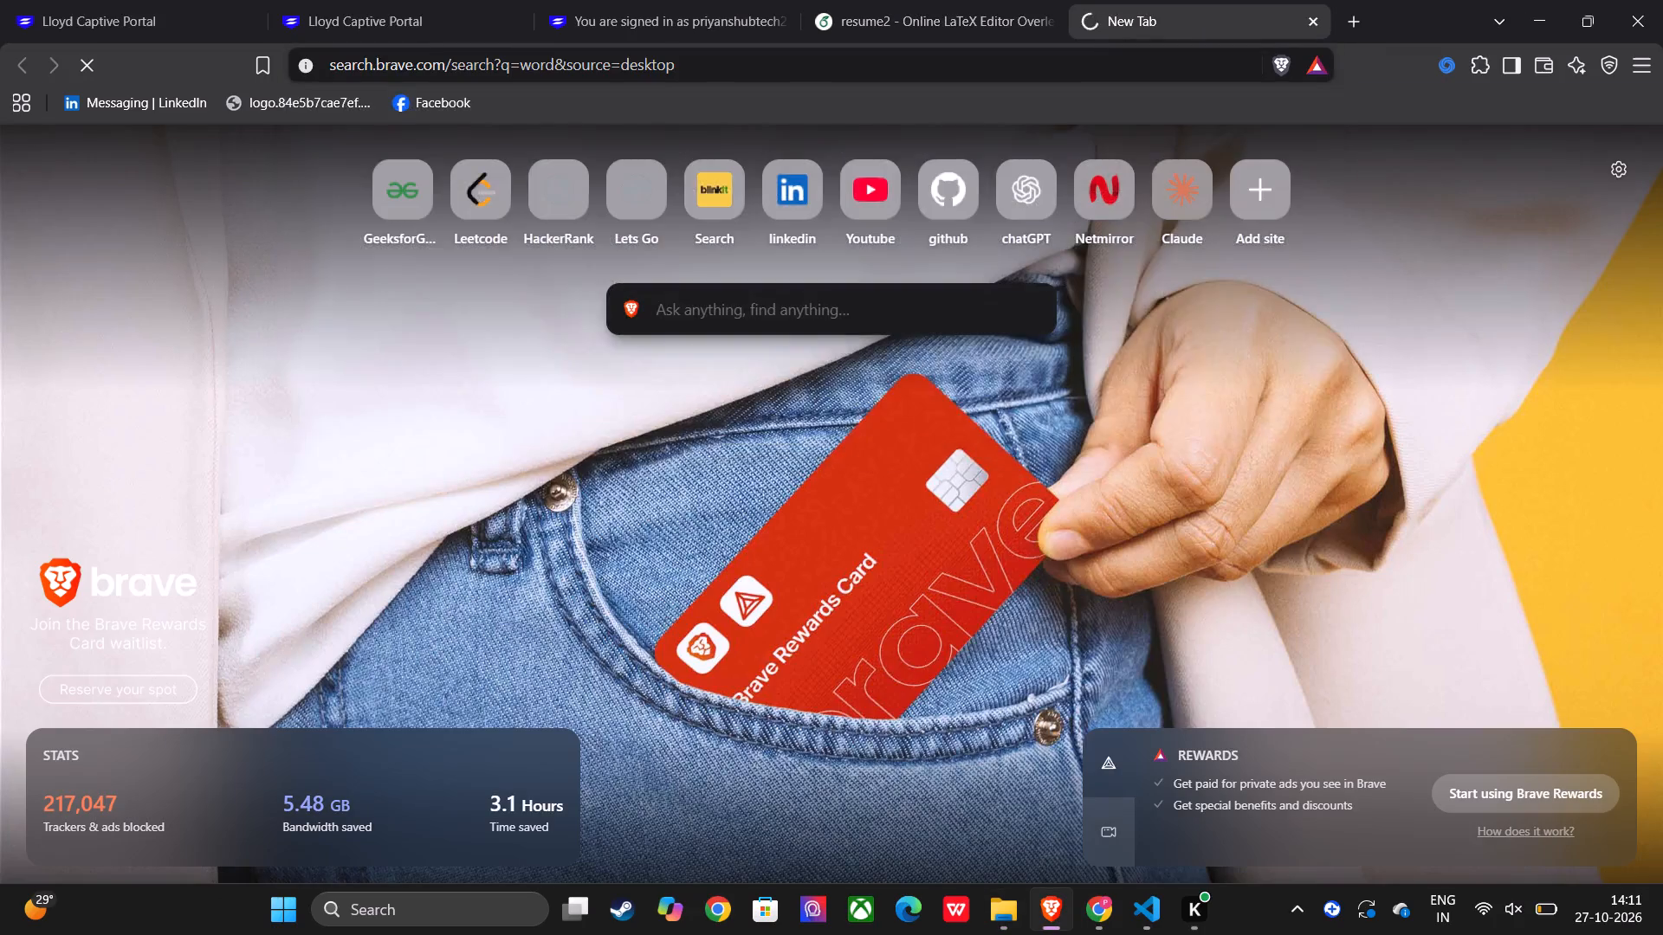
{"action": "left_click", "coordinate": [344, 334]}
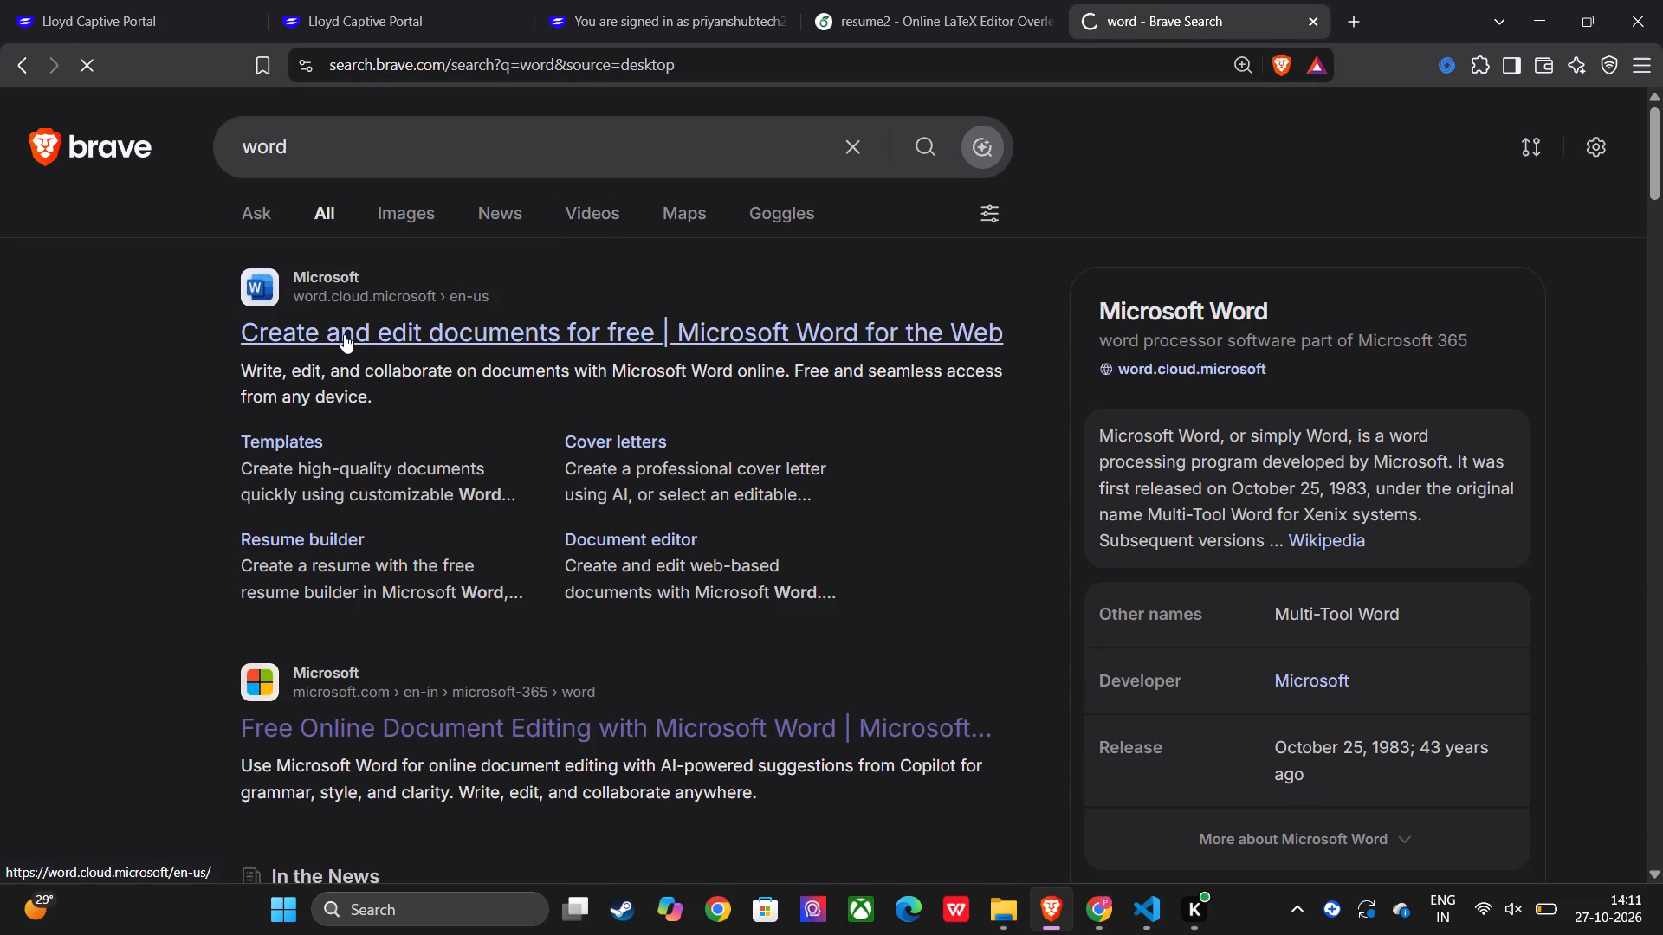
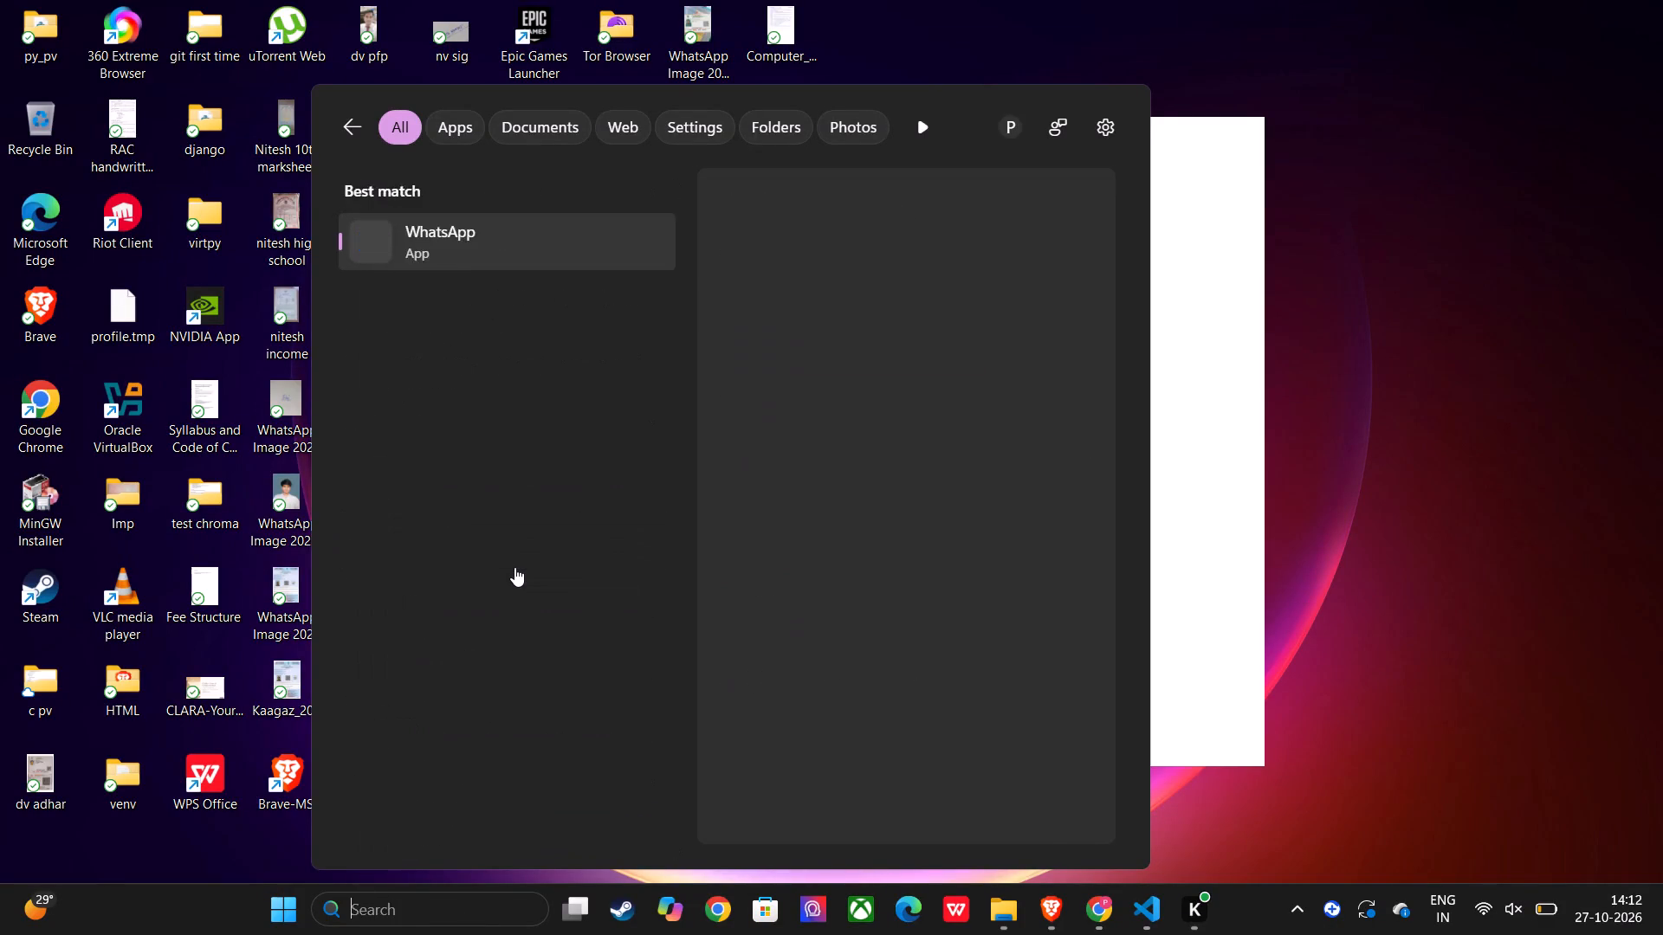
Search the computer for "ms" to locate the installed Microsoft Word app.
{"action": "type", "text": "ms"}
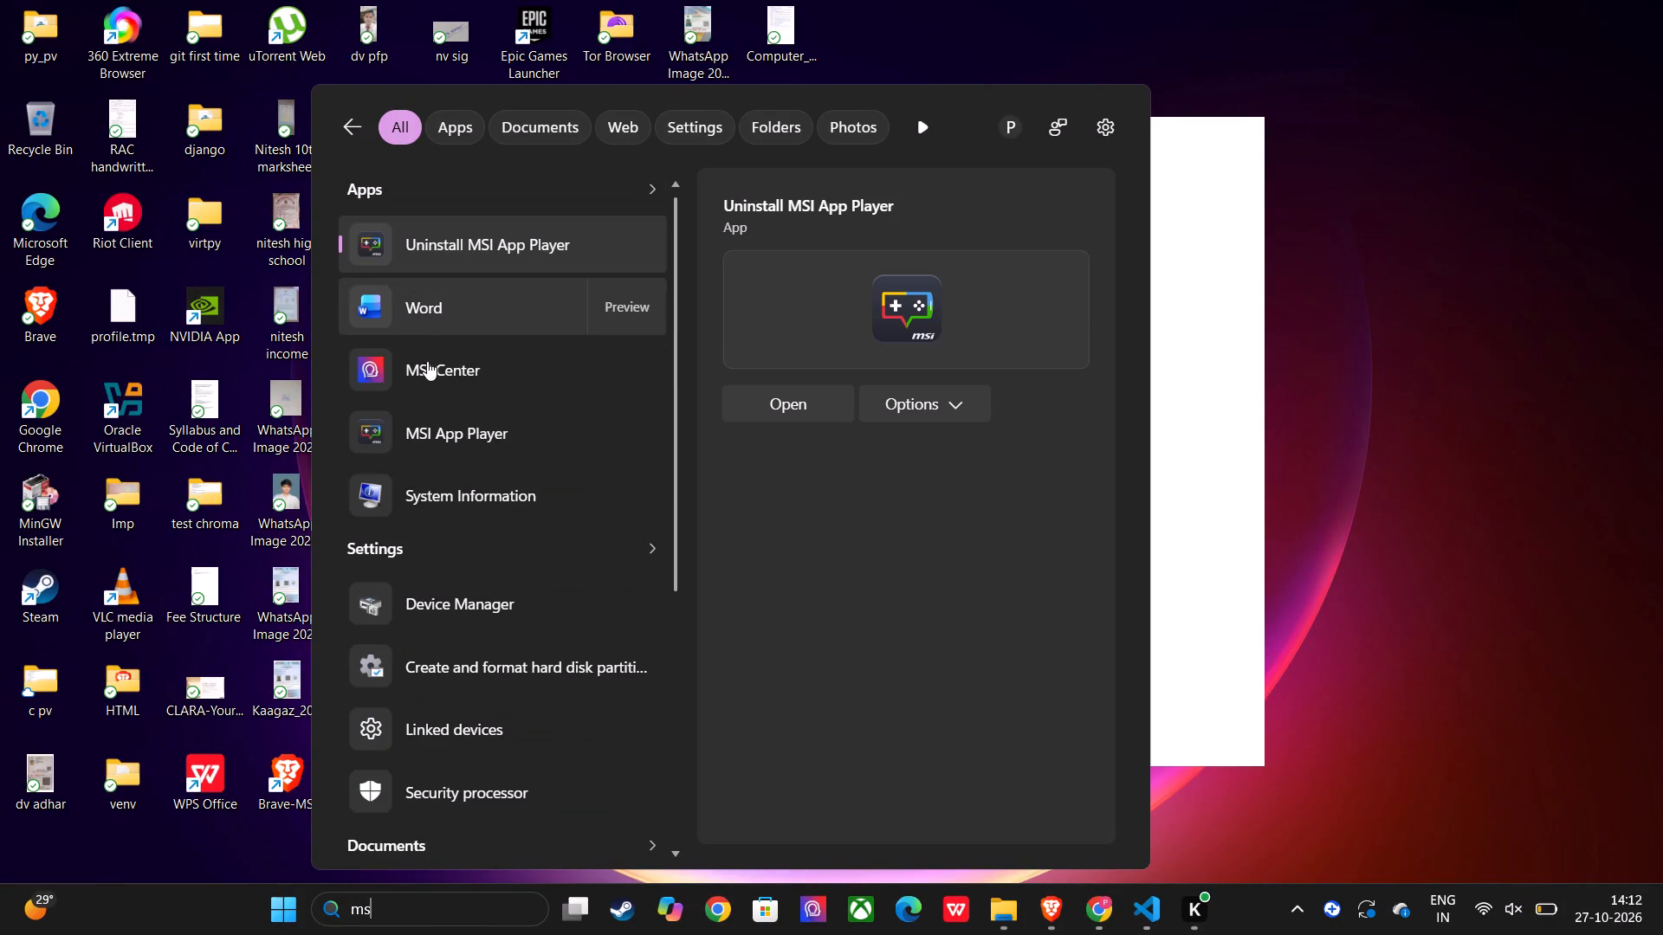
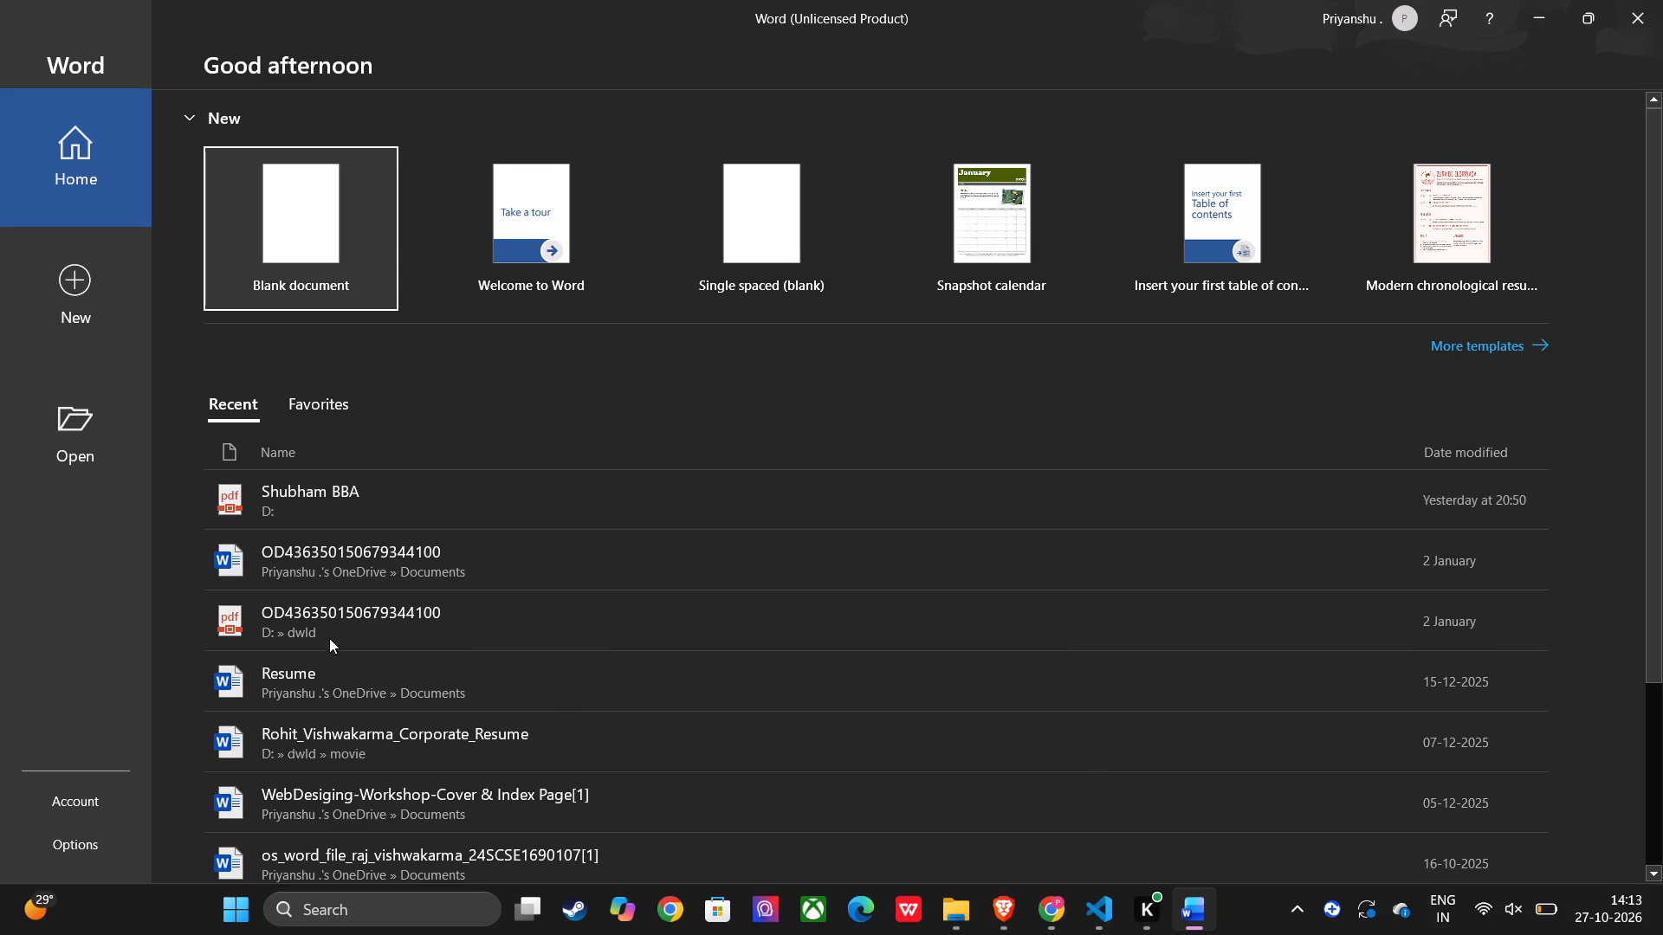
Open the recent Resume document in Word and dismiss the Microsoft 365 subscription offers.
{"action": "left_click", "coordinate": [332, 688]}
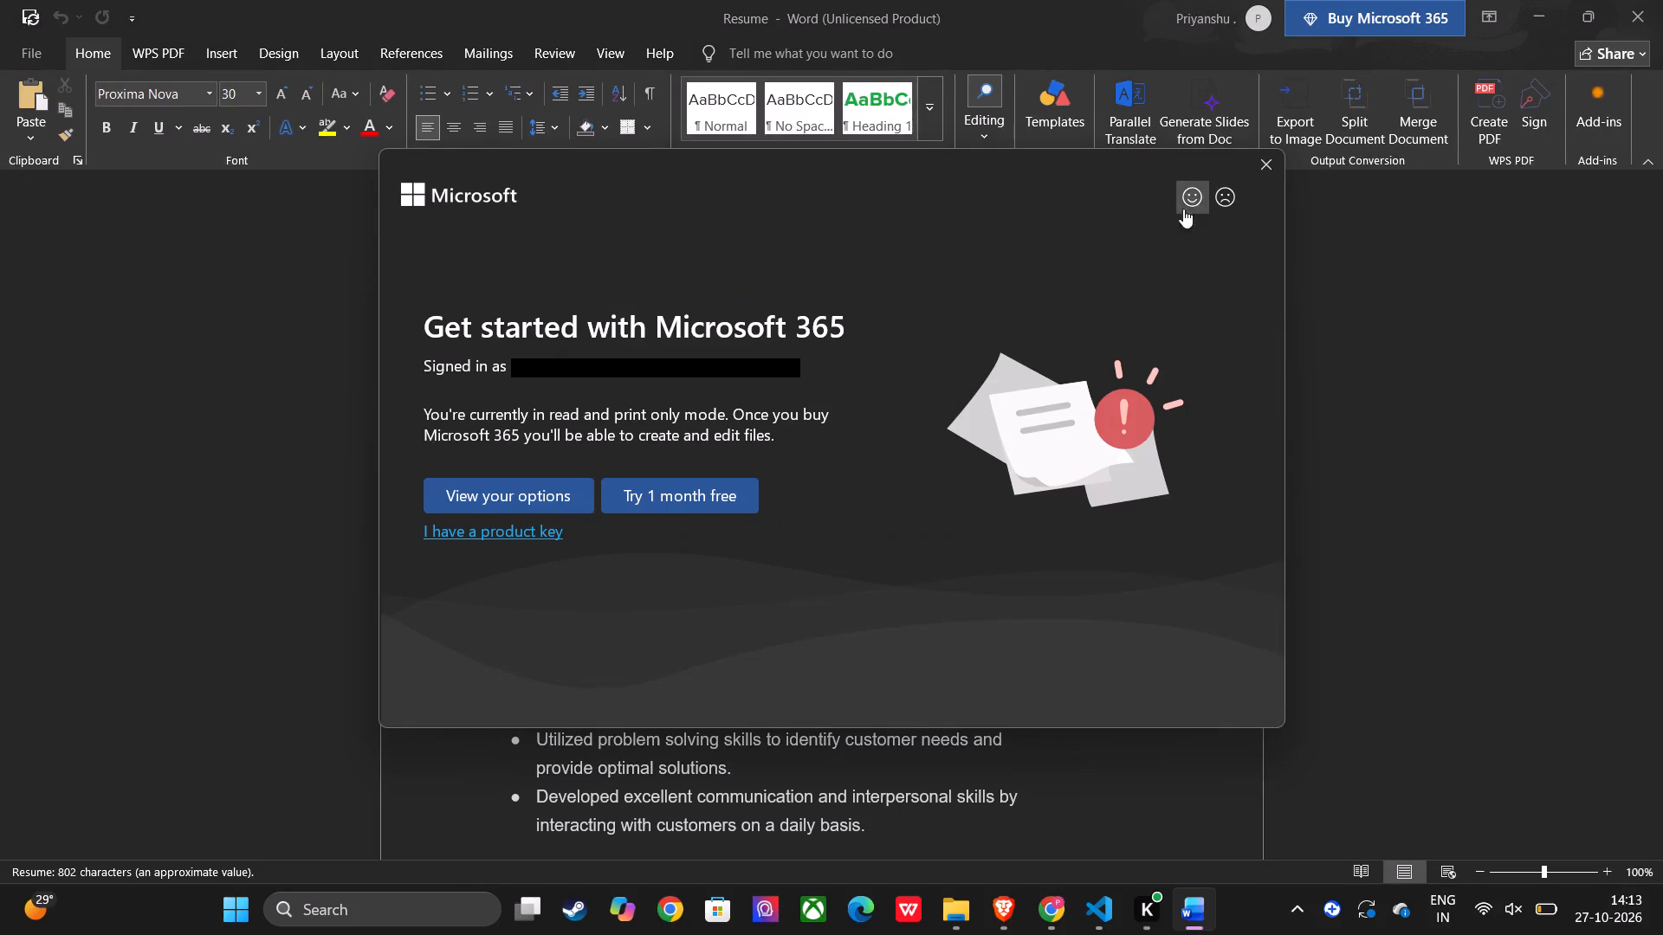
{"action": "left_click", "coordinate": [1262, 151]}
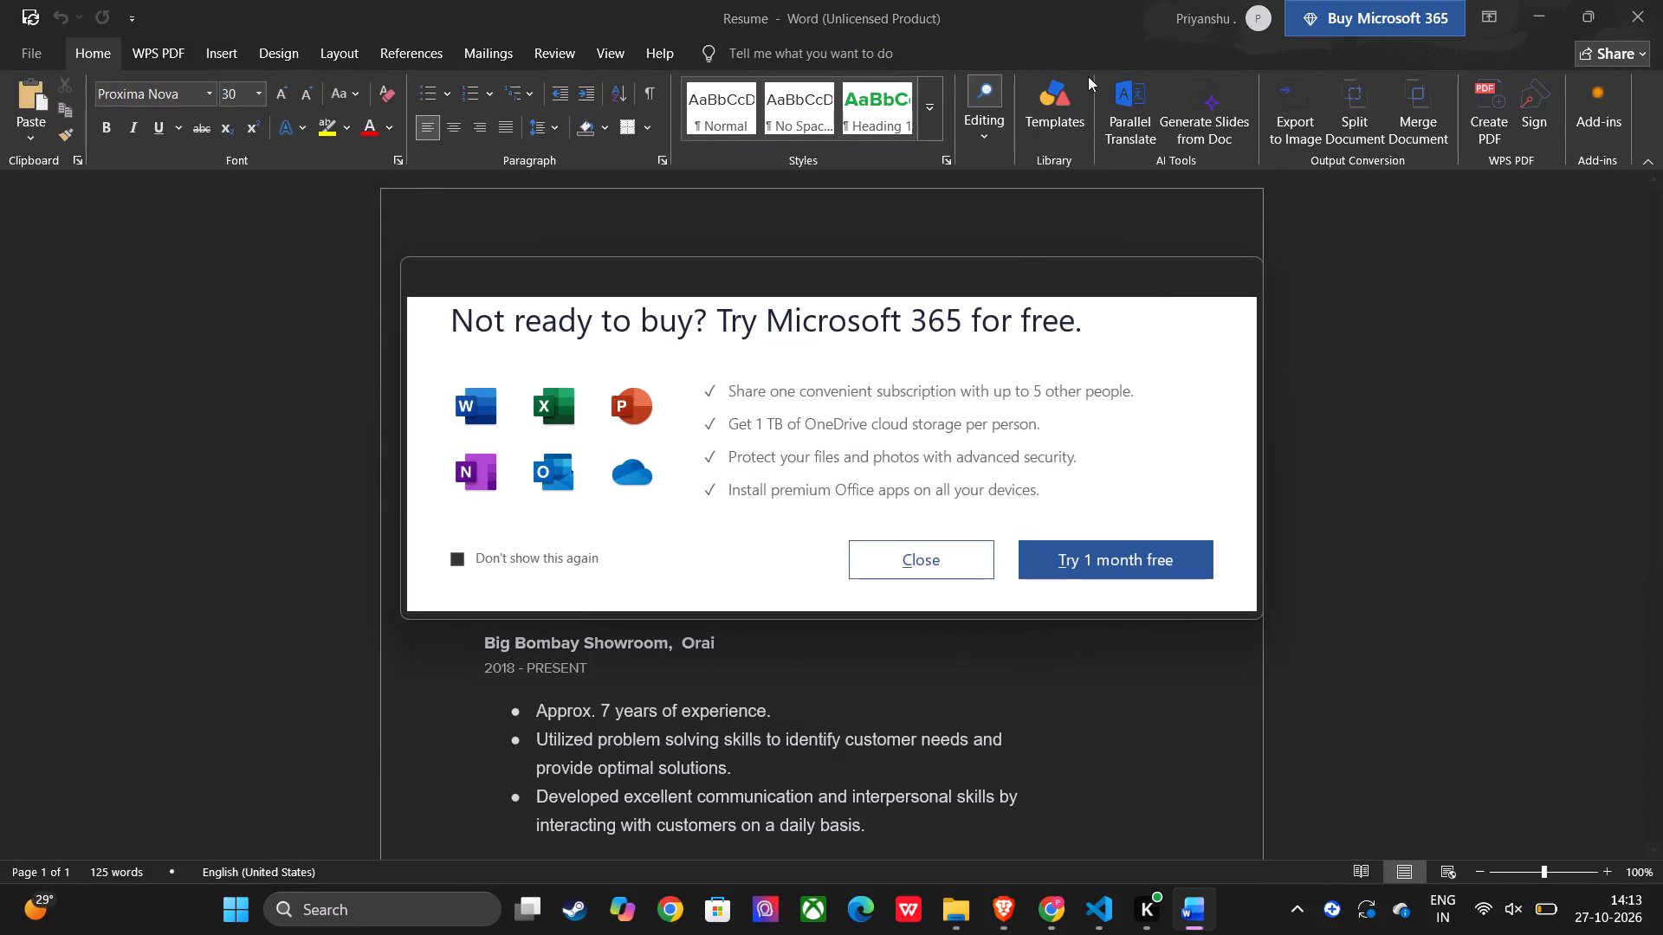
{"action": "left_click", "coordinate": [925, 558]}
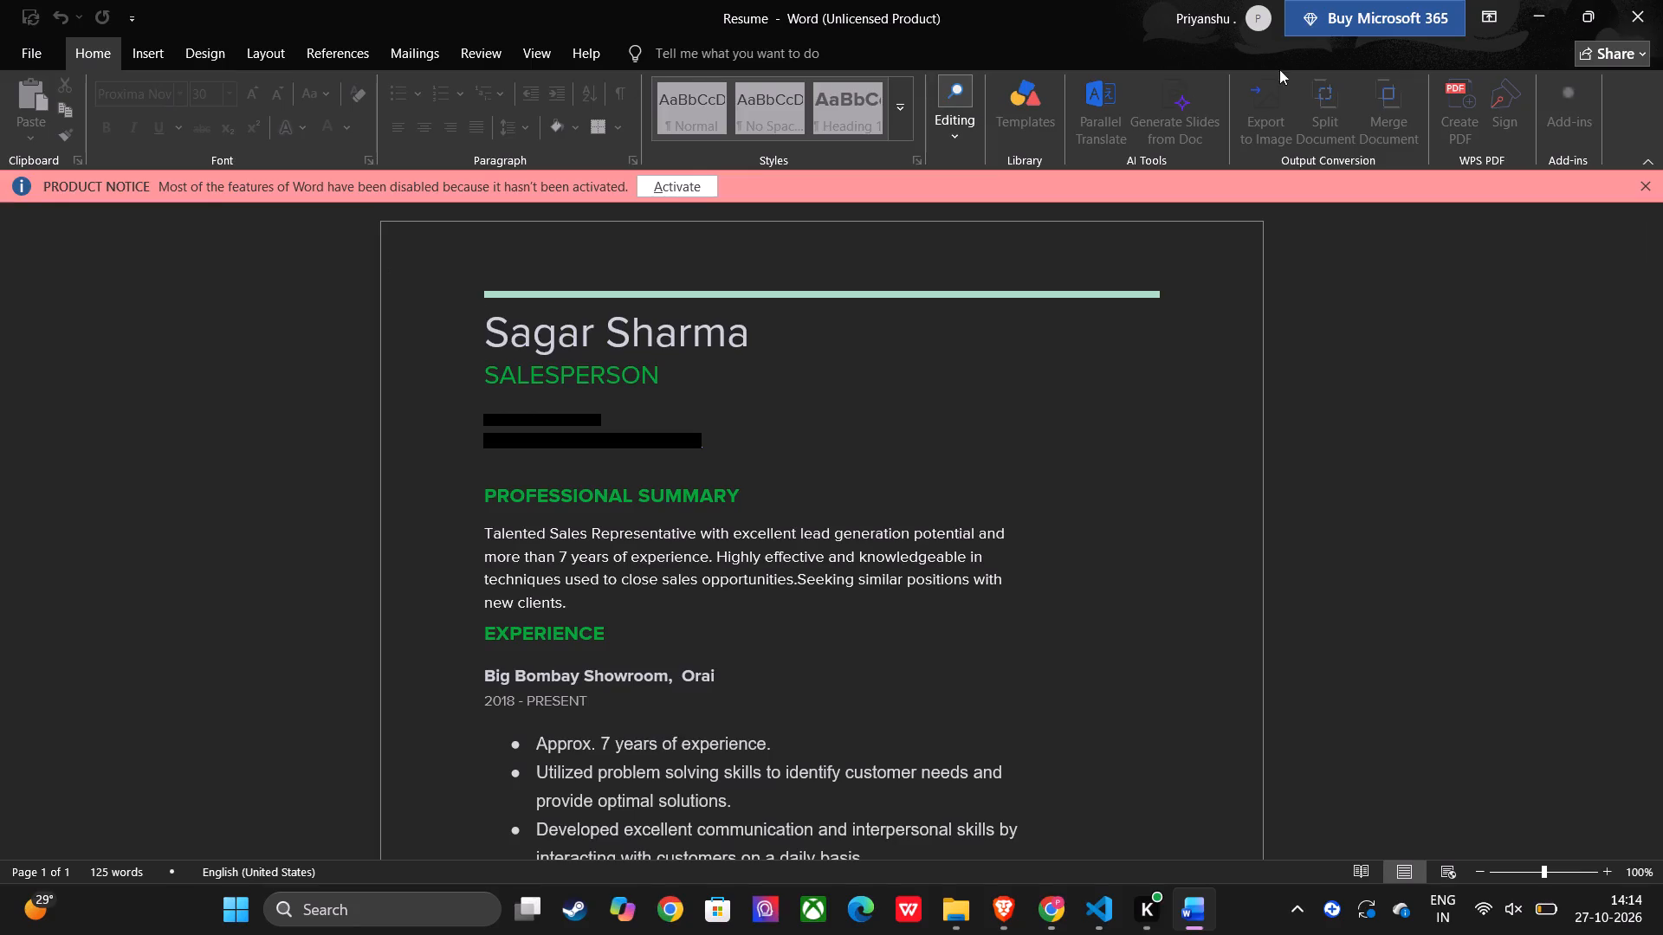
Open the existing resume_final file in Word from the recent files under Home.
{"action": "left_click", "coordinate": [23, 61]}
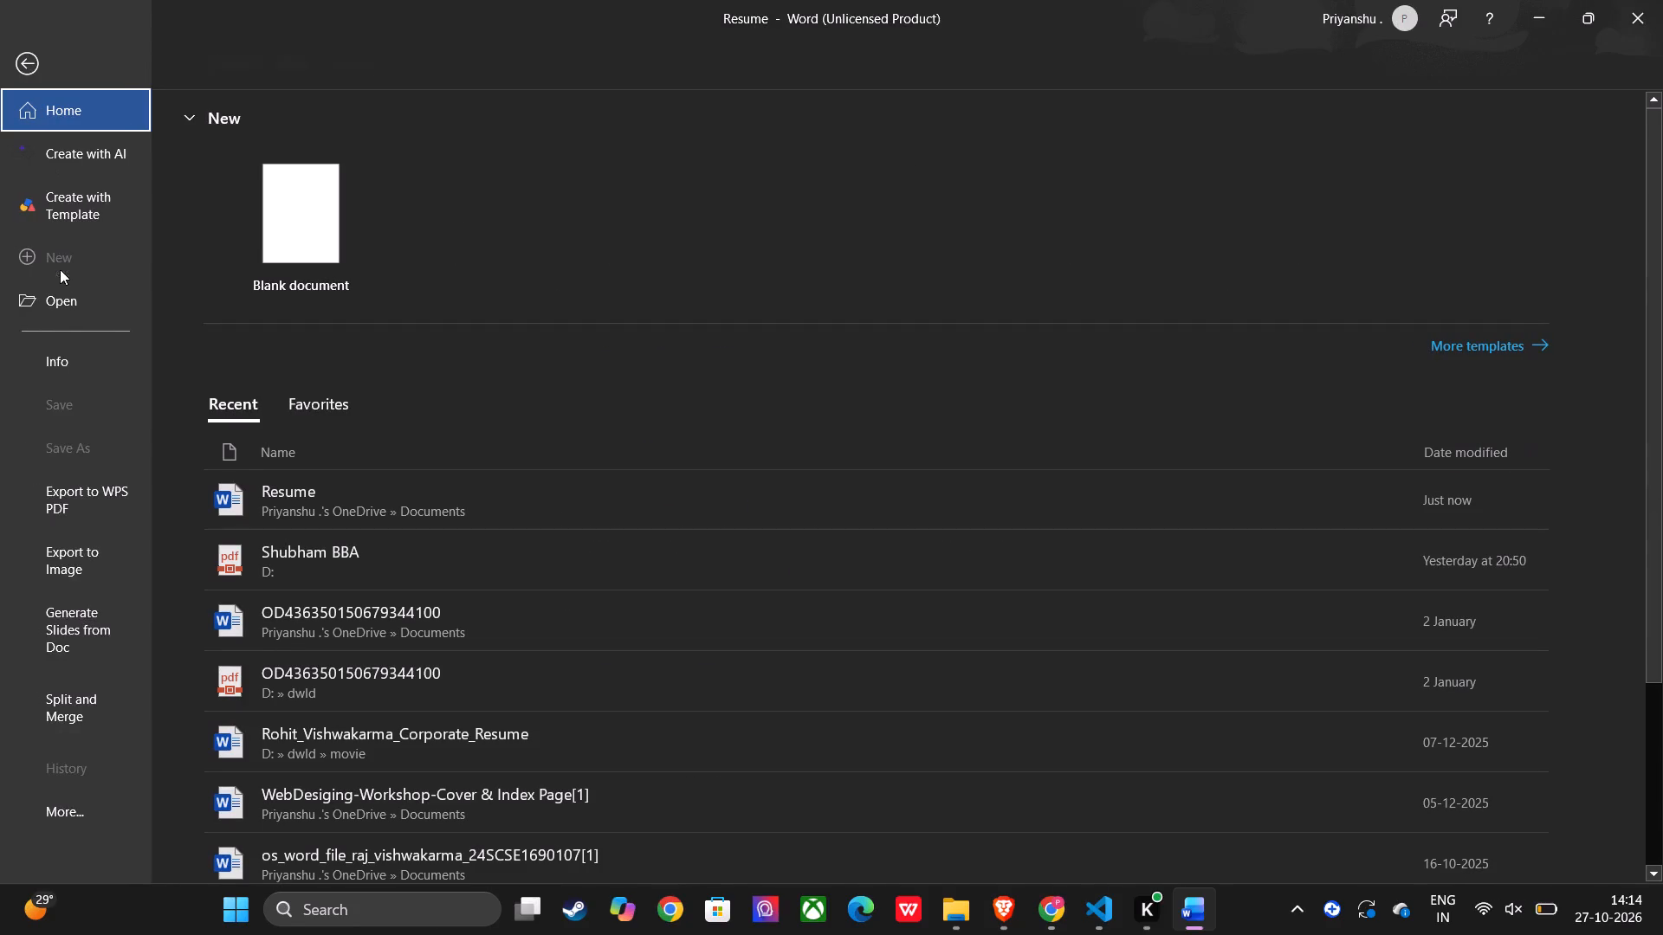
{"action": "left_click", "coordinate": [65, 311]}
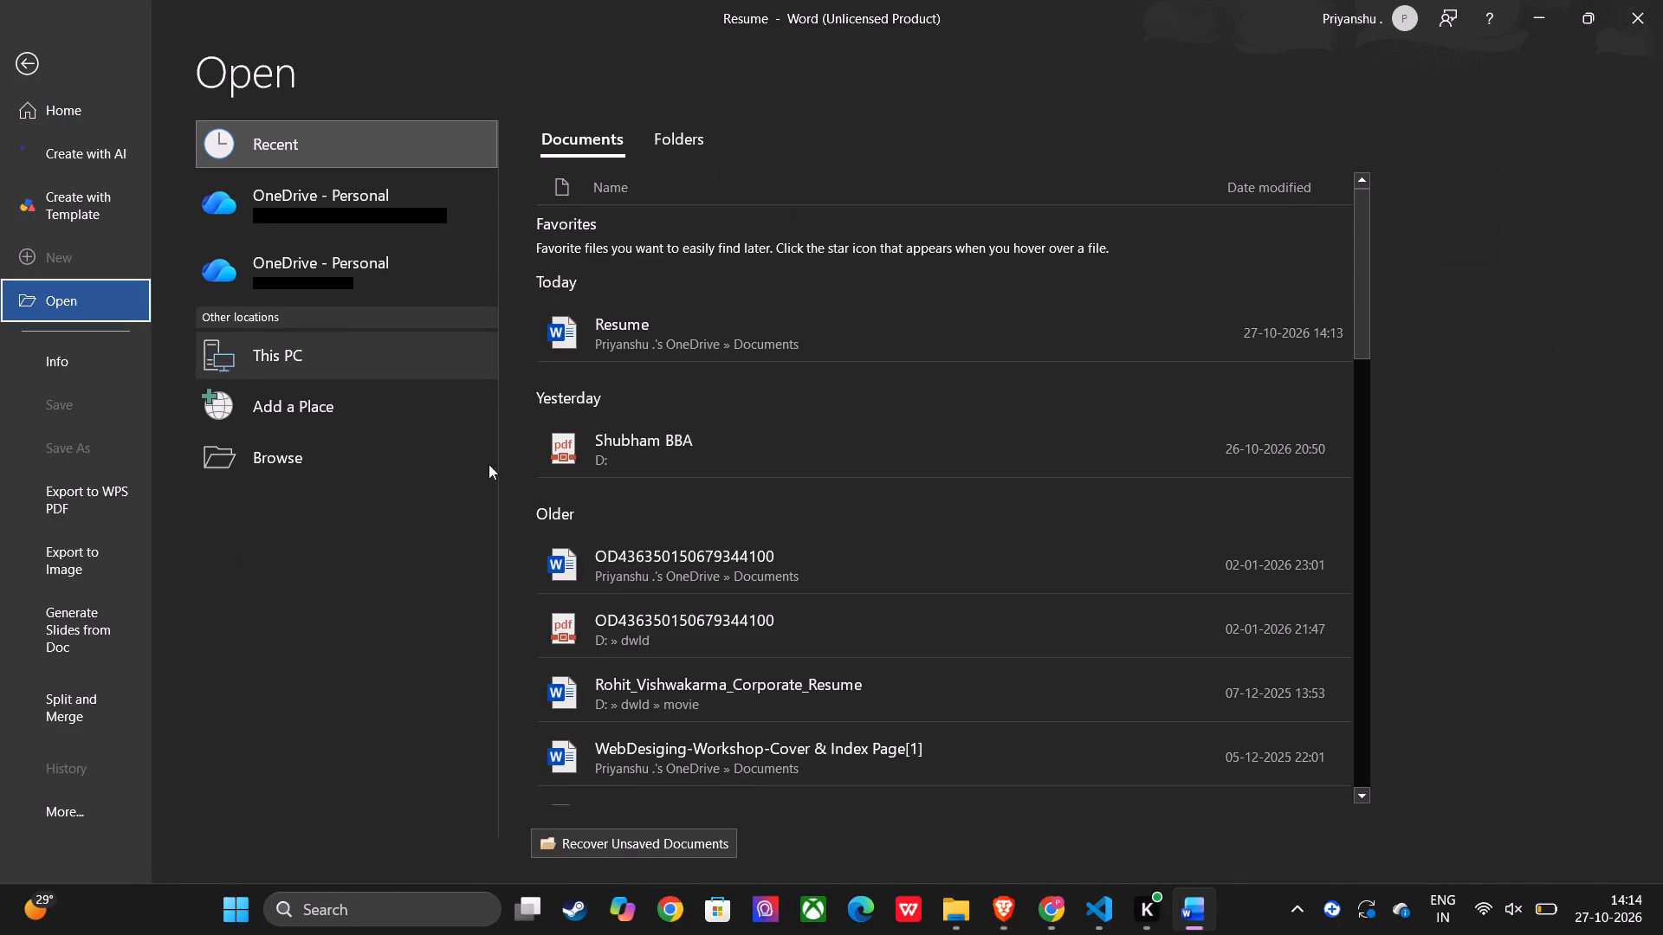
{"action": "left_click", "coordinate": [314, 444]}
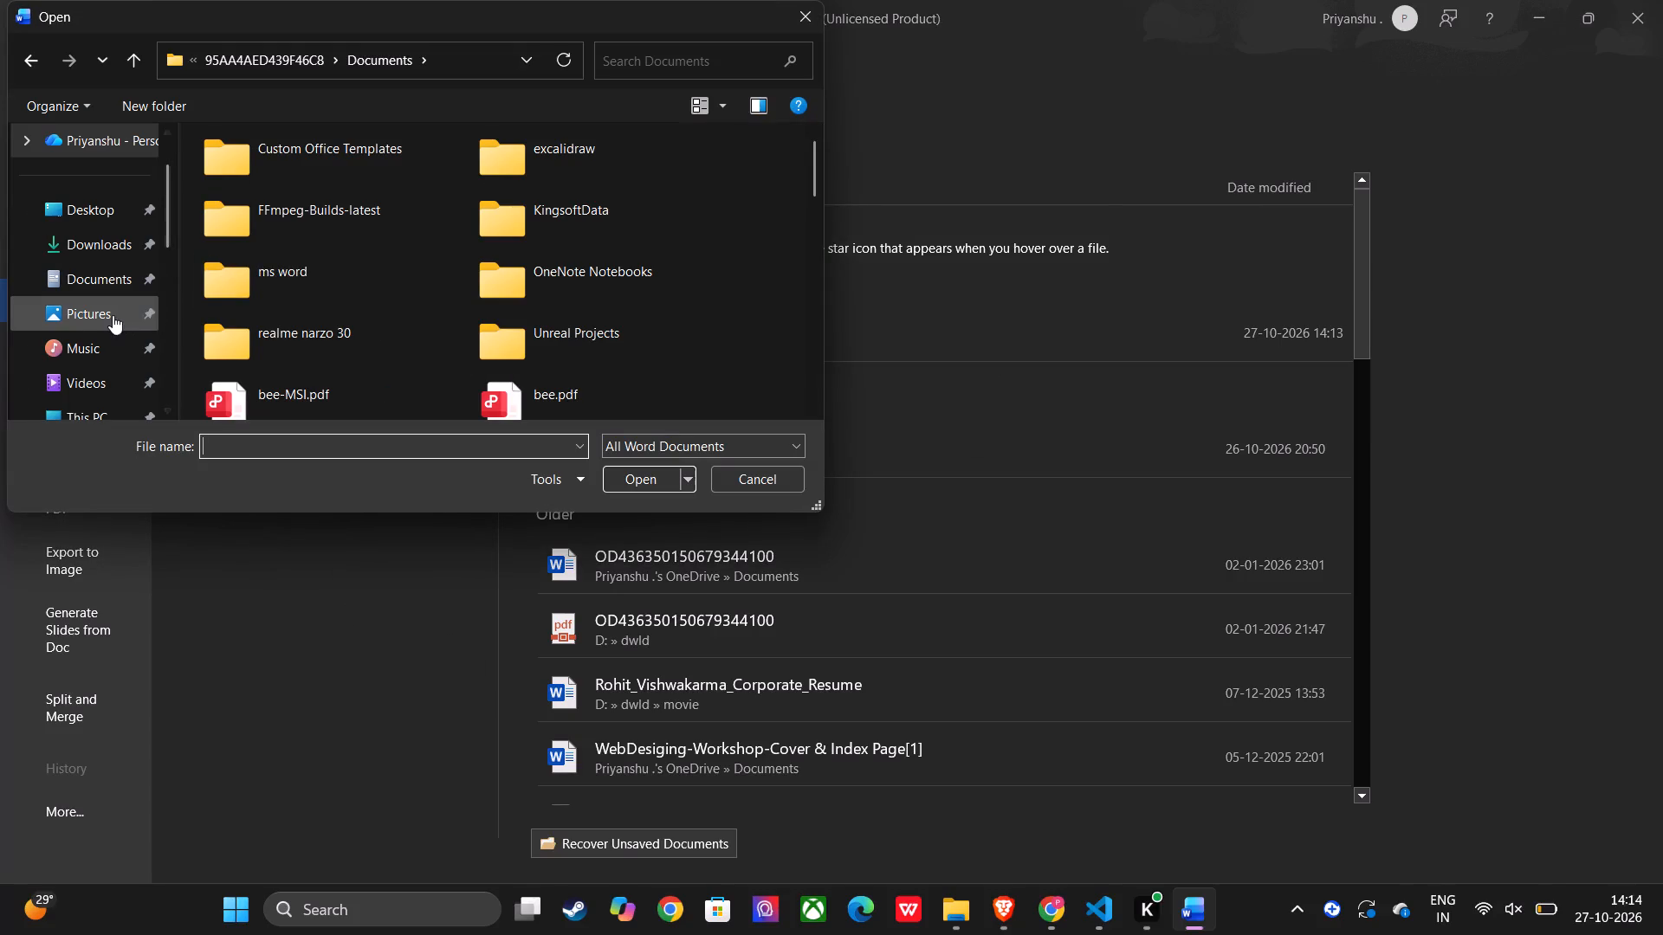
{"action": "scroll", "coordinate": [113, 315], "scroll_direction": "up", "scroll_amount": 2}
{"action": "left_click", "coordinate": [98, 147]}
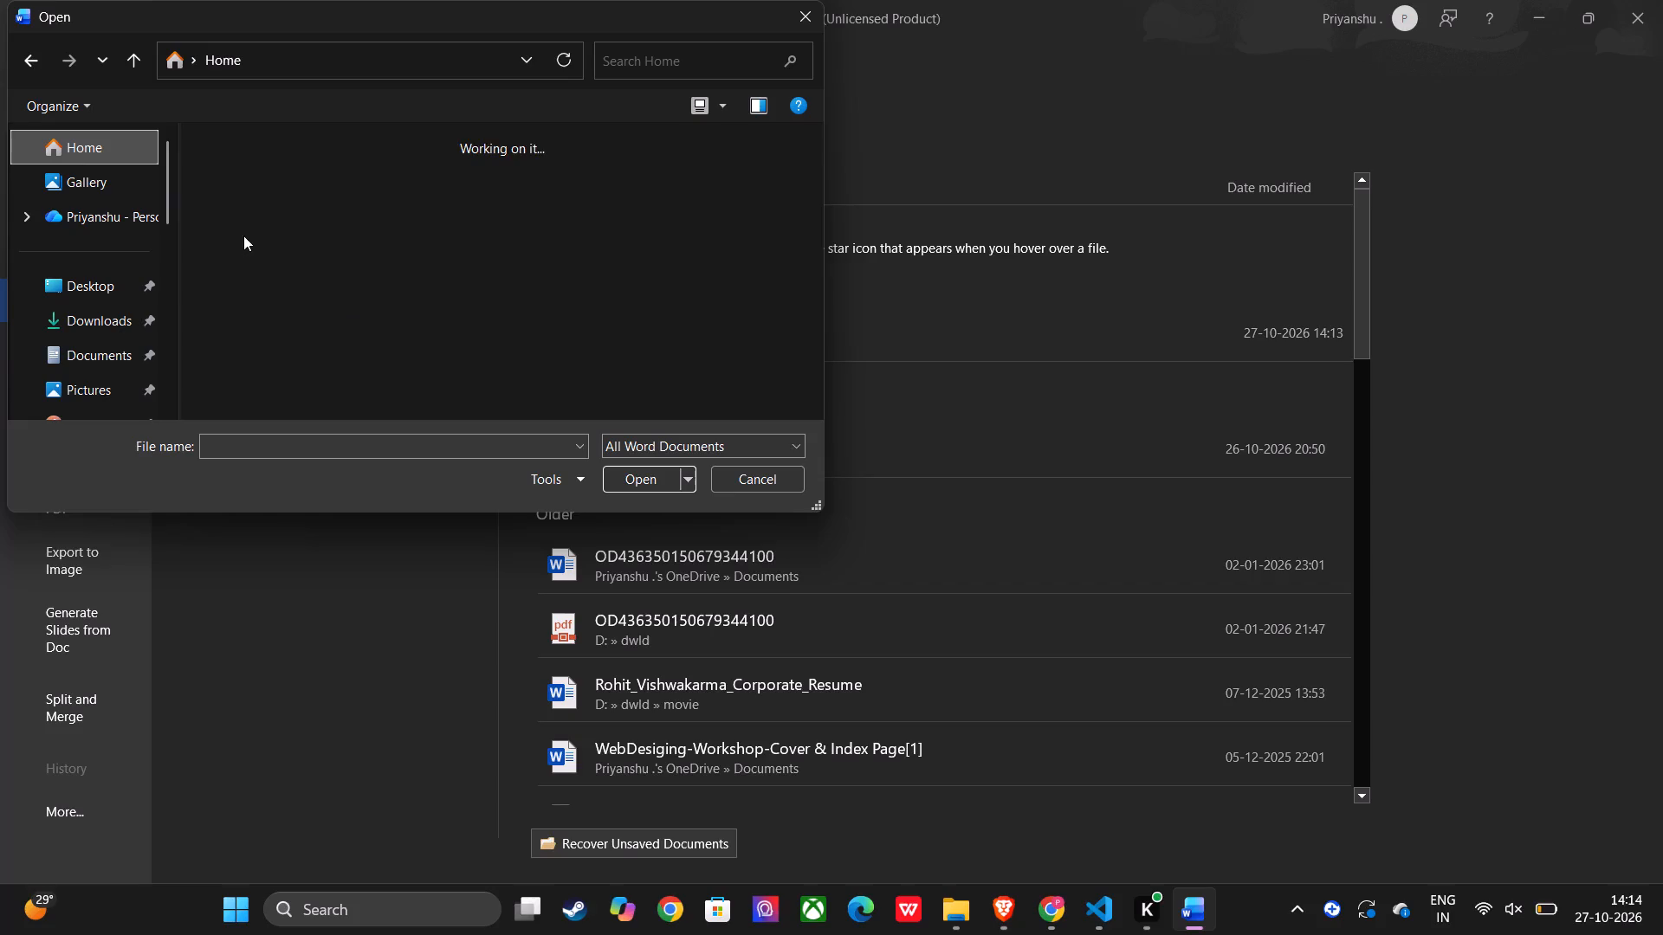
{"action": "scroll", "coordinate": [366, 308], "scroll_direction": "down", "scroll_amount": 2}
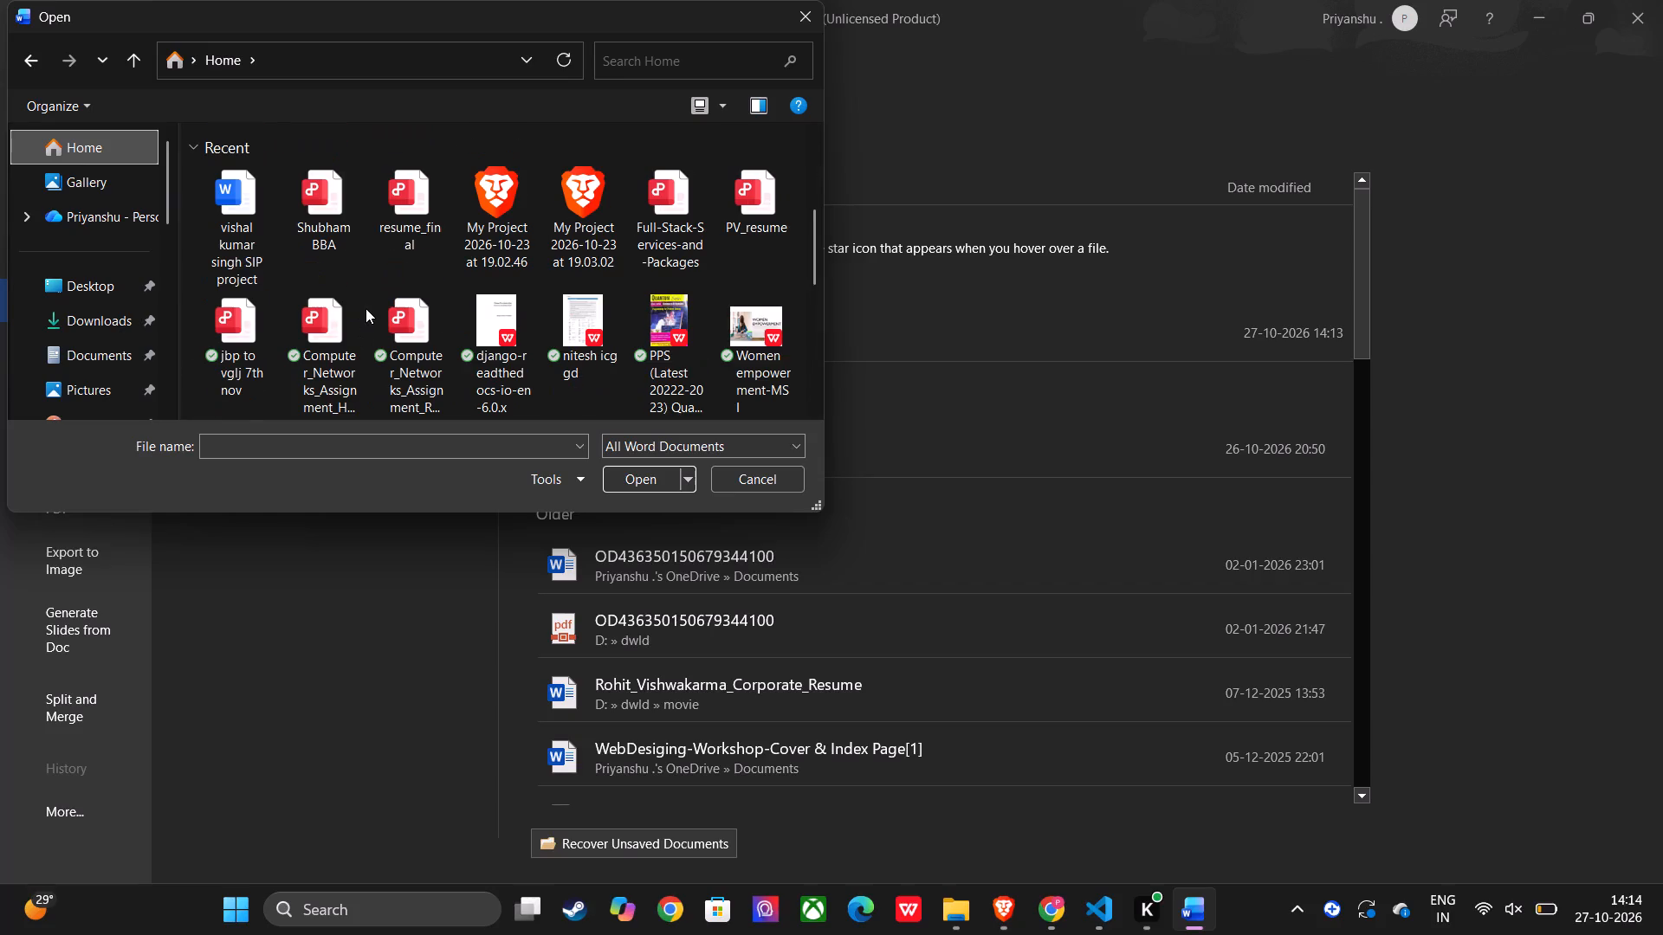
{"action": "left_click", "coordinate": [411, 224]}
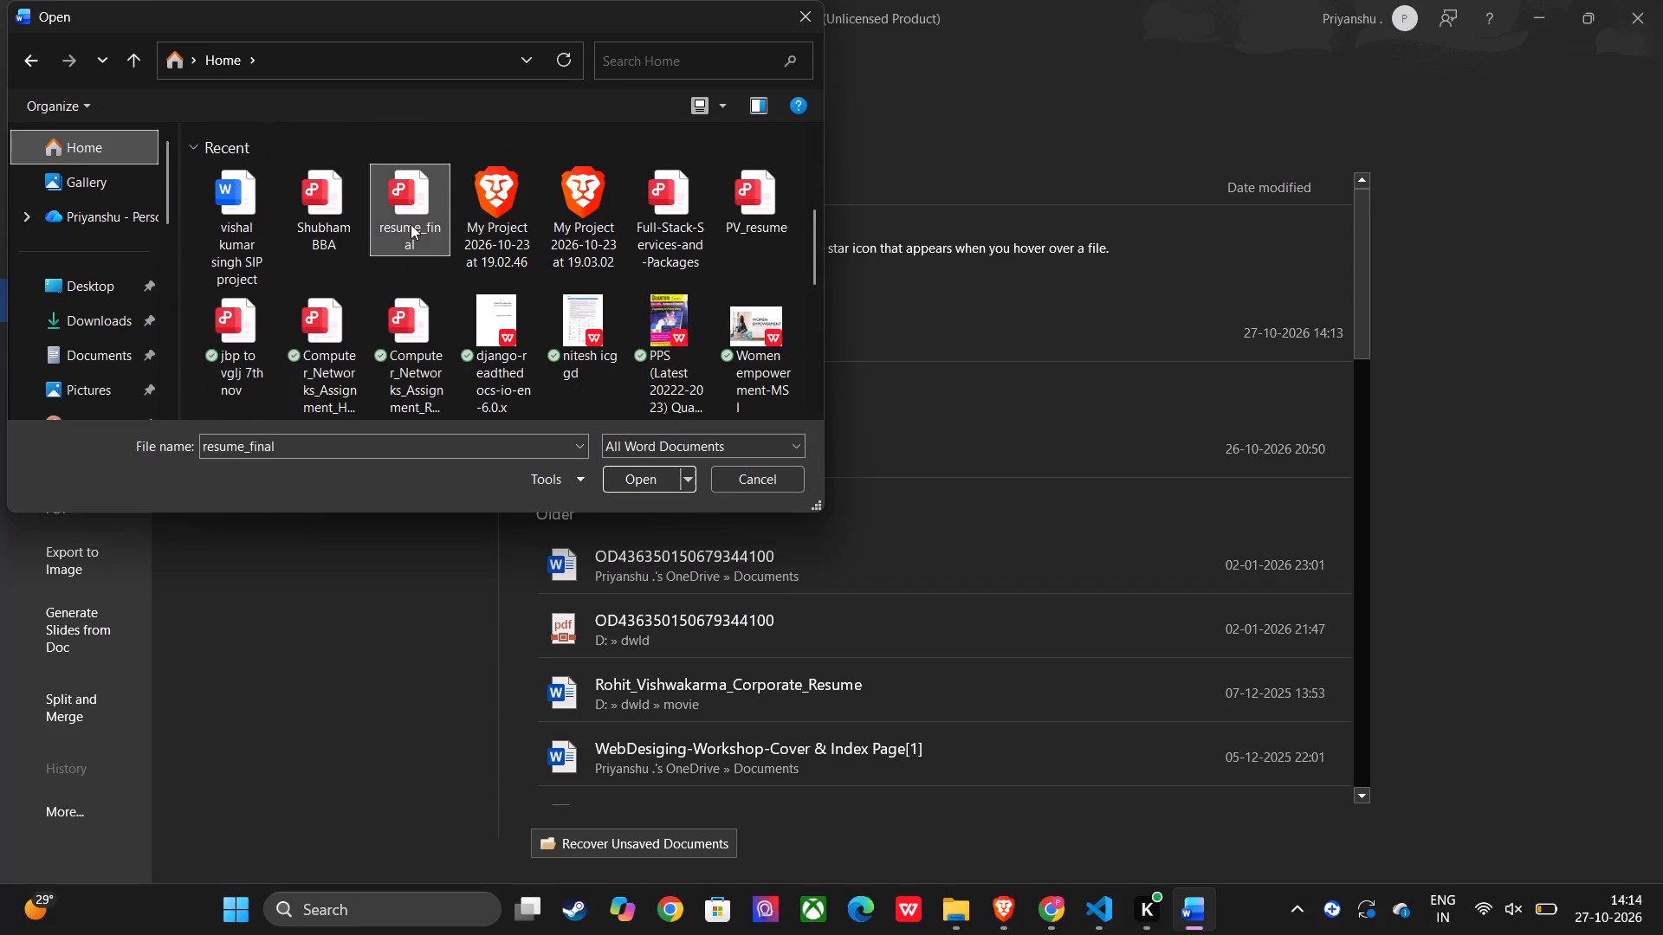
{"action": "left_click", "coordinate": [648, 479]}
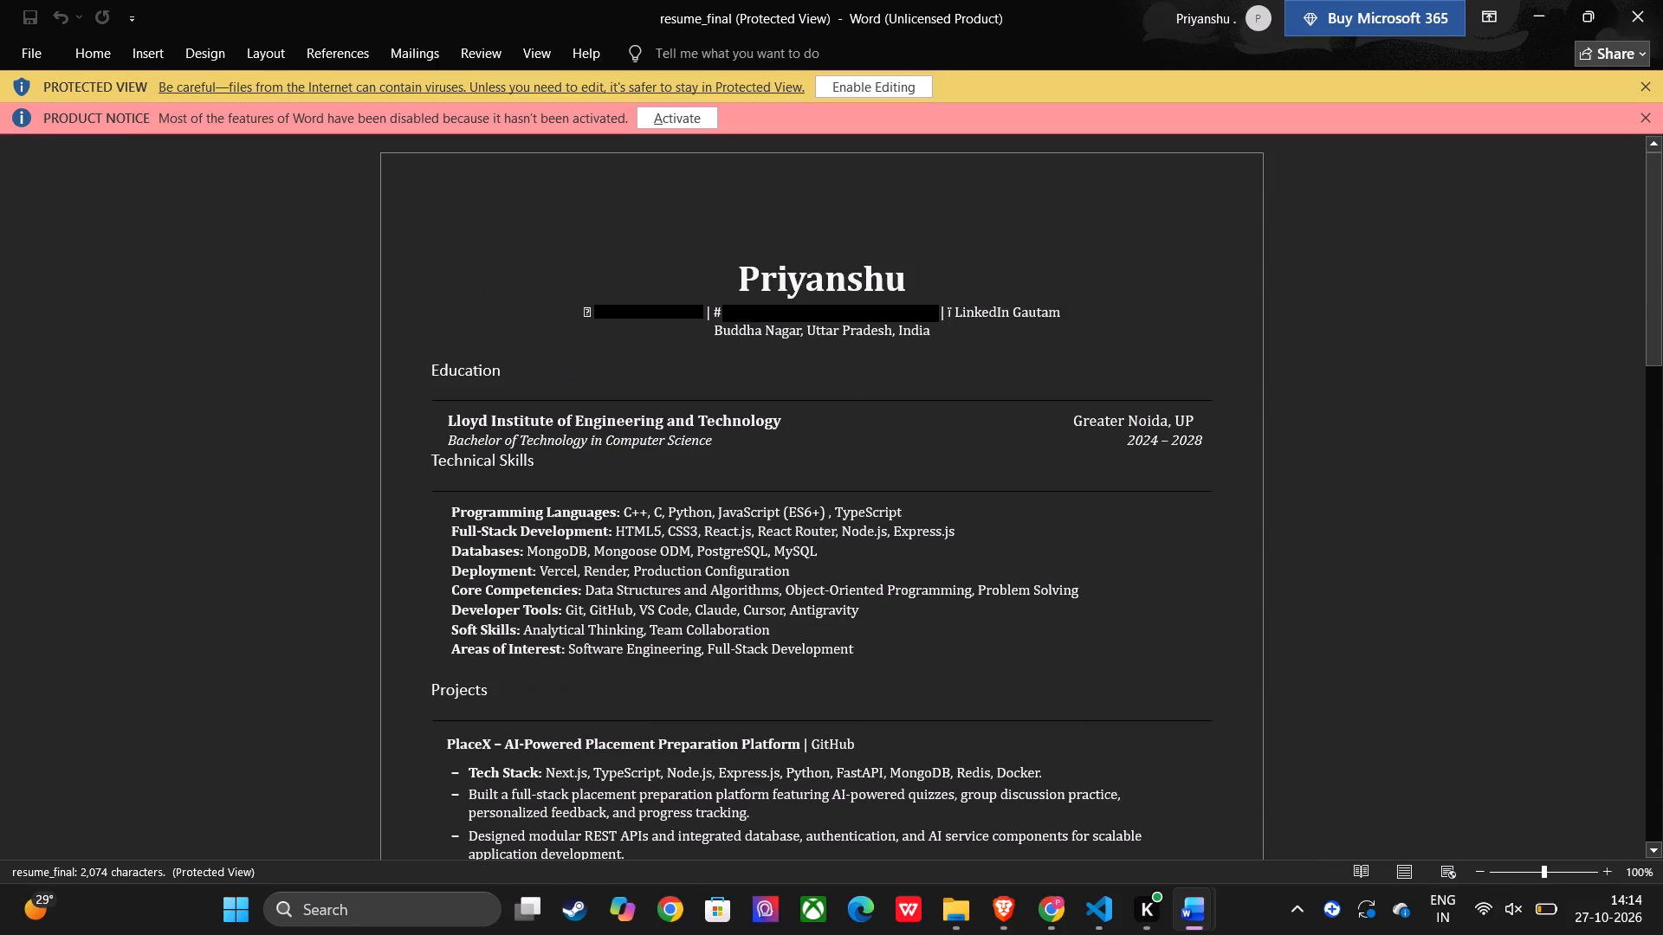
Look over resume_final and check the editing options available for the "Bachelor of Technology in Computer Science" line.
{"action": "scroll", "coordinate": [917, 478], "scroll_direction": "down", "scroll_amount": 1}
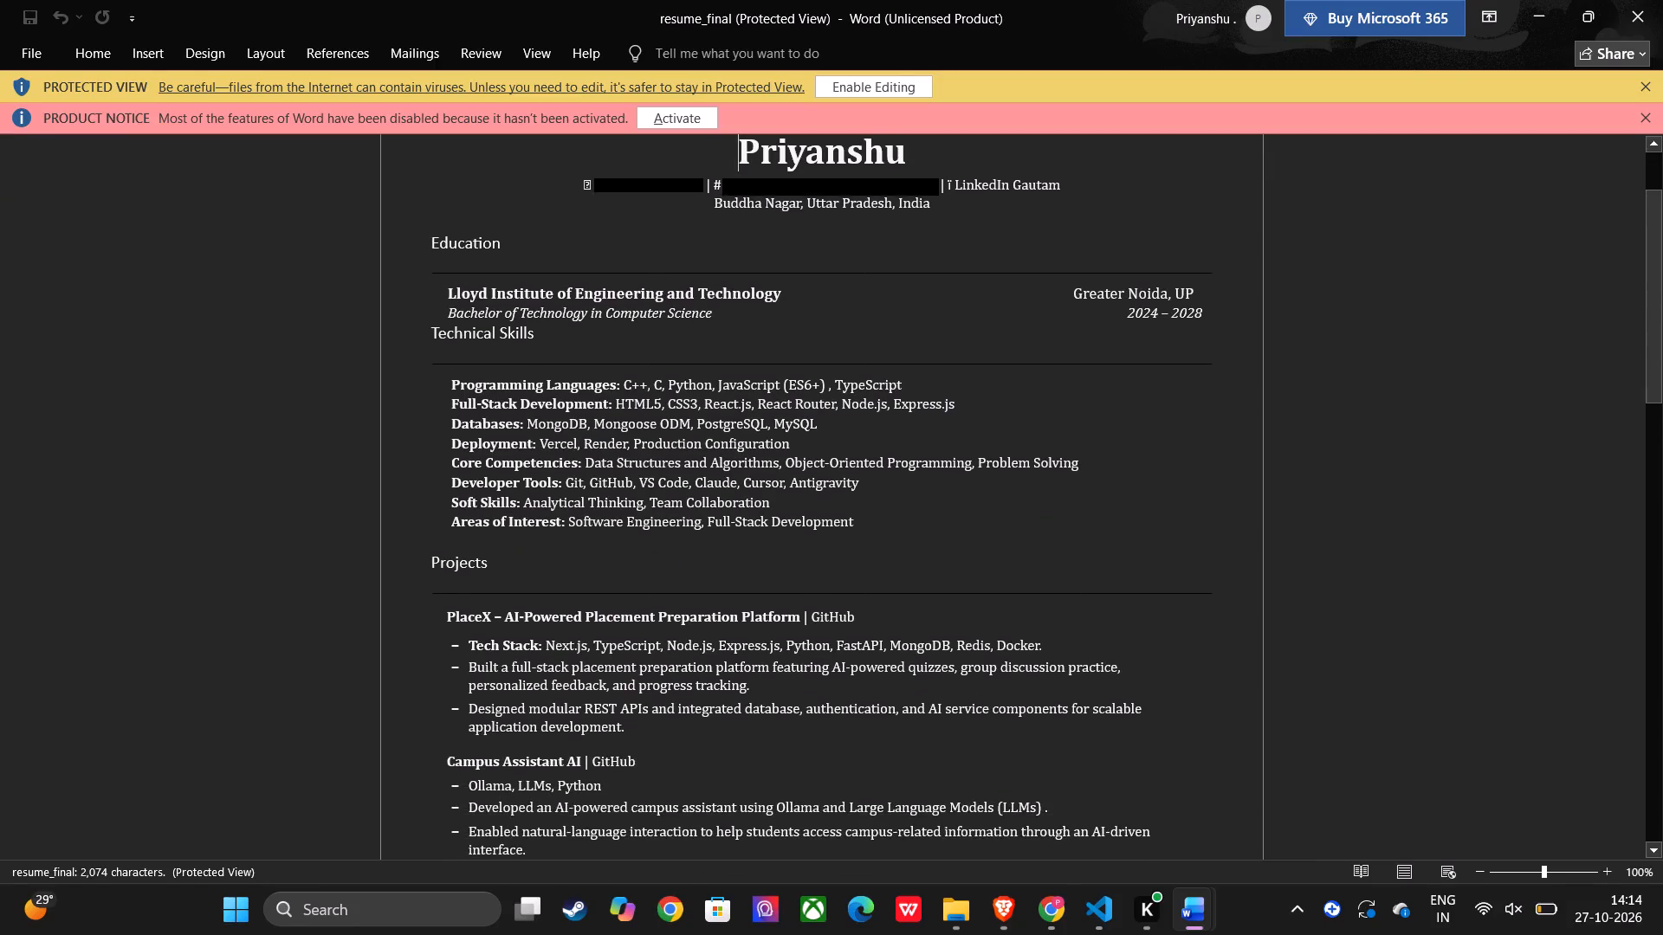
{"action": "scroll", "coordinate": [917, 478], "scroll_direction": "up", "scroll_amount": 1}
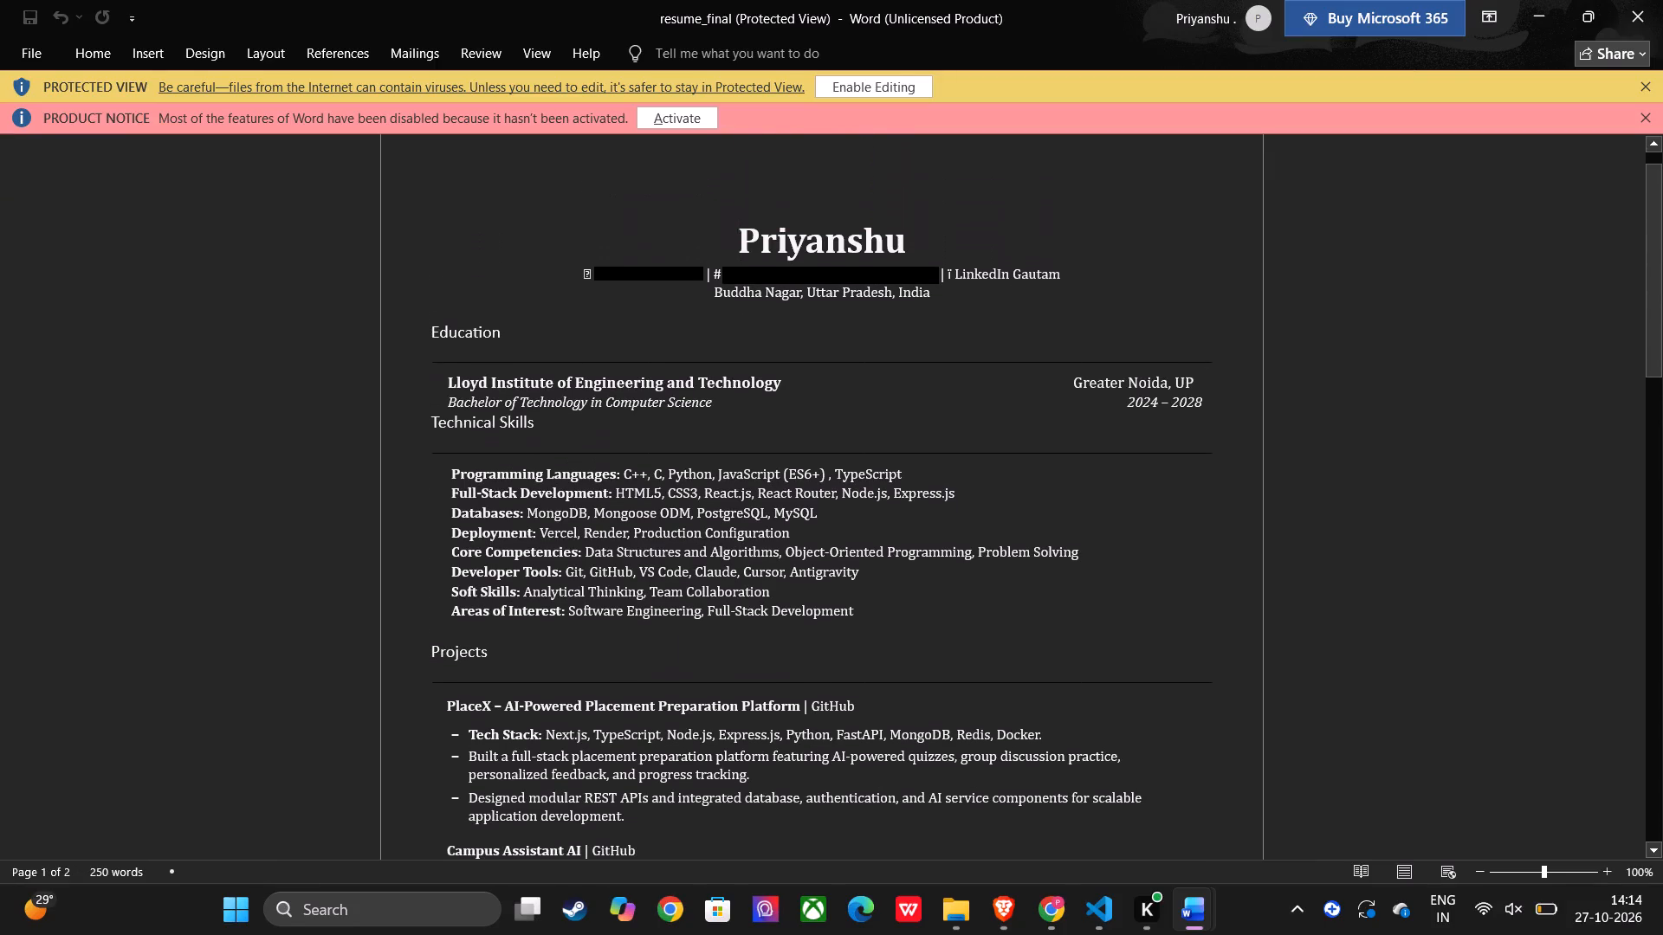
{"action": "left_click_drag", "start_coordinate": [713, 400], "coordinate": [459, 402]}
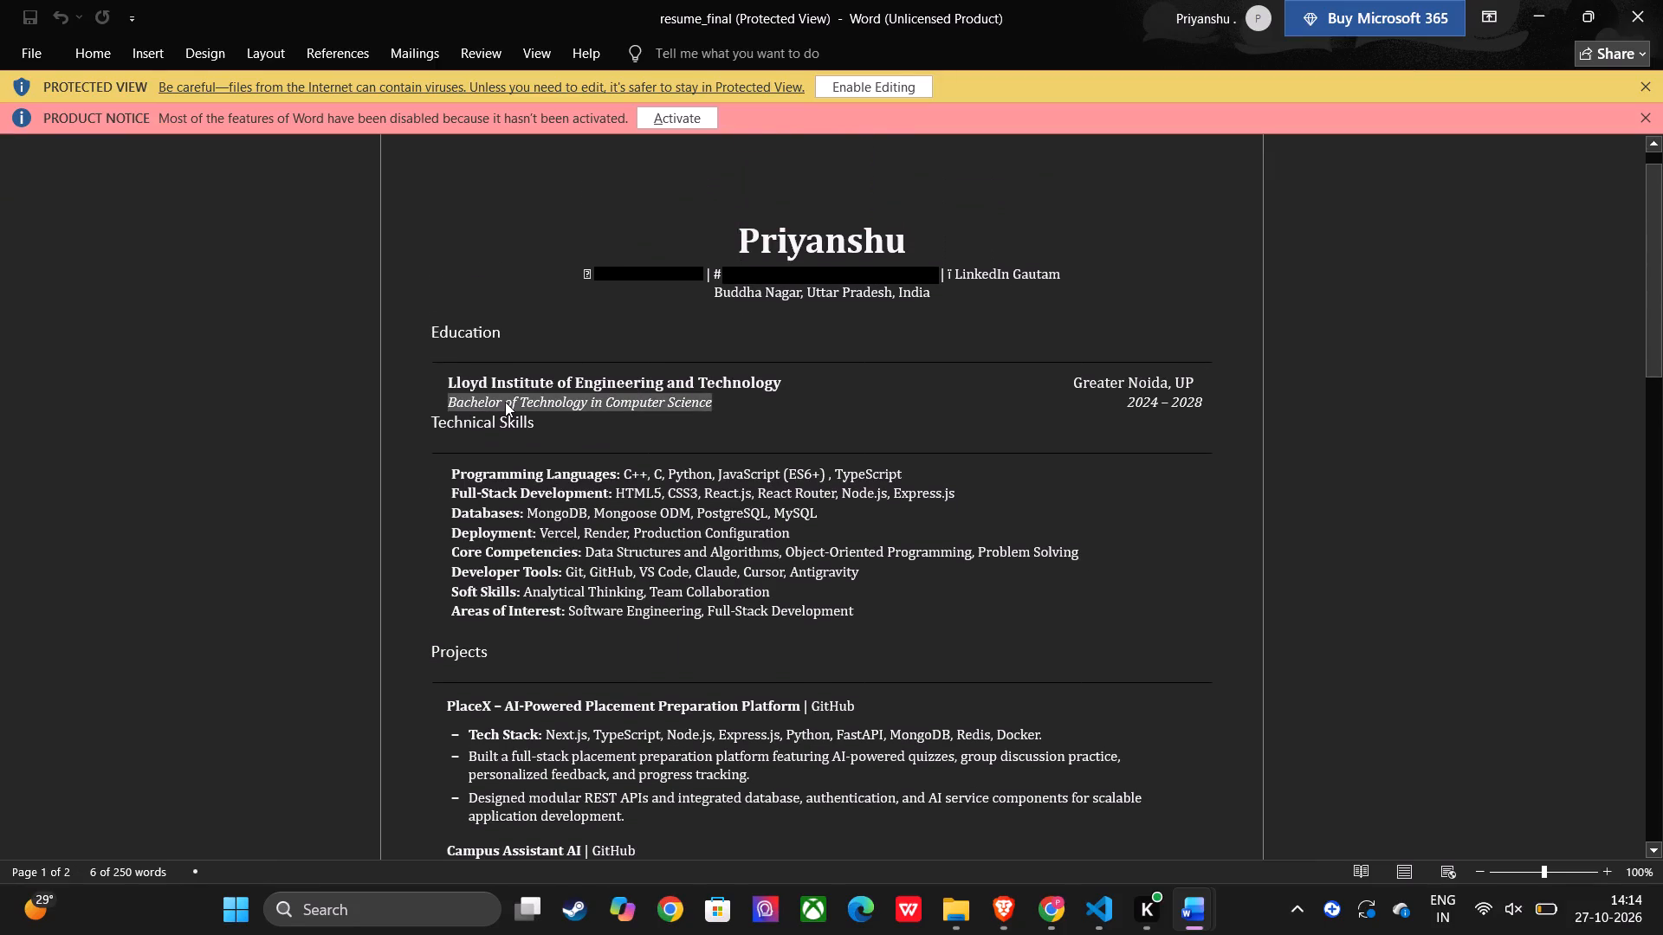
{"action": "right_click", "coordinate": [505, 402]}
{"action": "right_click", "coordinate": [505, 402]}
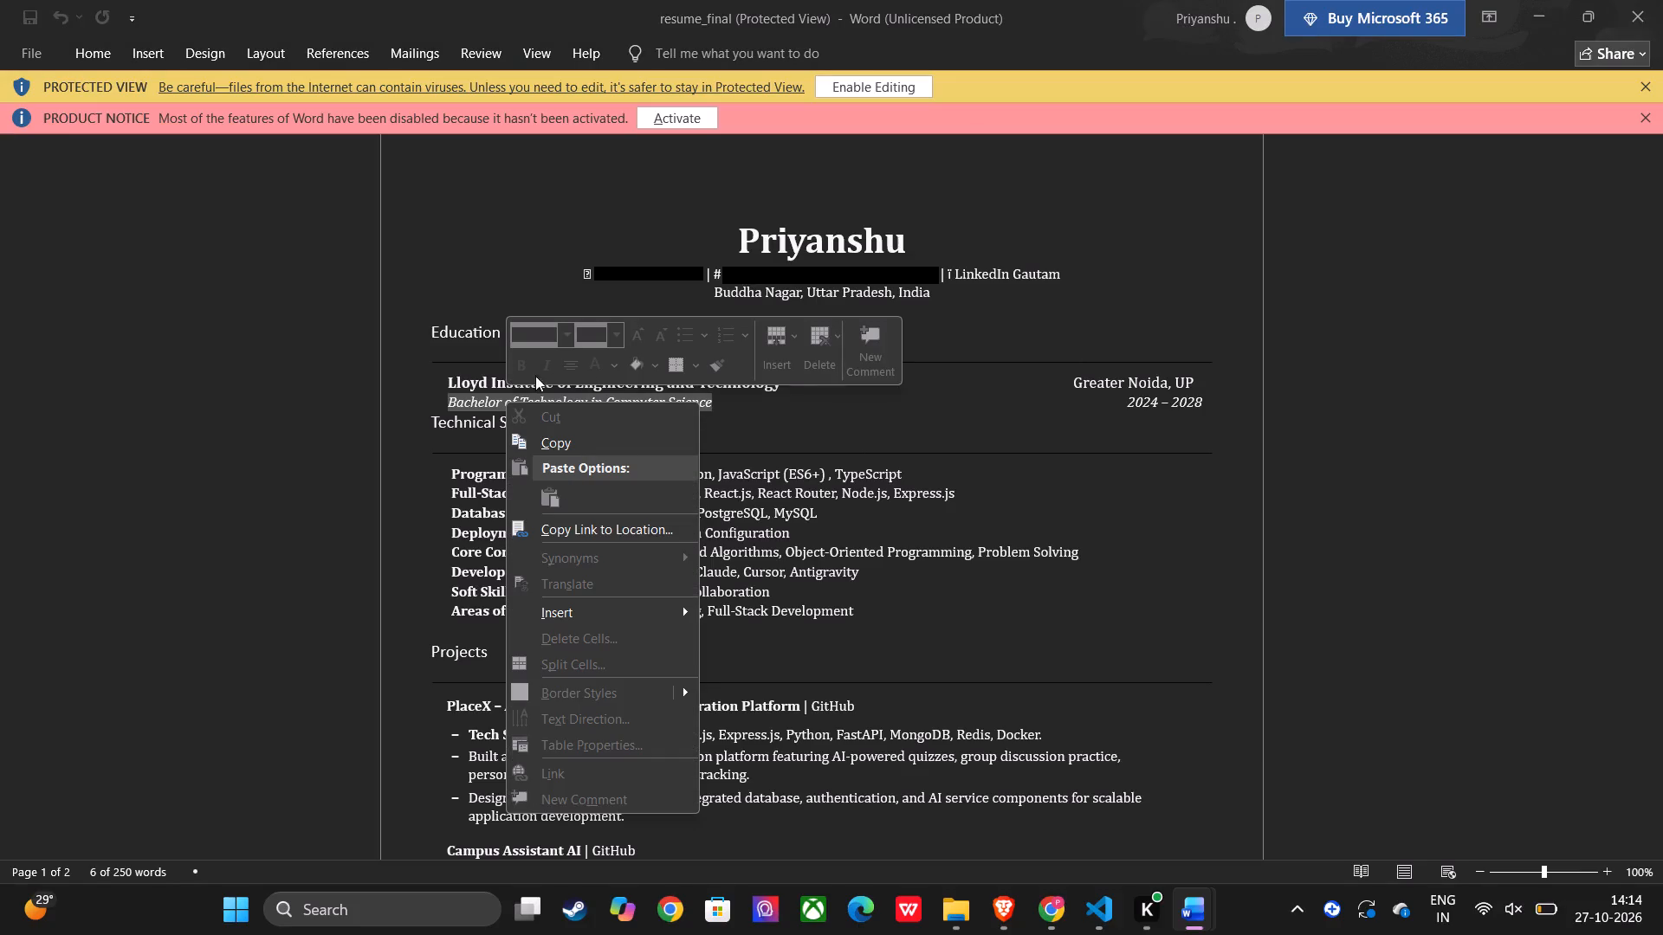
{"action": "left_click", "coordinate": [328, 421]}
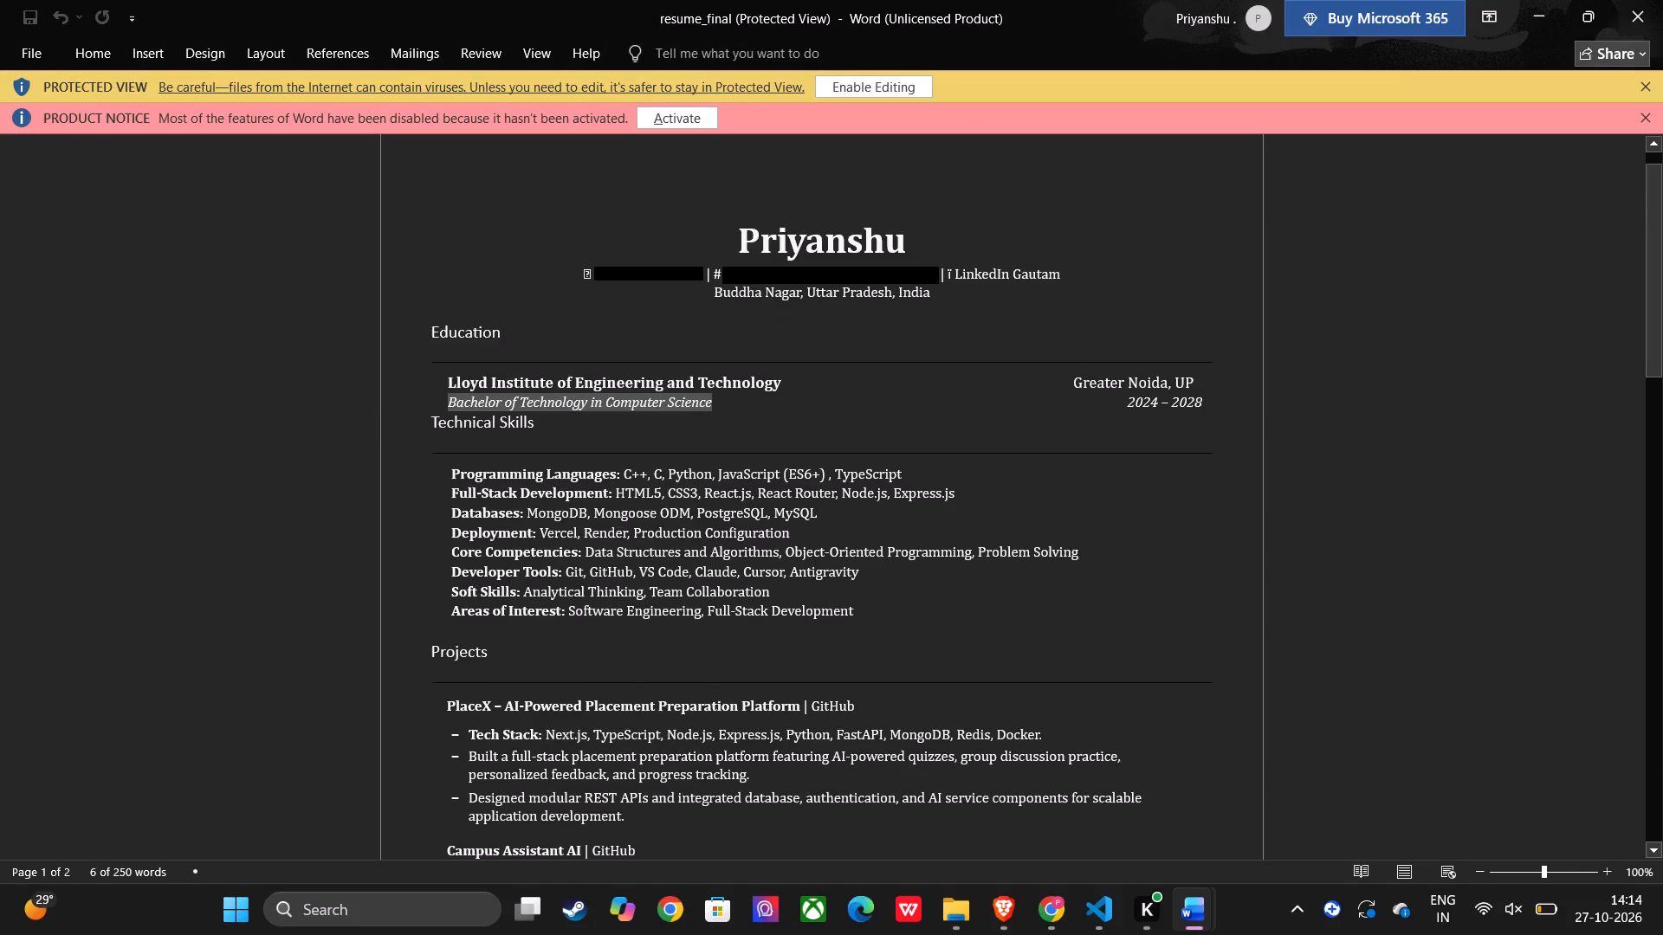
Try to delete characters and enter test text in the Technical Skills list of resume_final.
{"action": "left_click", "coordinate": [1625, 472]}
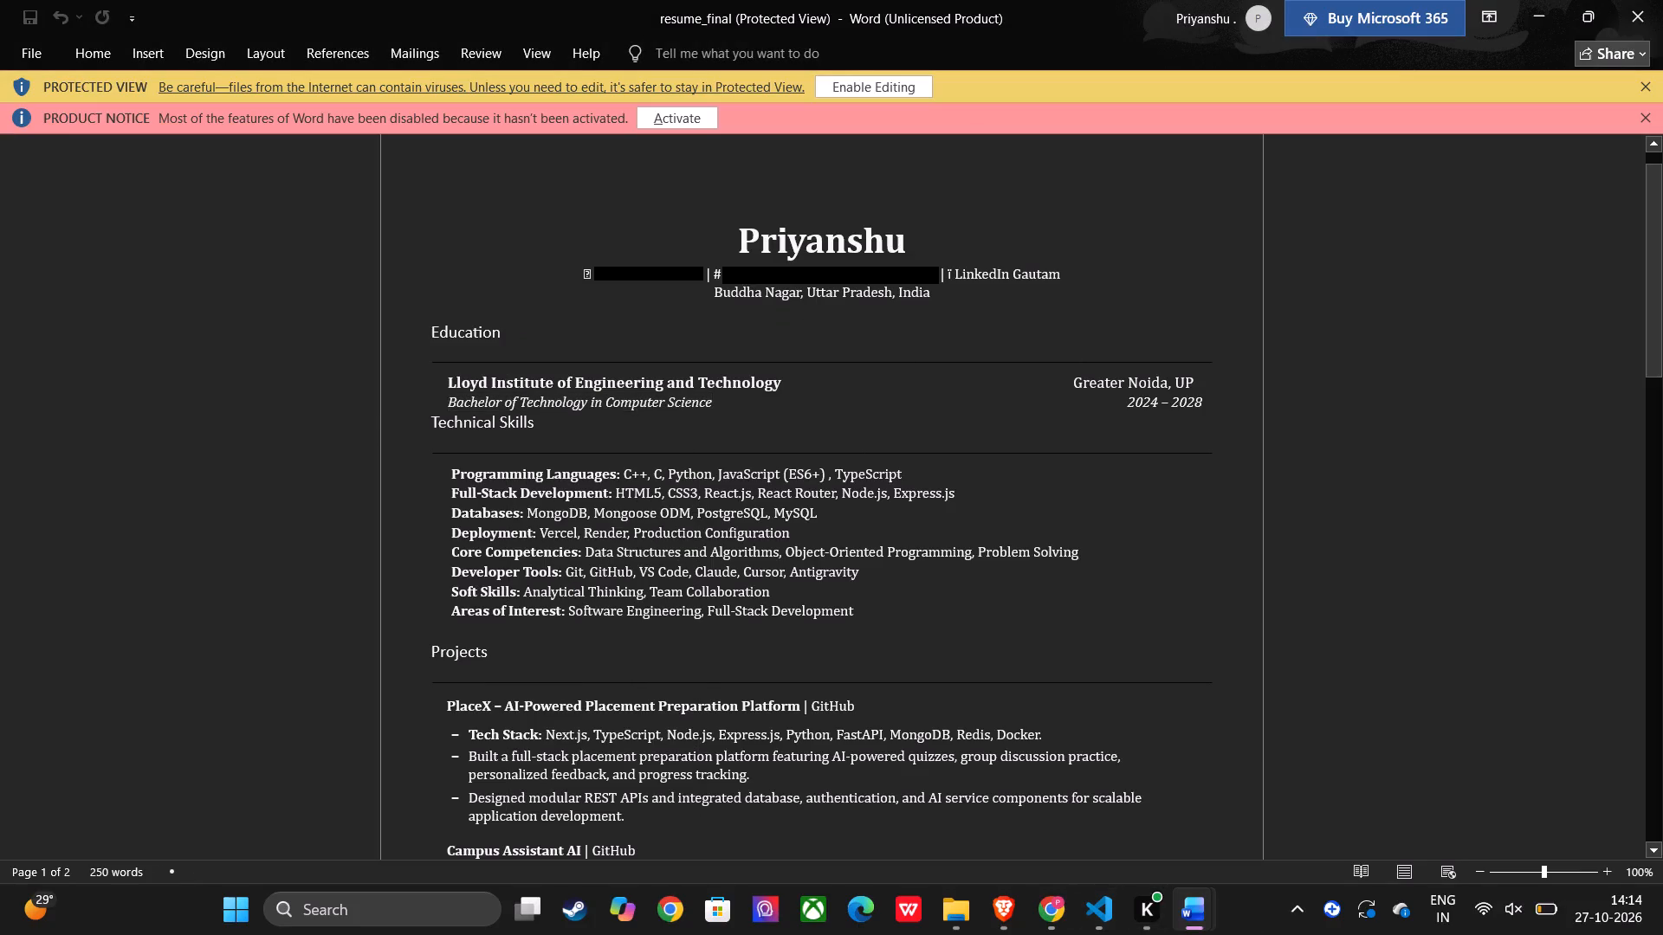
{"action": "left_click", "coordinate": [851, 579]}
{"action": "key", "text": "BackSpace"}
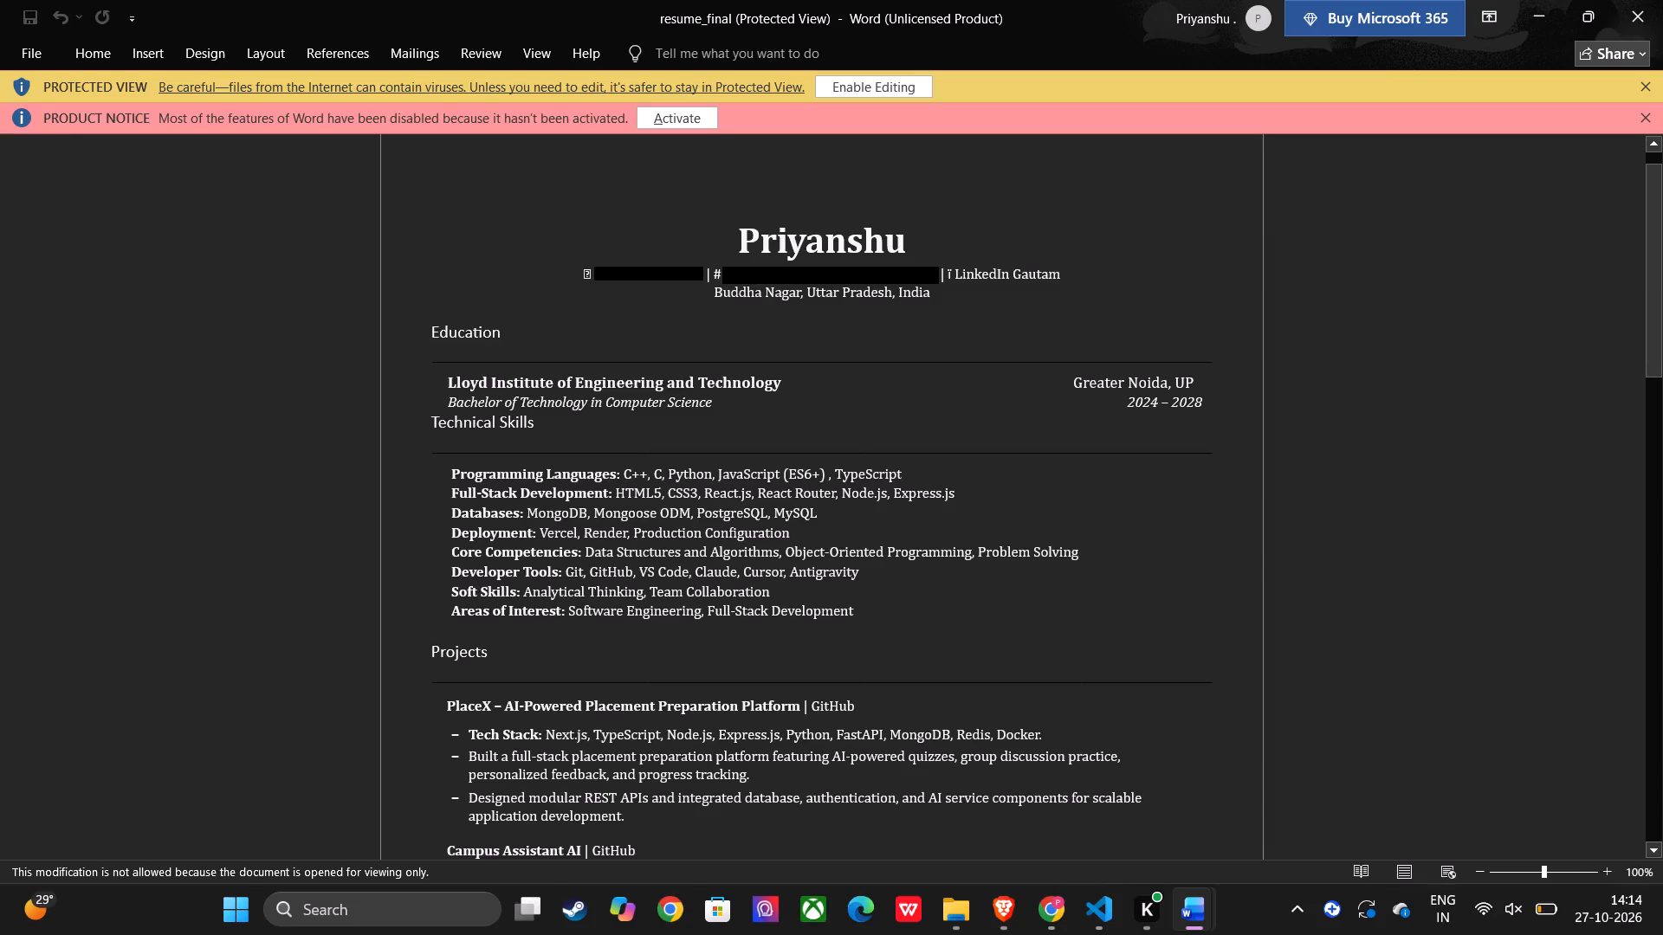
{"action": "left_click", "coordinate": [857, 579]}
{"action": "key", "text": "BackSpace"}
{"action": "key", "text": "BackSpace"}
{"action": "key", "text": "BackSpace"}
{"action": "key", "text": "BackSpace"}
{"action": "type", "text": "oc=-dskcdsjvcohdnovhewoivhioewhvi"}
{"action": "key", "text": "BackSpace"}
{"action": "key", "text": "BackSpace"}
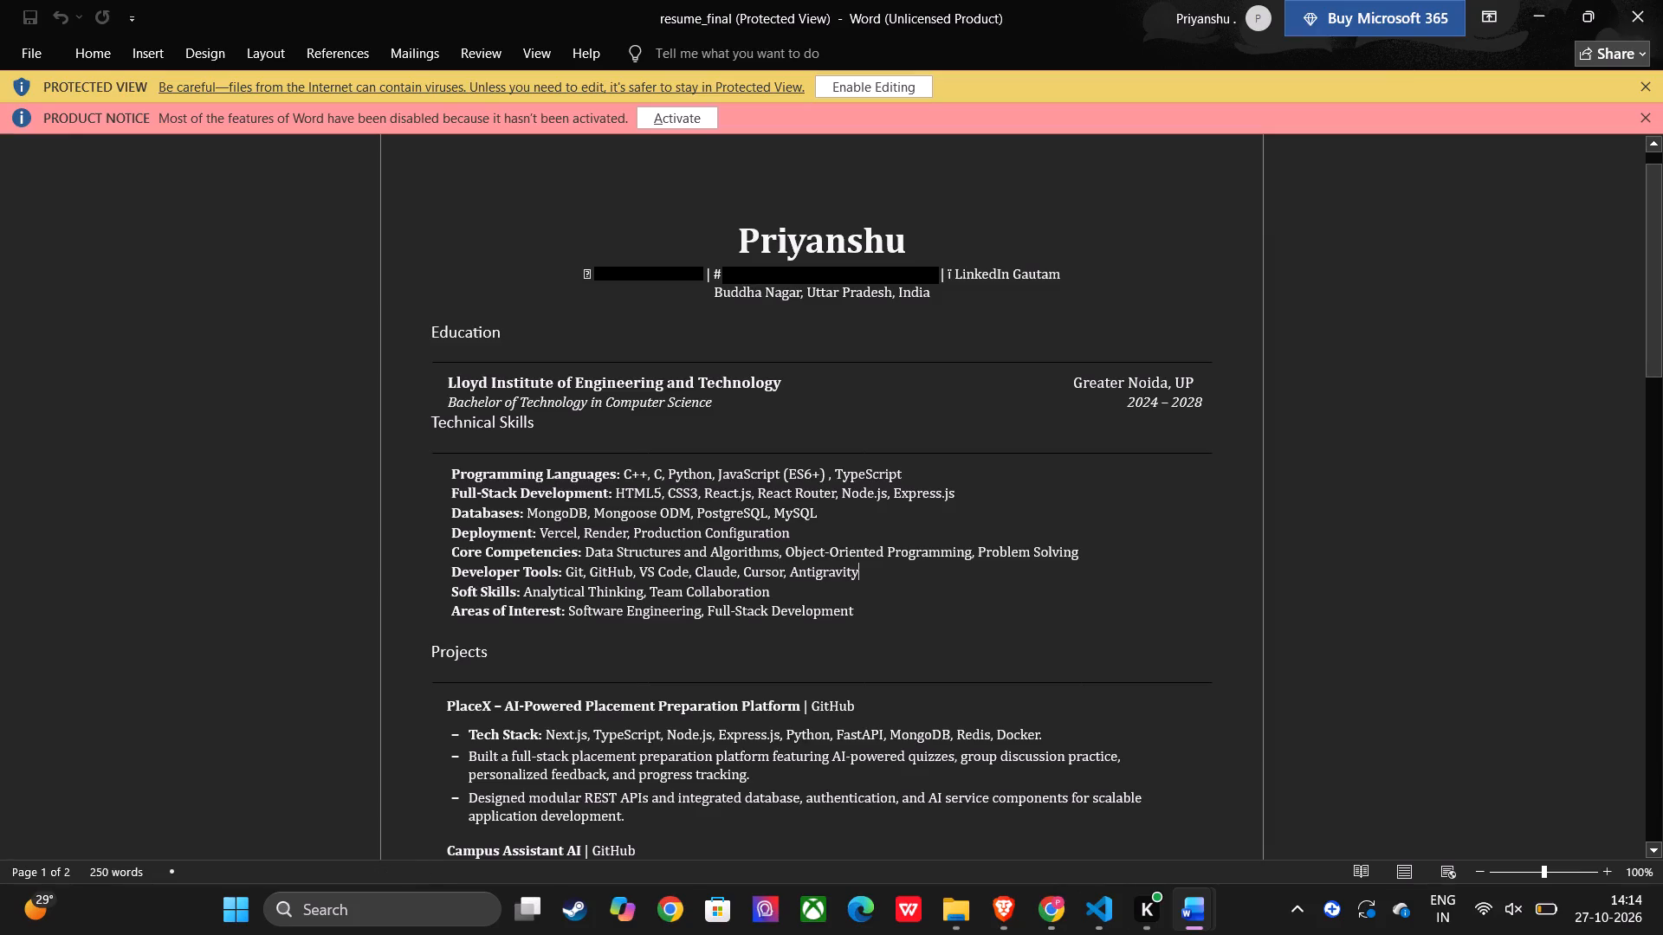
Switch to the Brave browser and go back from resume2 to the Overleaf project list.
{"action": "left_click", "coordinate": [1009, 913]}
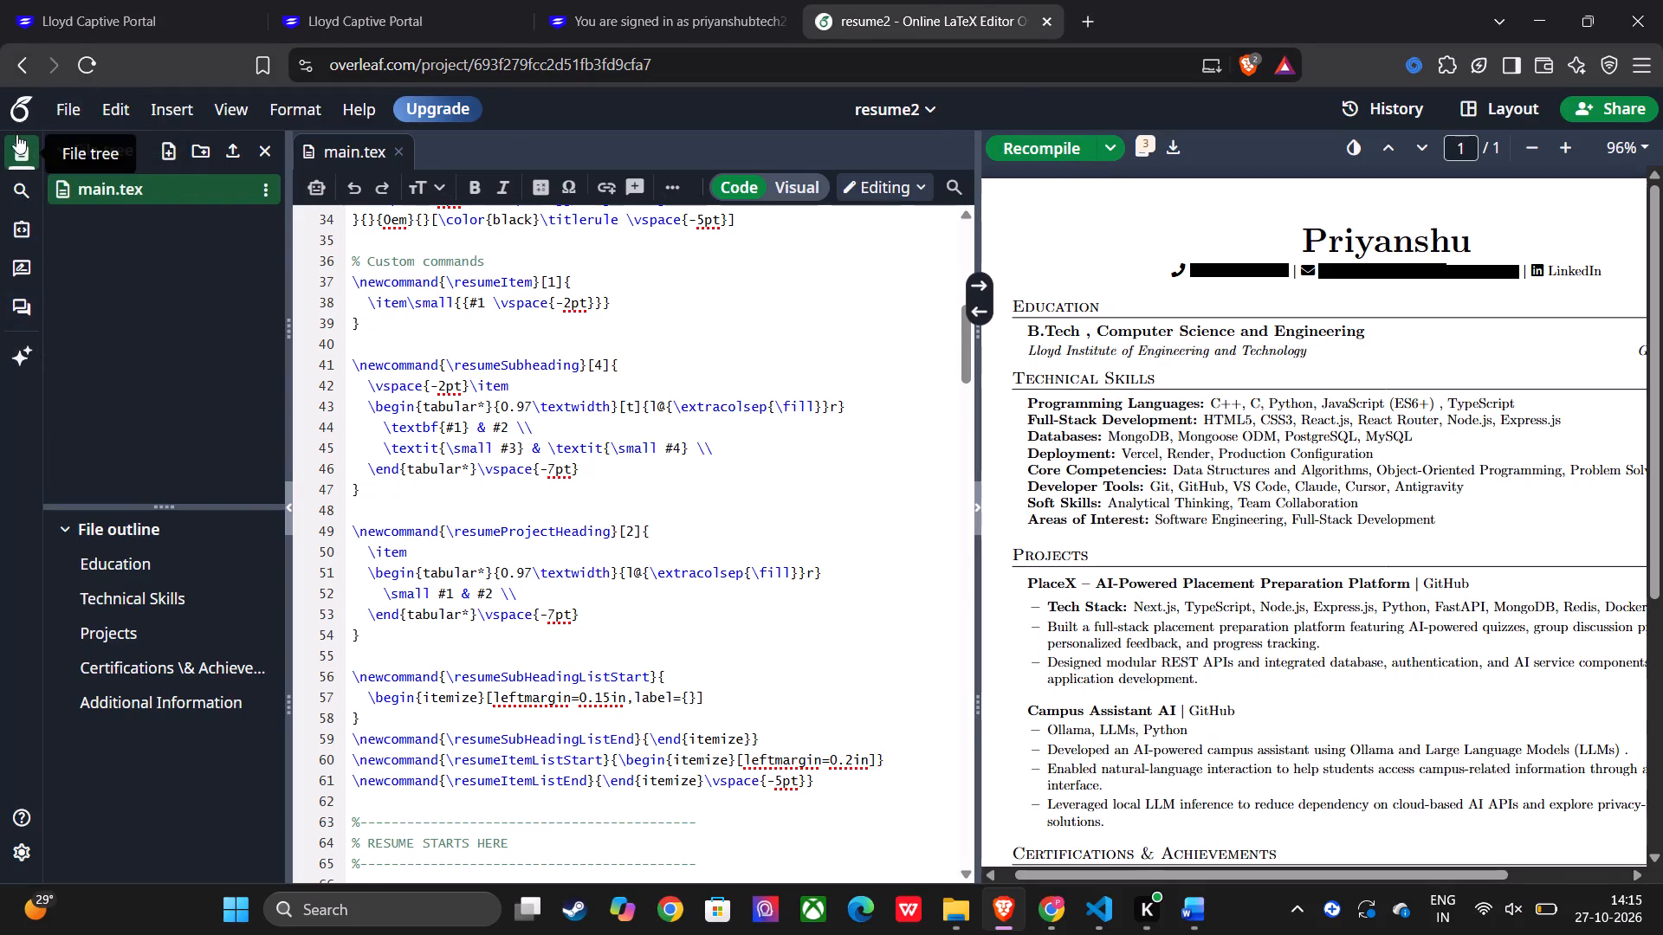
{"action": "left_click", "coordinate": [16, 63]}
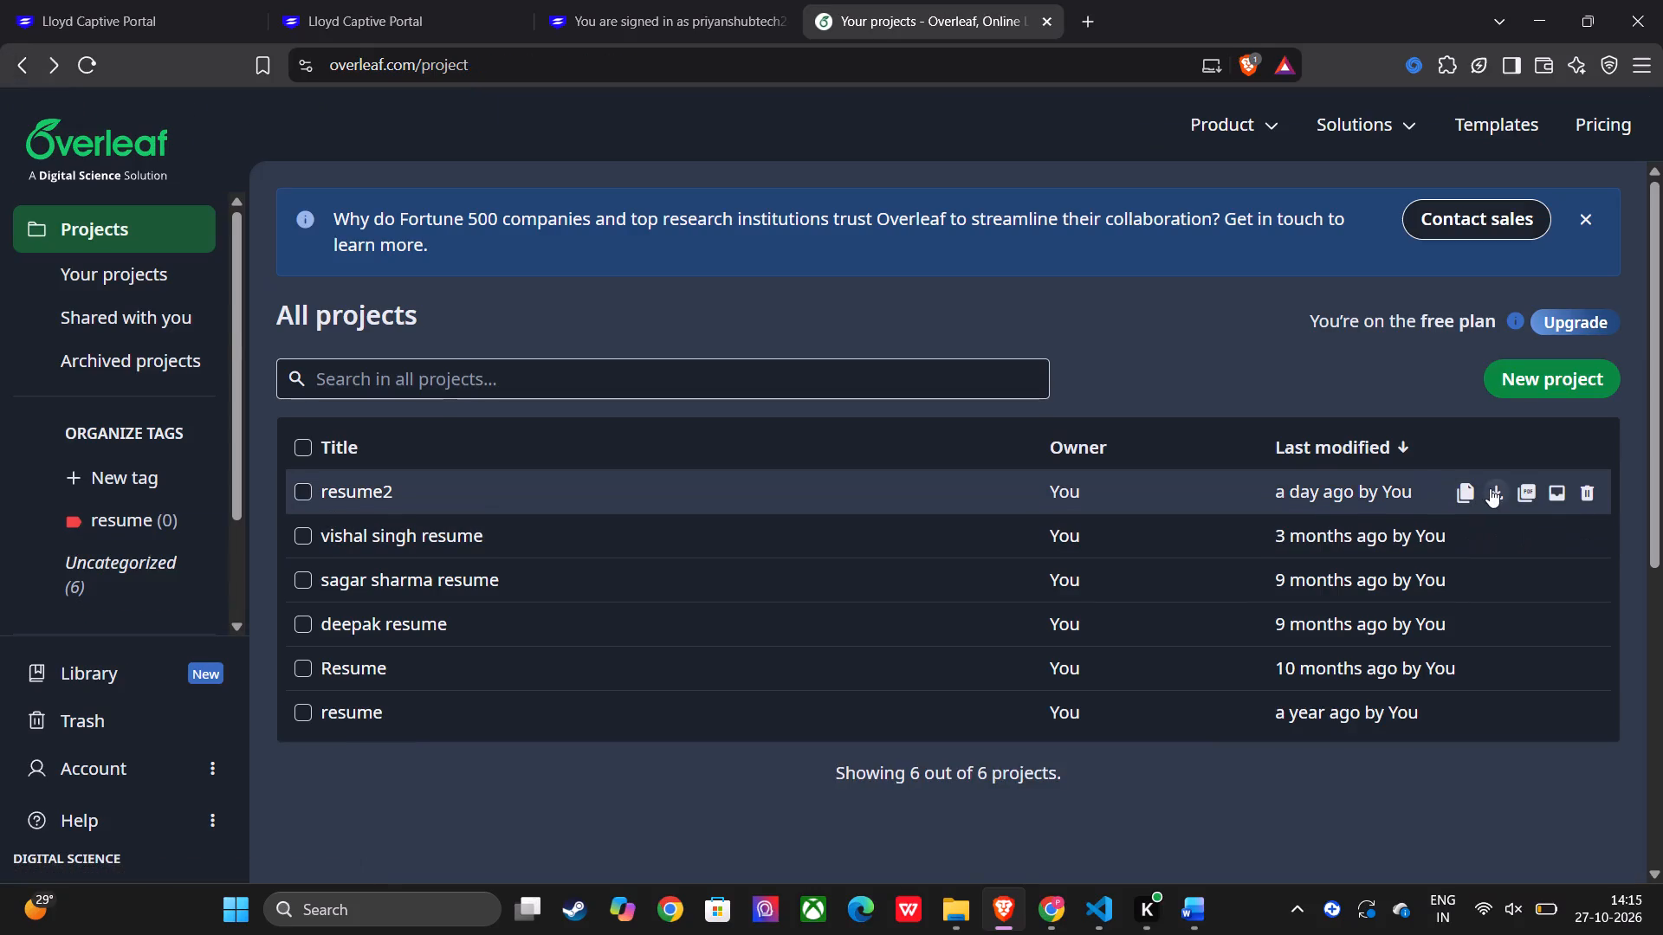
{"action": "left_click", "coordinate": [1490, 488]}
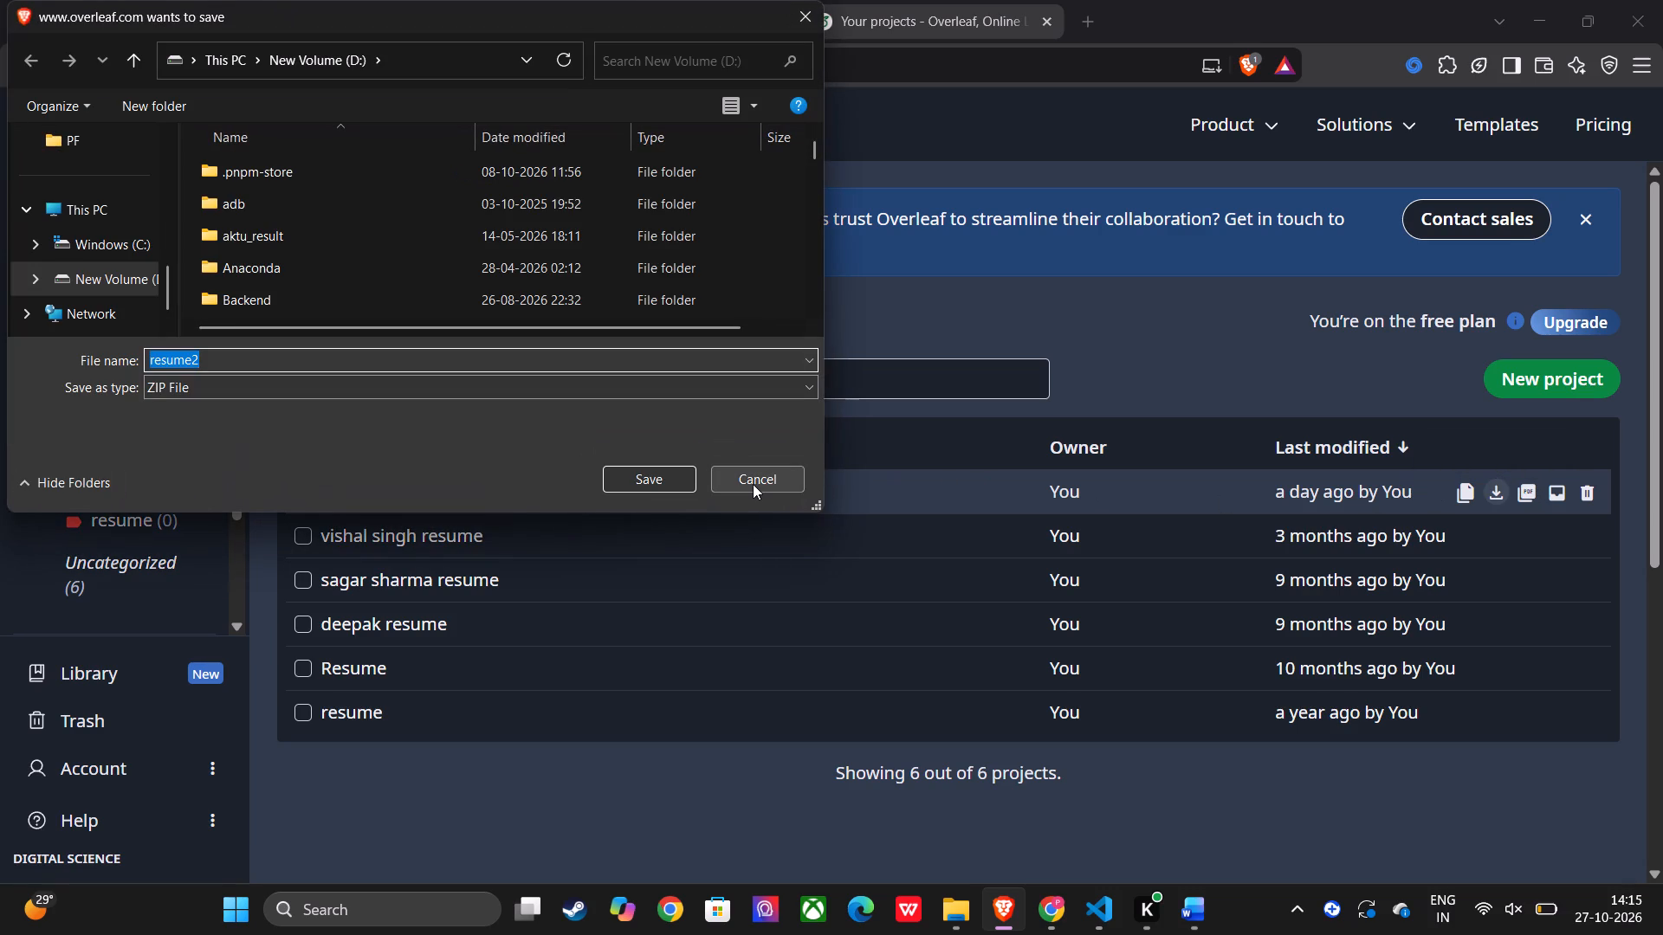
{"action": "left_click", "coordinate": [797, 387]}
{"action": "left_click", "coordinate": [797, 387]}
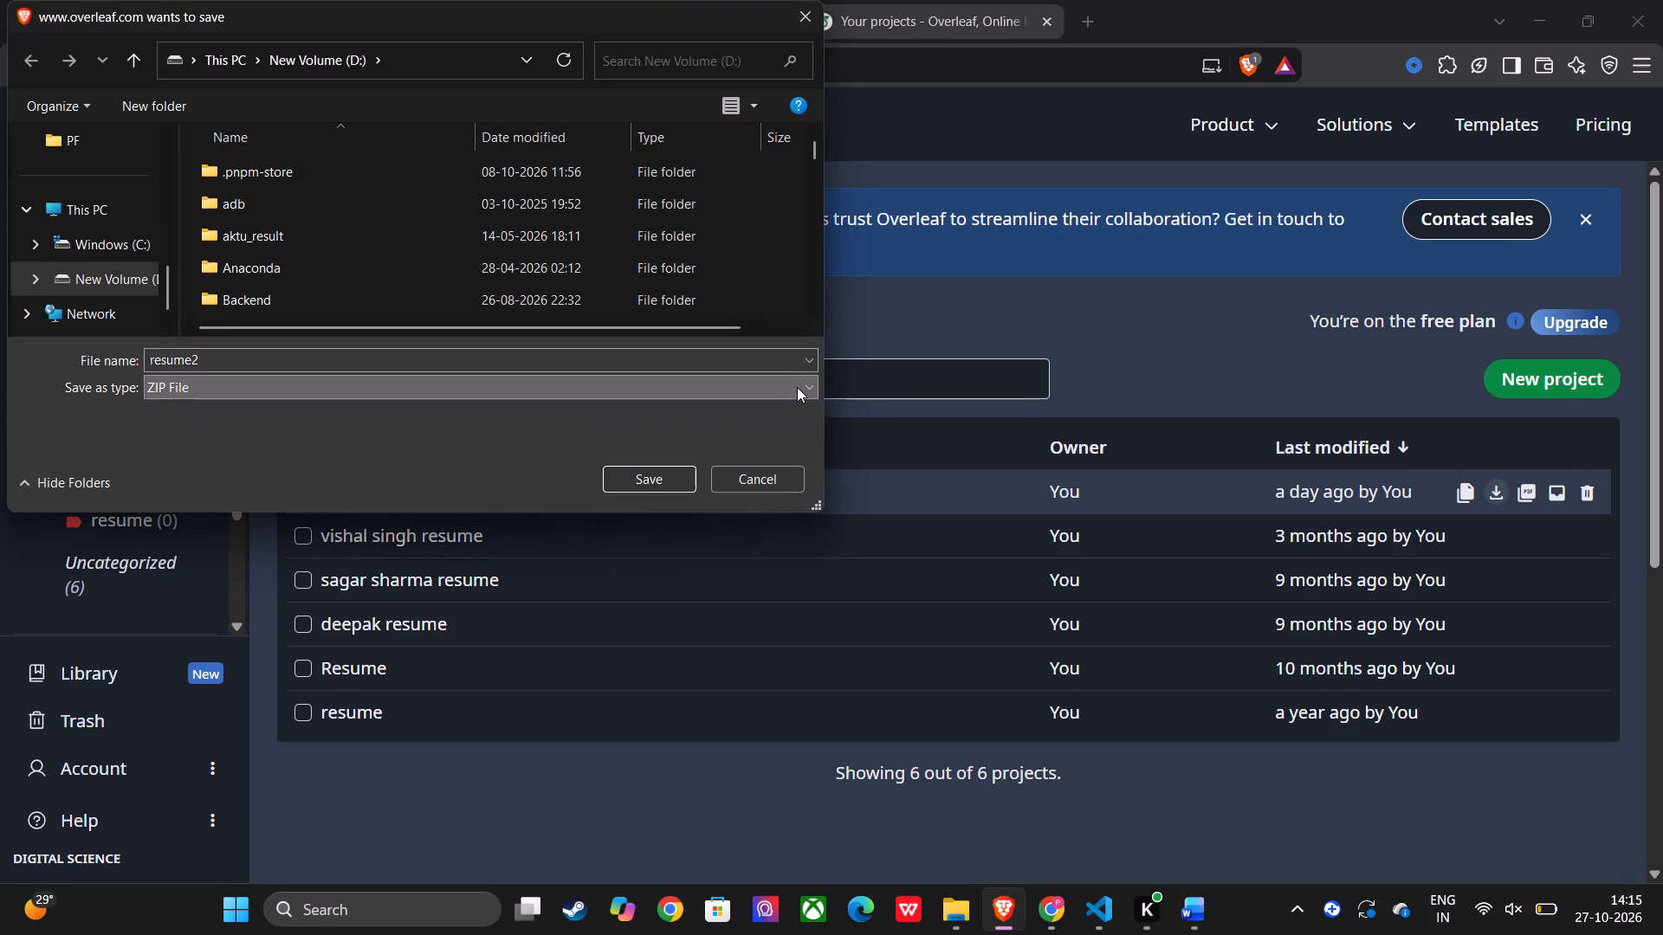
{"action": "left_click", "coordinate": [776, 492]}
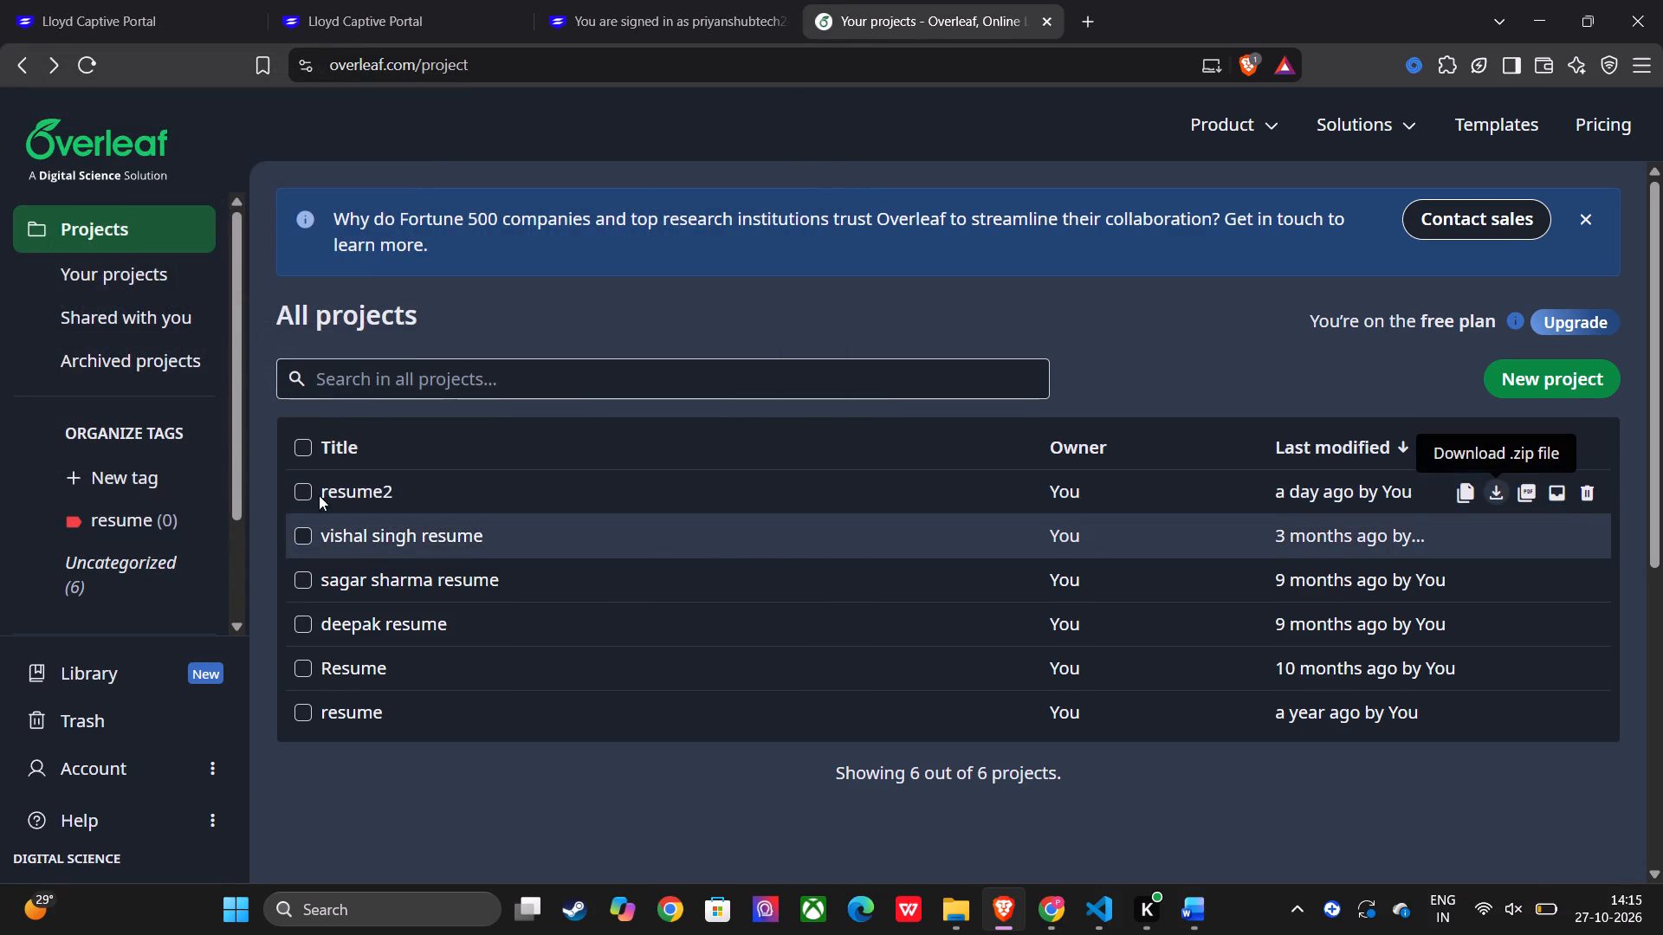
Open the resume2 project from the Overleaf project list.
{"action": "left_click", "coordinate": [301, 486]}
{"action": "right_click", "coordinate": [328, 487]}
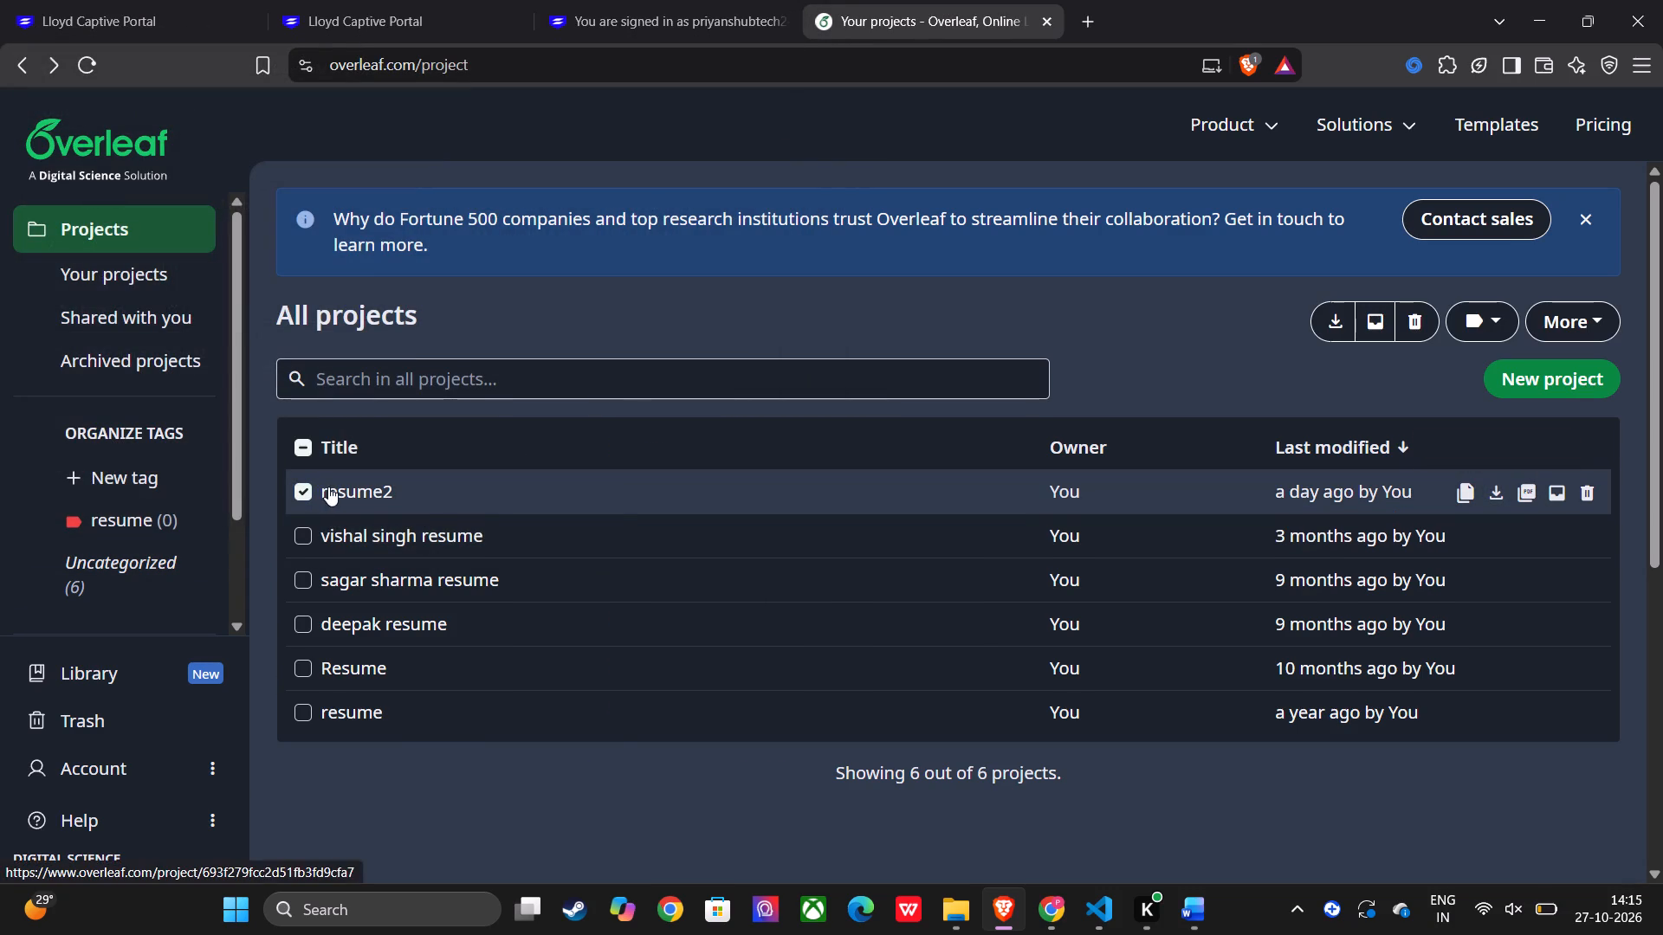
{"action": "left_click", "coordinate": [695, 505]}
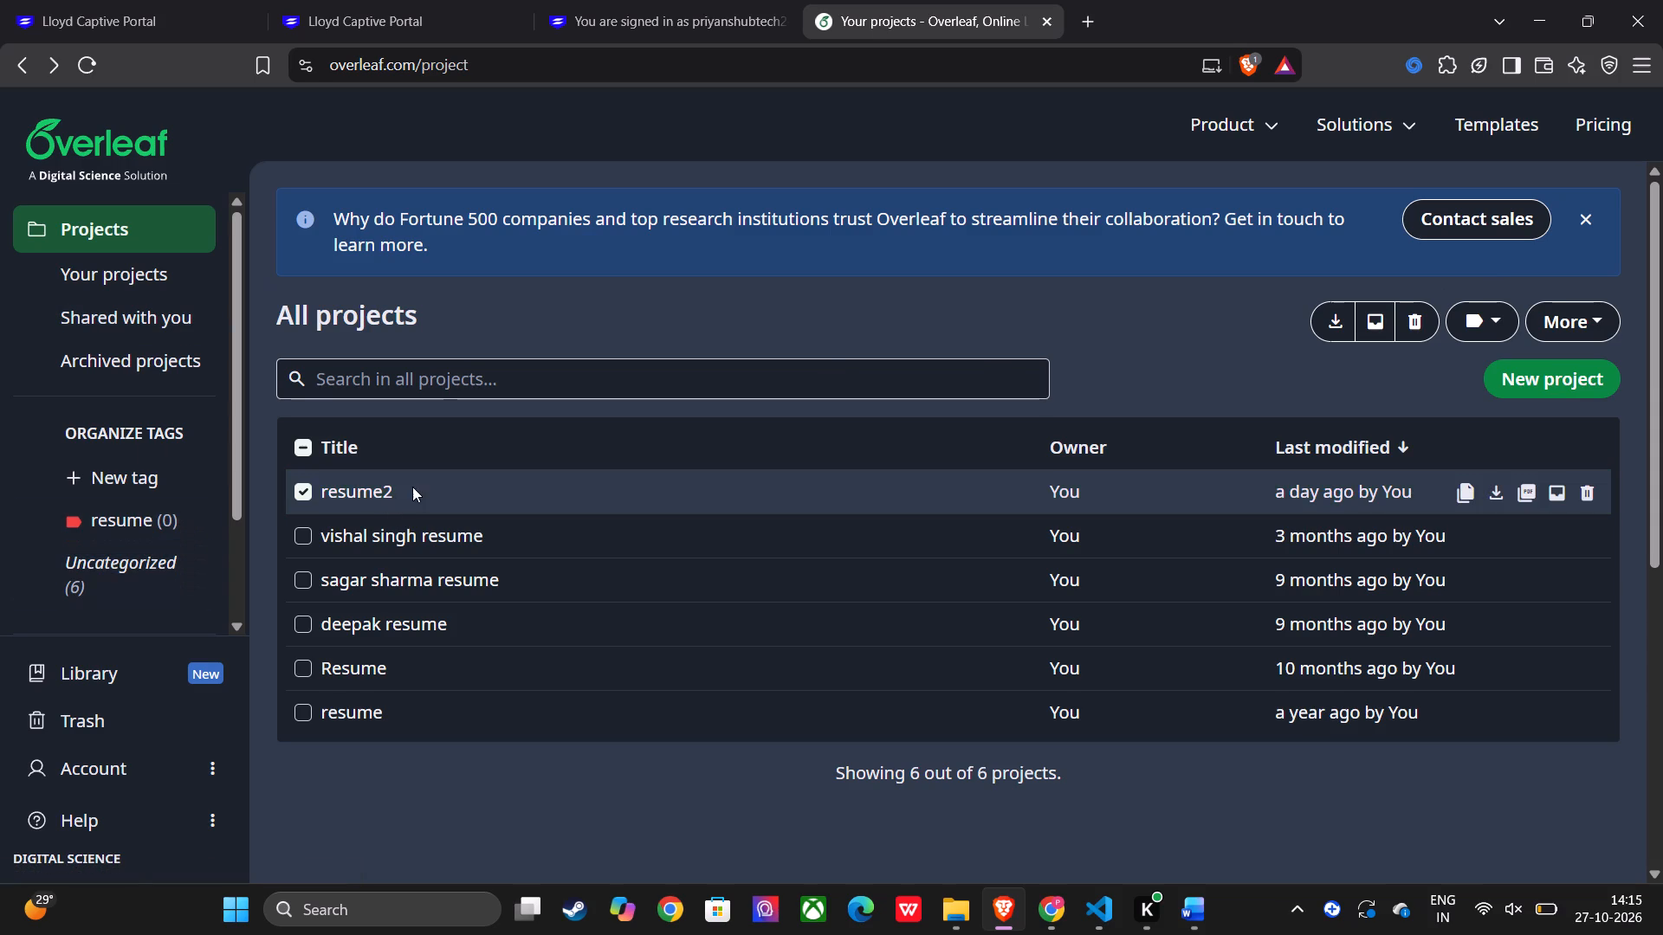
{"action": "left_click", "coordinate": [360, 493]}
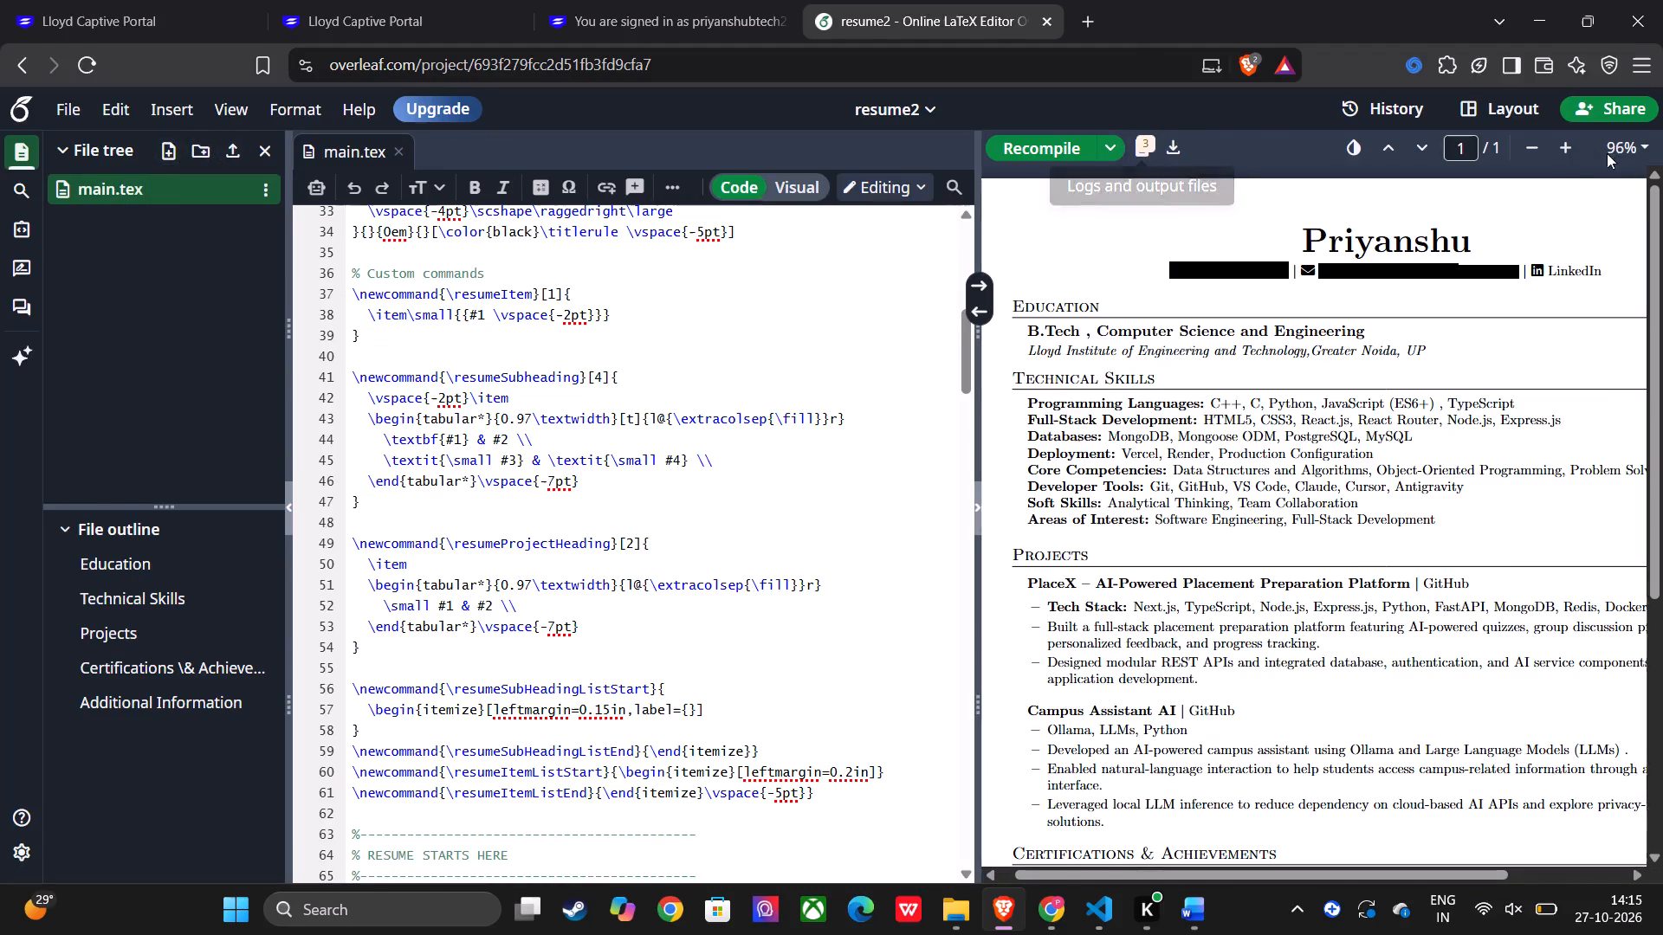
In the heading of main.tex, shorten the \faPhone command to \Phone and recompile the PDF.
{"action": "scroll", "coordinate": [1254, 558], "scroll_direction": "down", "scroll_amount": 1}
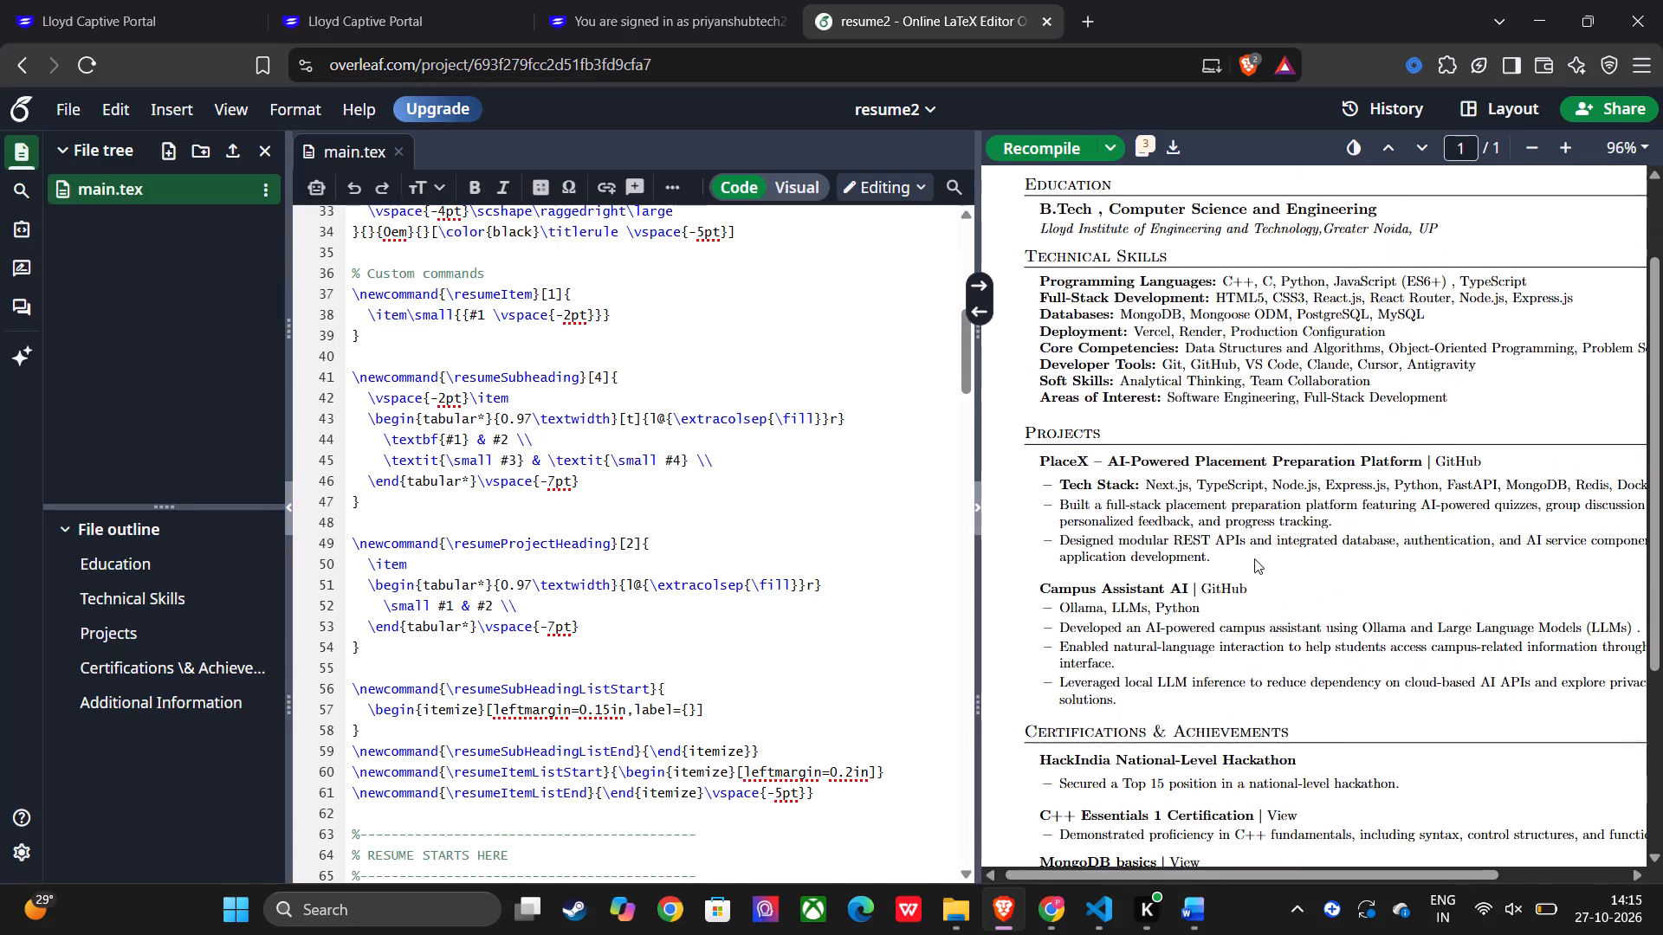
{"action": "scroll", "coordinate": [1254, 558], "scroll_direction": "down", "scroll_amount": 2}
{"action": "scroll", "coordinate": [1254, 558], "scroll_direction": "up", "scroll_amount": 3}
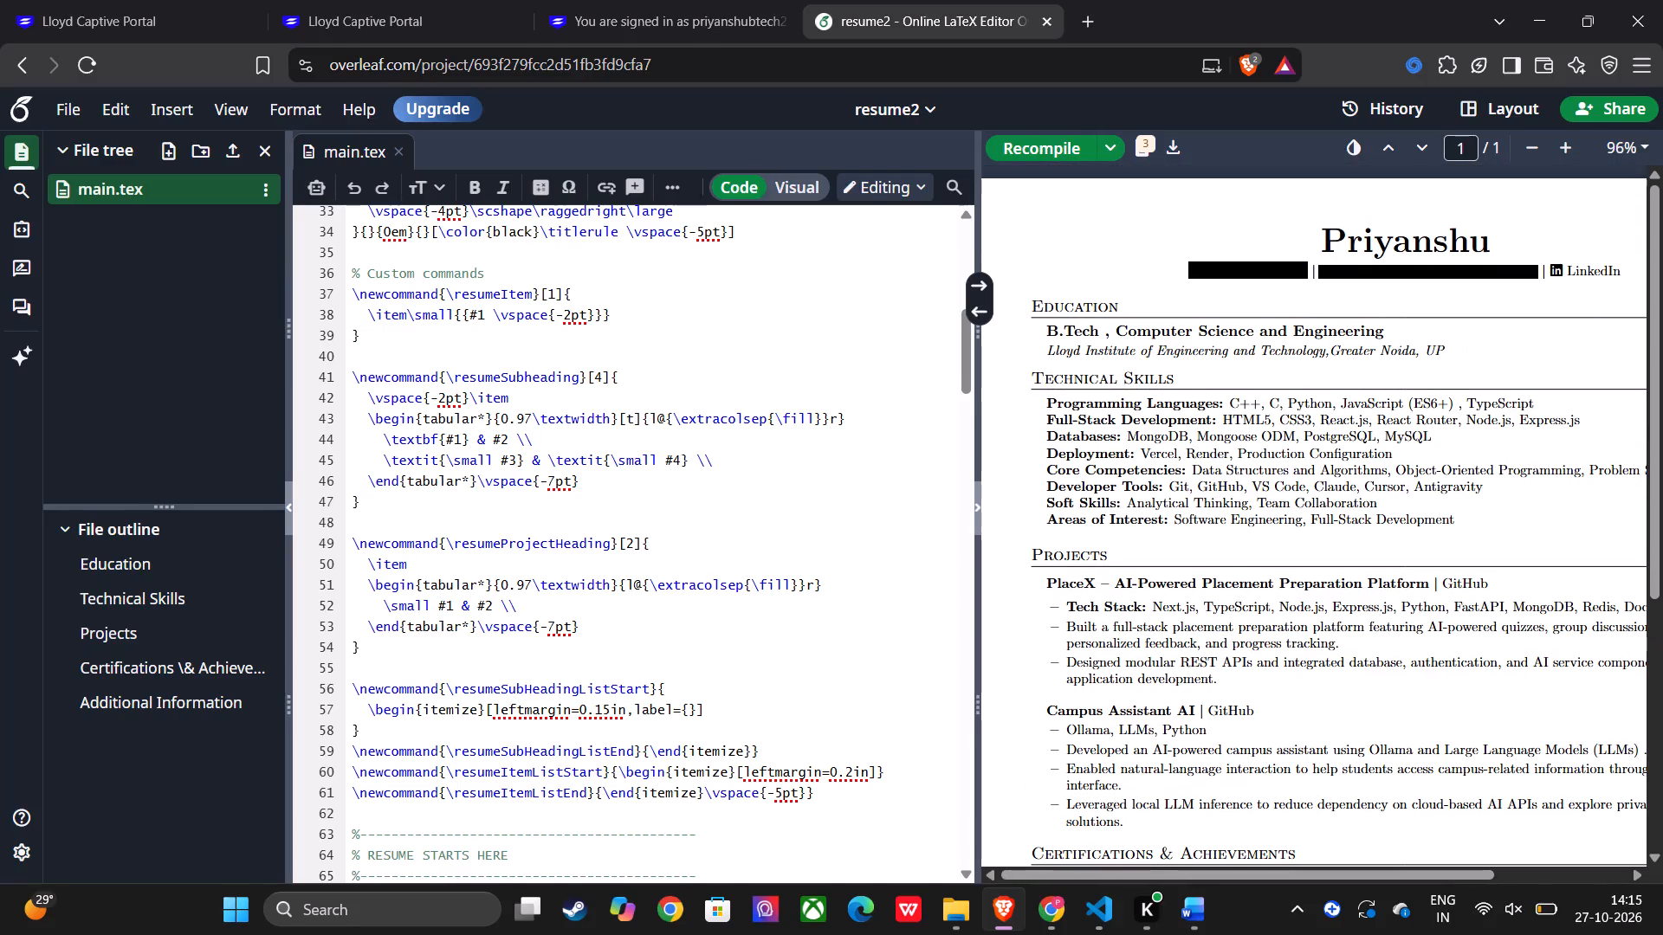
{"action": "scroll", "coordinate": [553, 447], "scroll_direction": "up", "scroll_amount": 6}
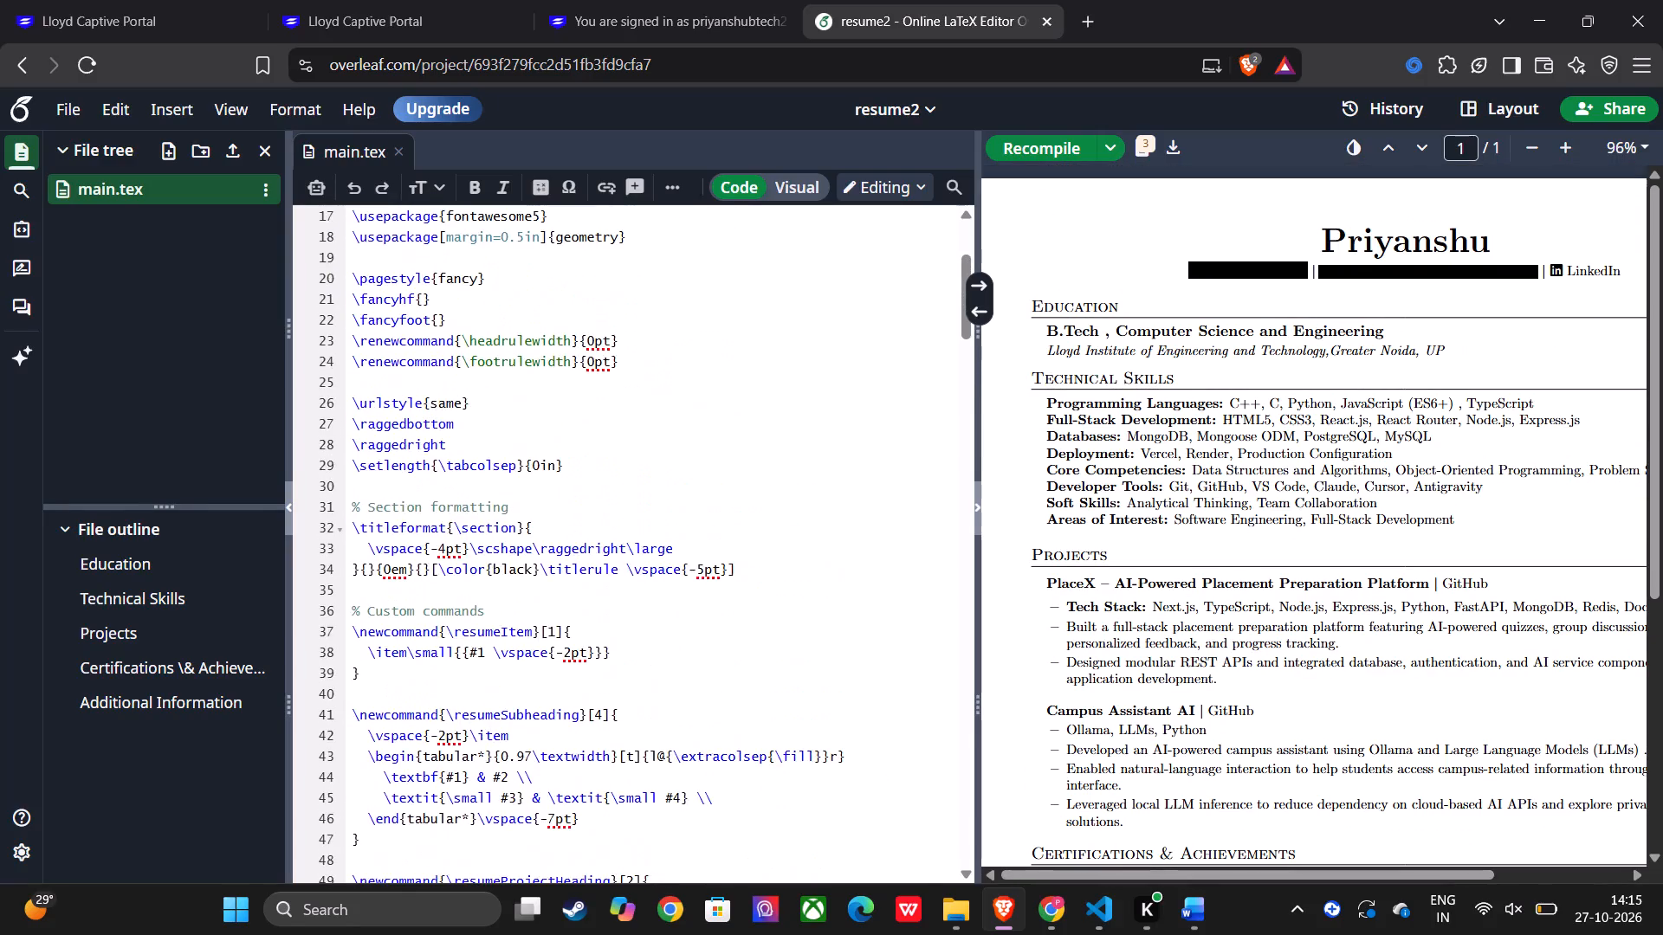
{"action": "scroll", "coordinate": [497, 438], "scroll_direction": "up", "scroll_amount": 2}
{"action": "scroll", "coordinate": [497, 438], "scroll_direction": "down", "scroll_amount": 2}
{"action": "scroll", "coordinate": [522, 582], "scroll_direction": "down", "scroll_amount": 1}
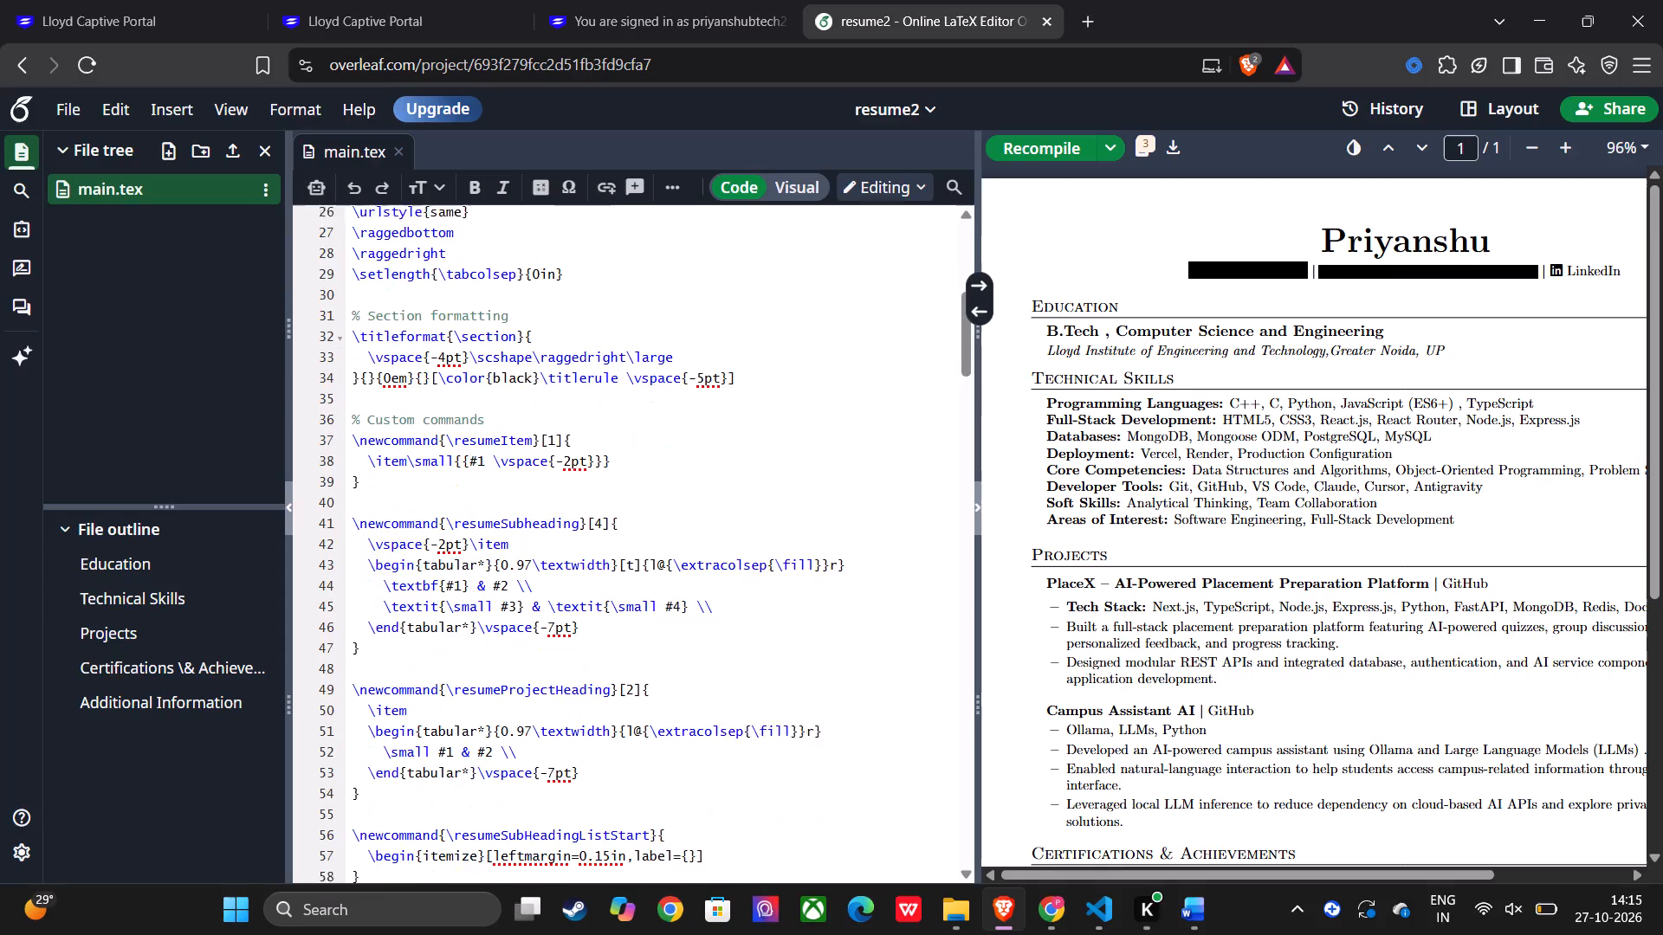
{"action": "scroll", "coordinate": [522, 582], "scroll_direction": "down", "scroll_amount": 5}
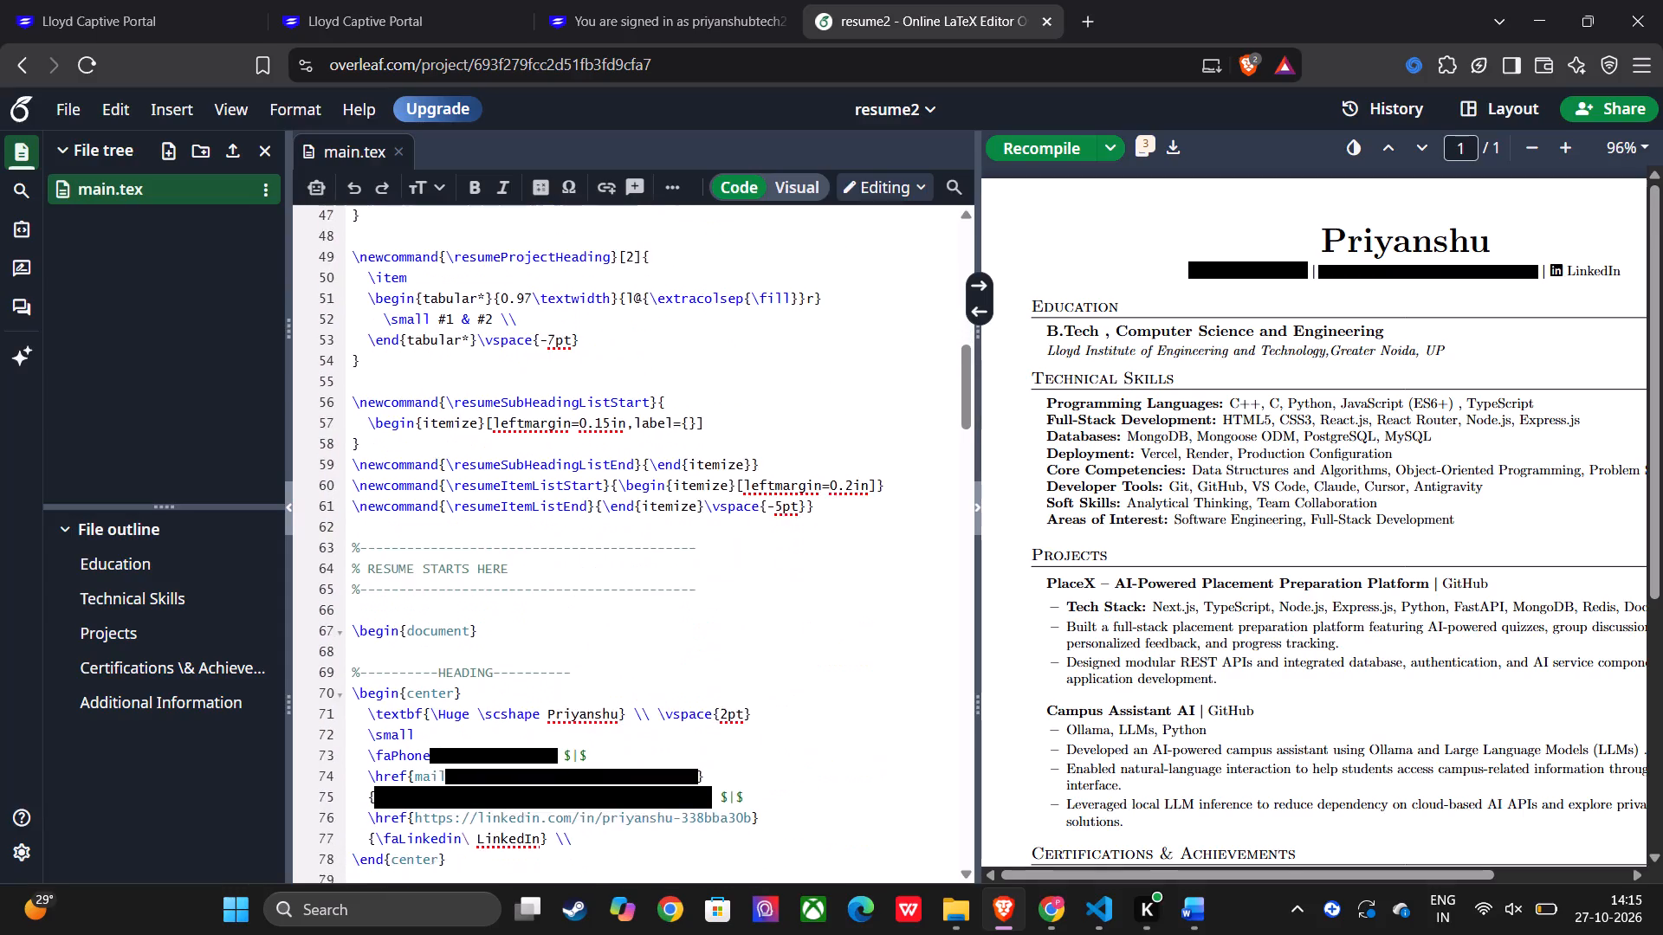
{"action": "scroll", "coordinate": [522, 582], "scroll_direction": "down", "scroll_amount": 3}
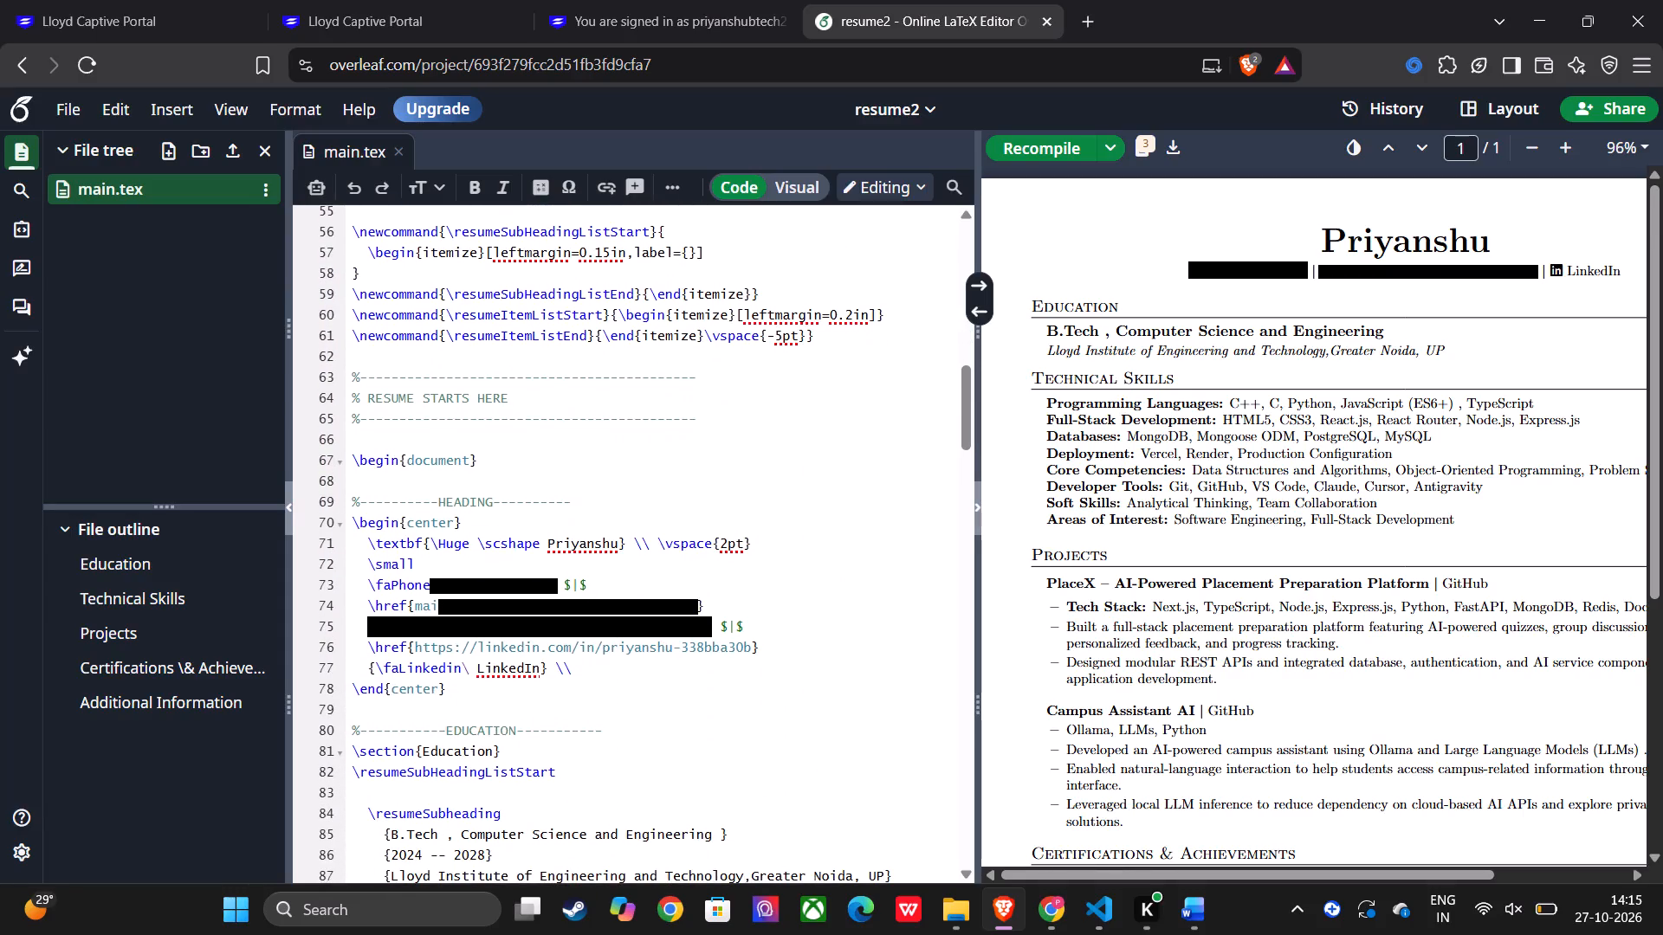
{"action": "left_click", "coordinate": [429, 587]}
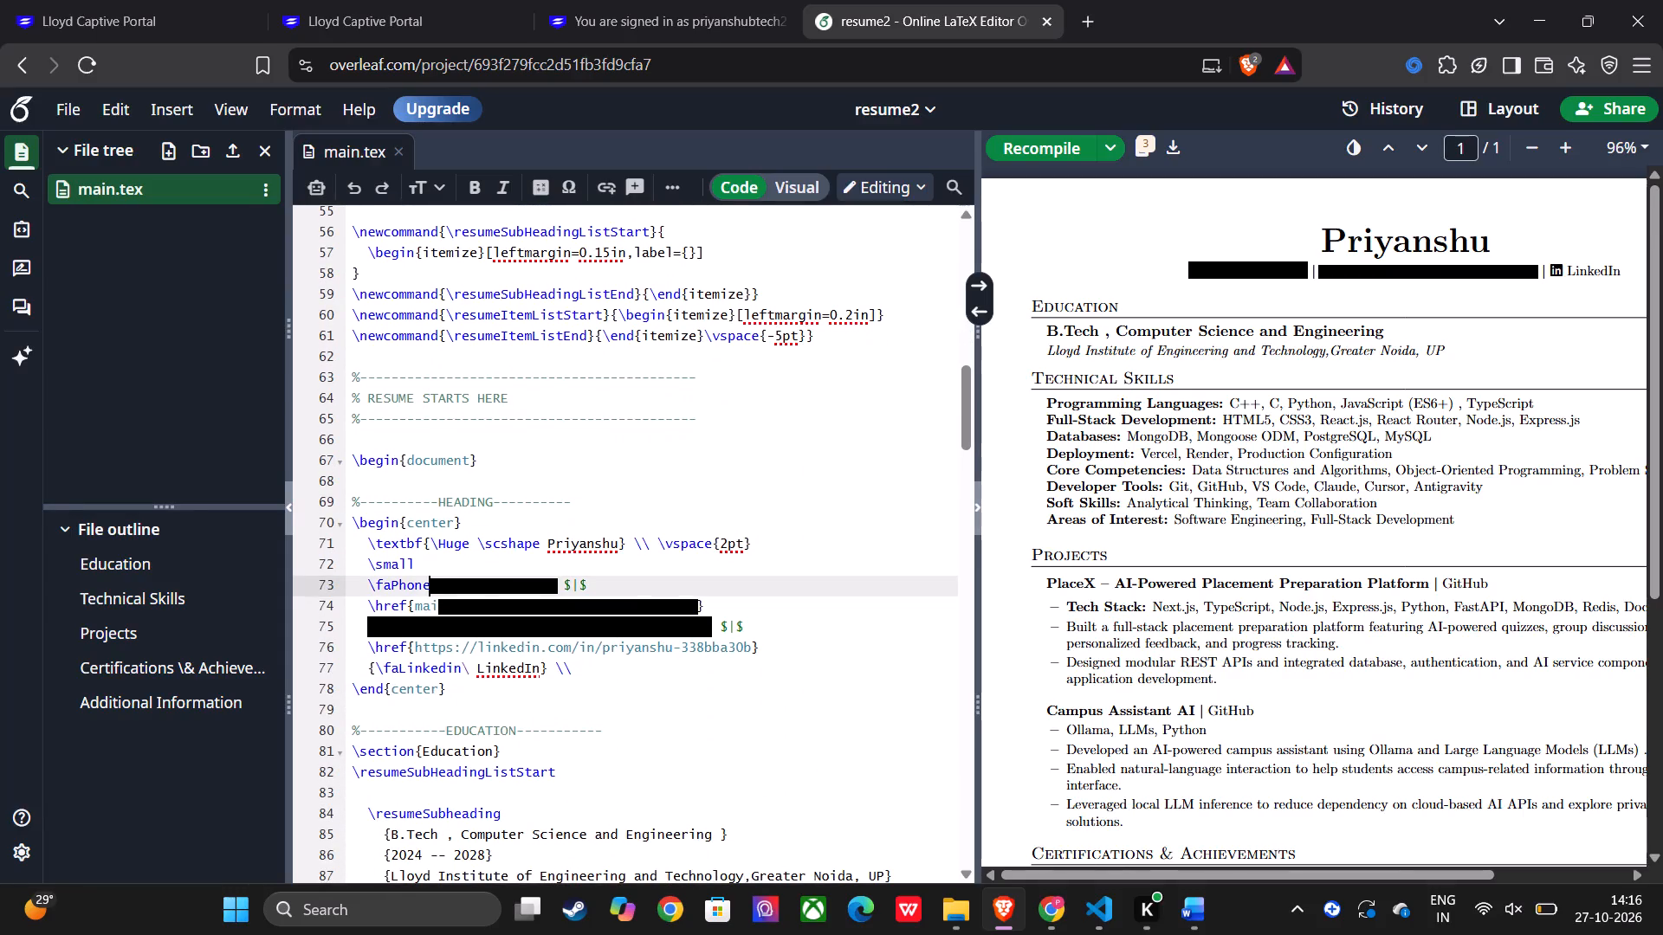
{"action": "left_click", "coordinate": [394, 587]}
{"action": "key", "text": "BackSpace"}
{"action": "key", "text": "BackSpace"}
{"action": "left_click", "coordinate": [1032, 139]}
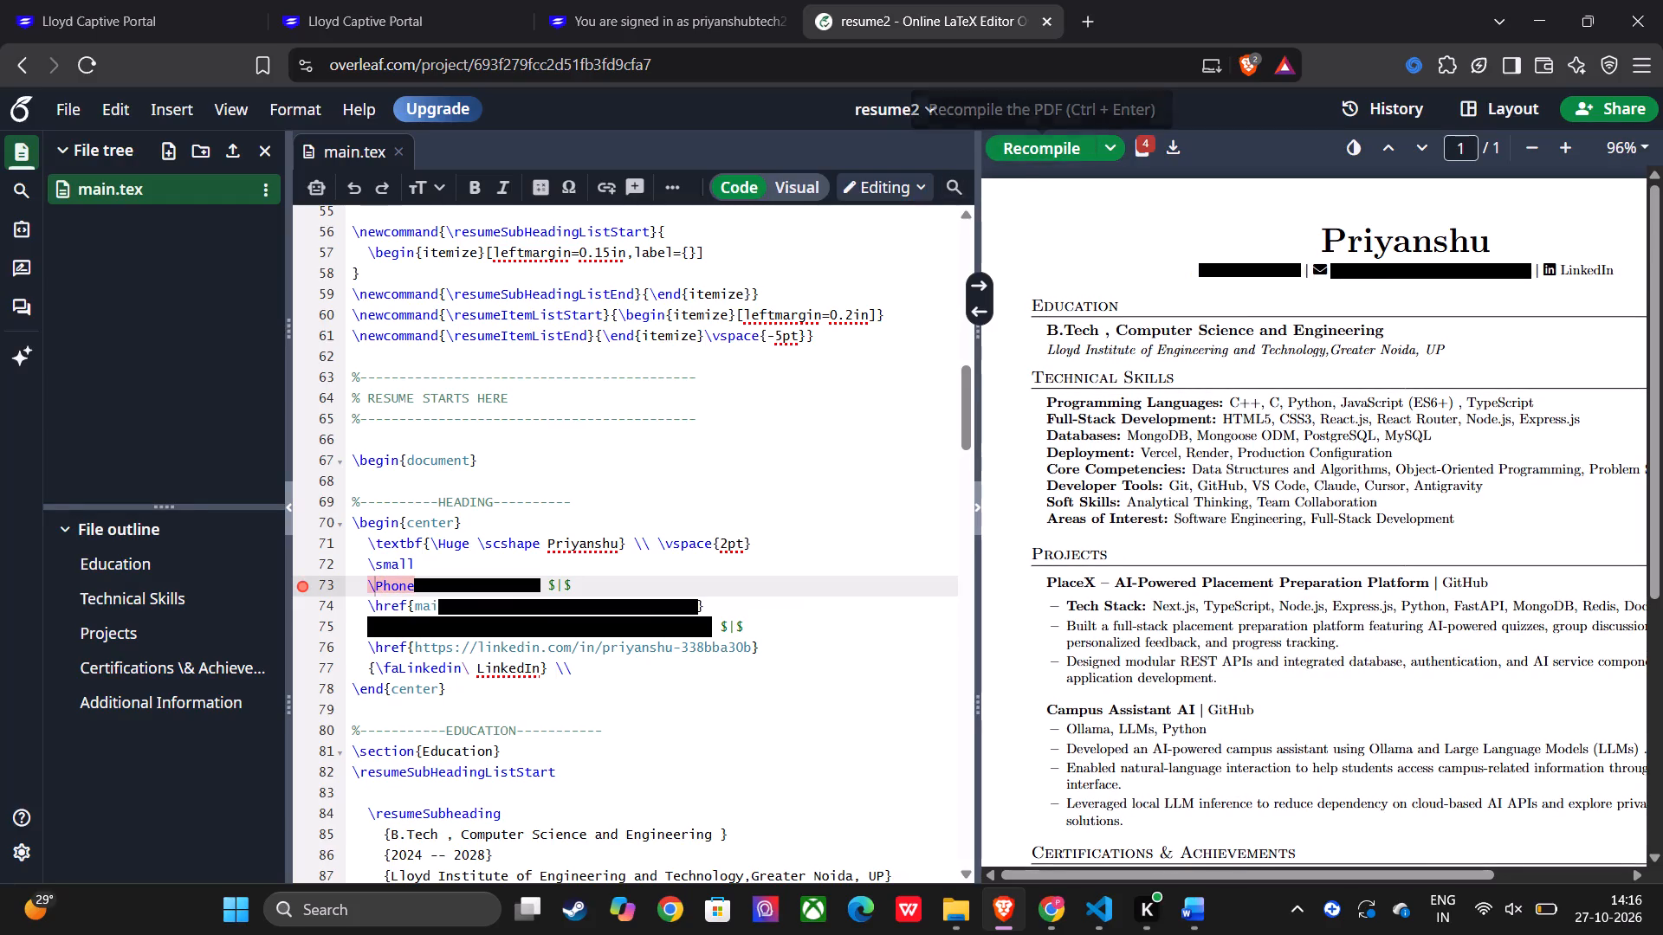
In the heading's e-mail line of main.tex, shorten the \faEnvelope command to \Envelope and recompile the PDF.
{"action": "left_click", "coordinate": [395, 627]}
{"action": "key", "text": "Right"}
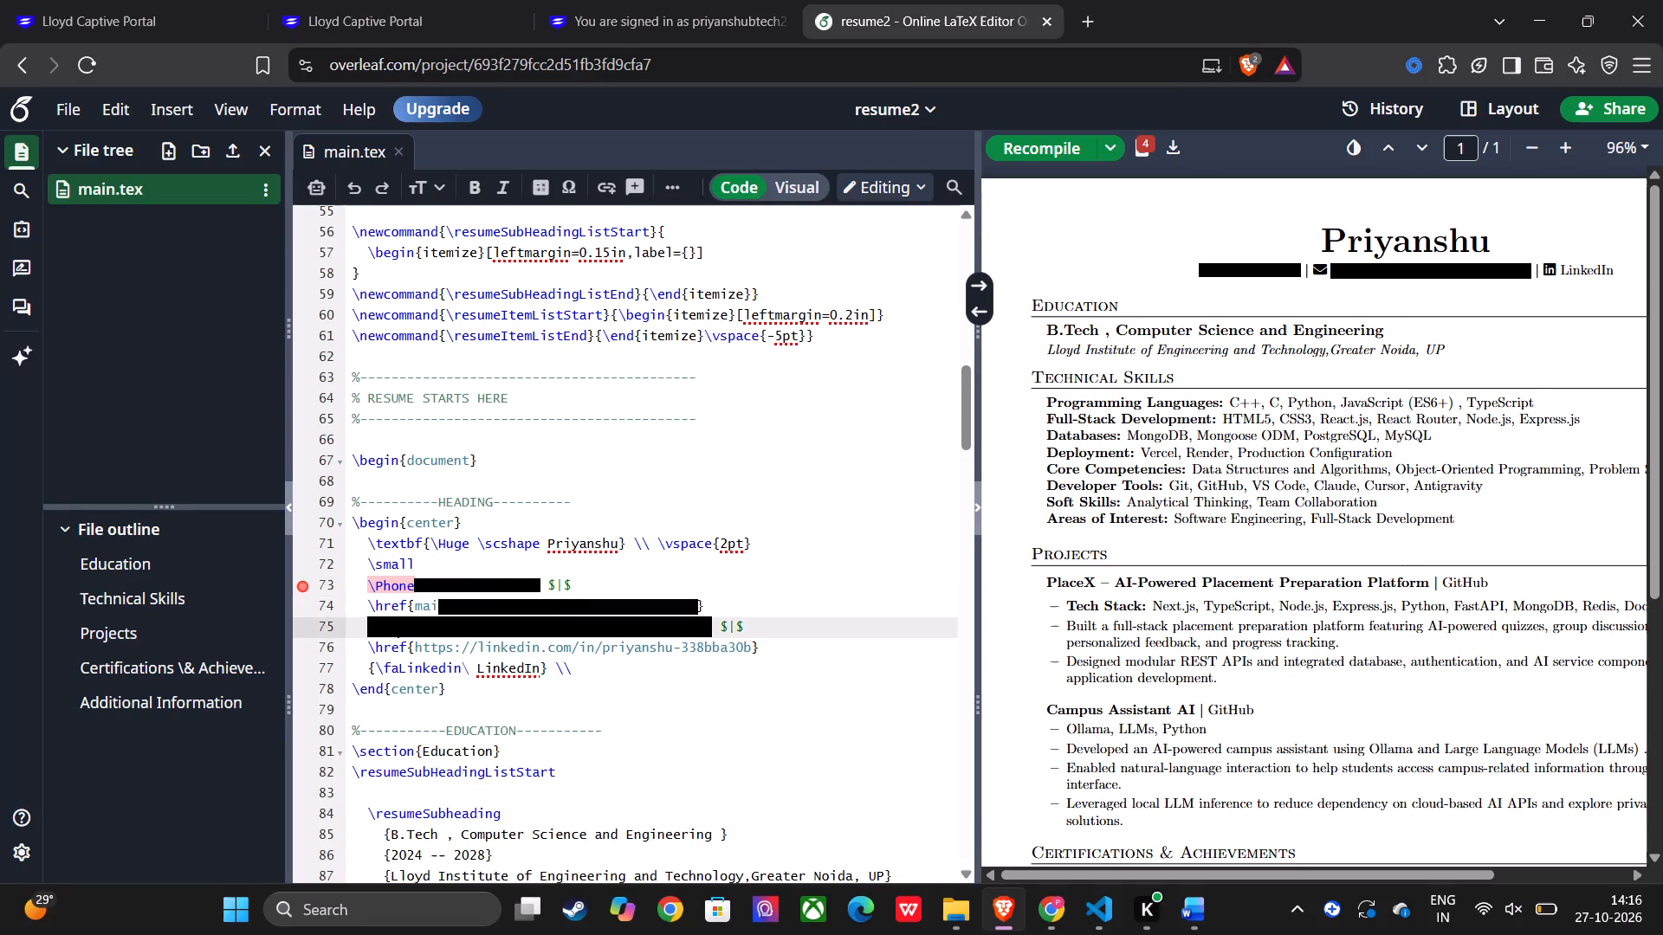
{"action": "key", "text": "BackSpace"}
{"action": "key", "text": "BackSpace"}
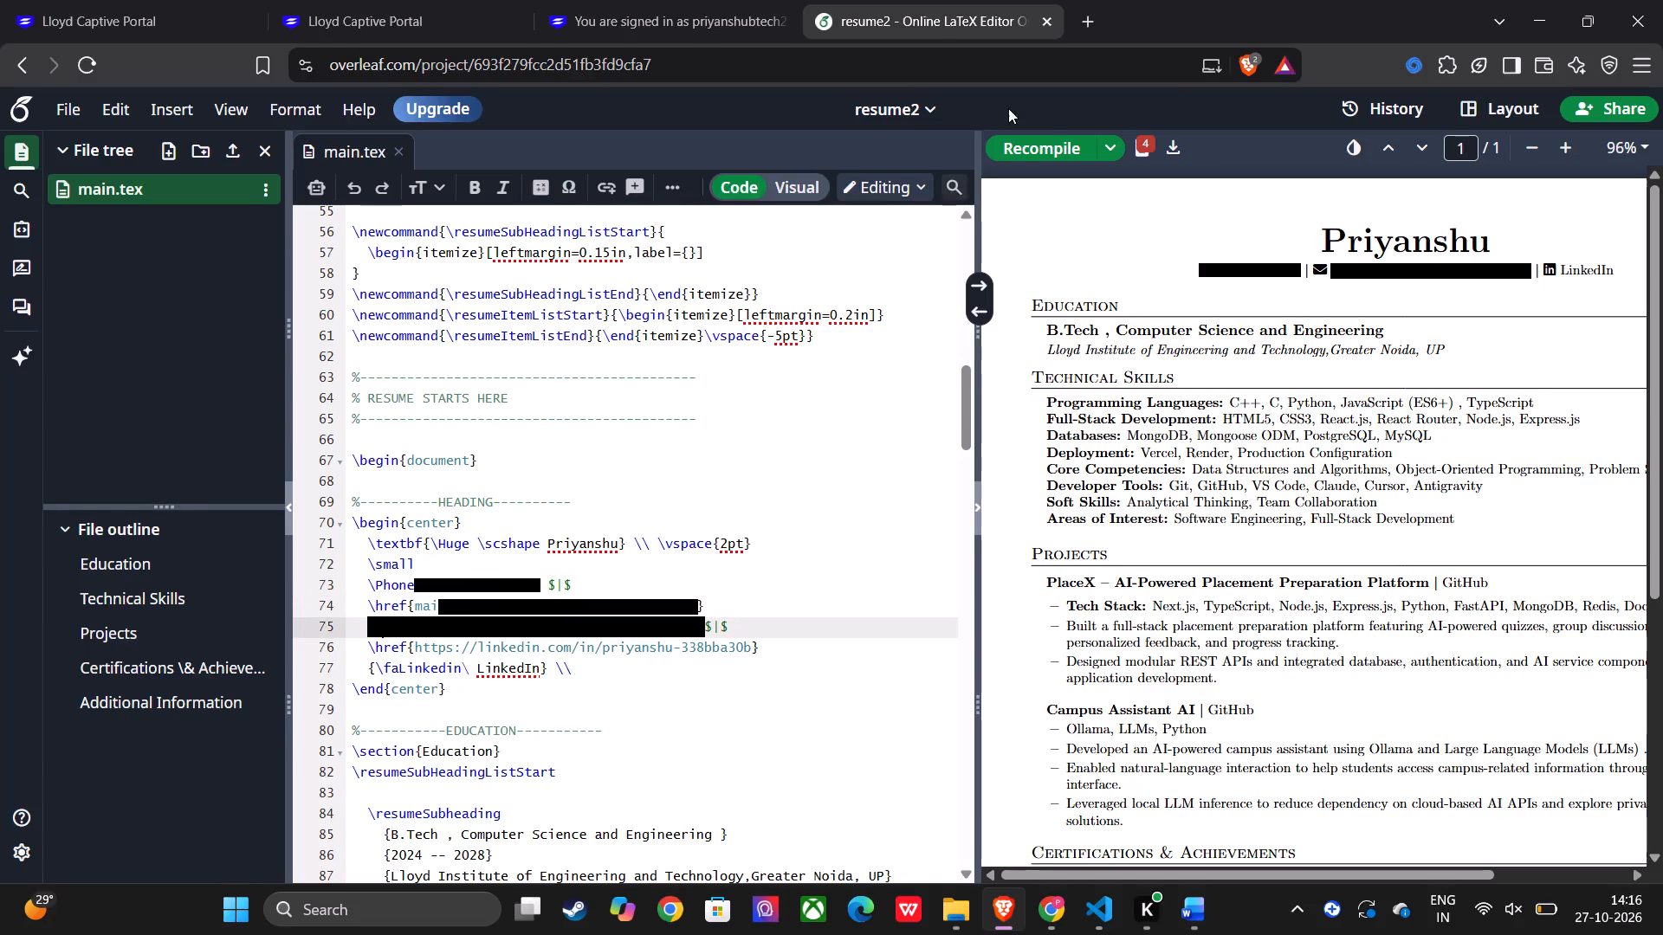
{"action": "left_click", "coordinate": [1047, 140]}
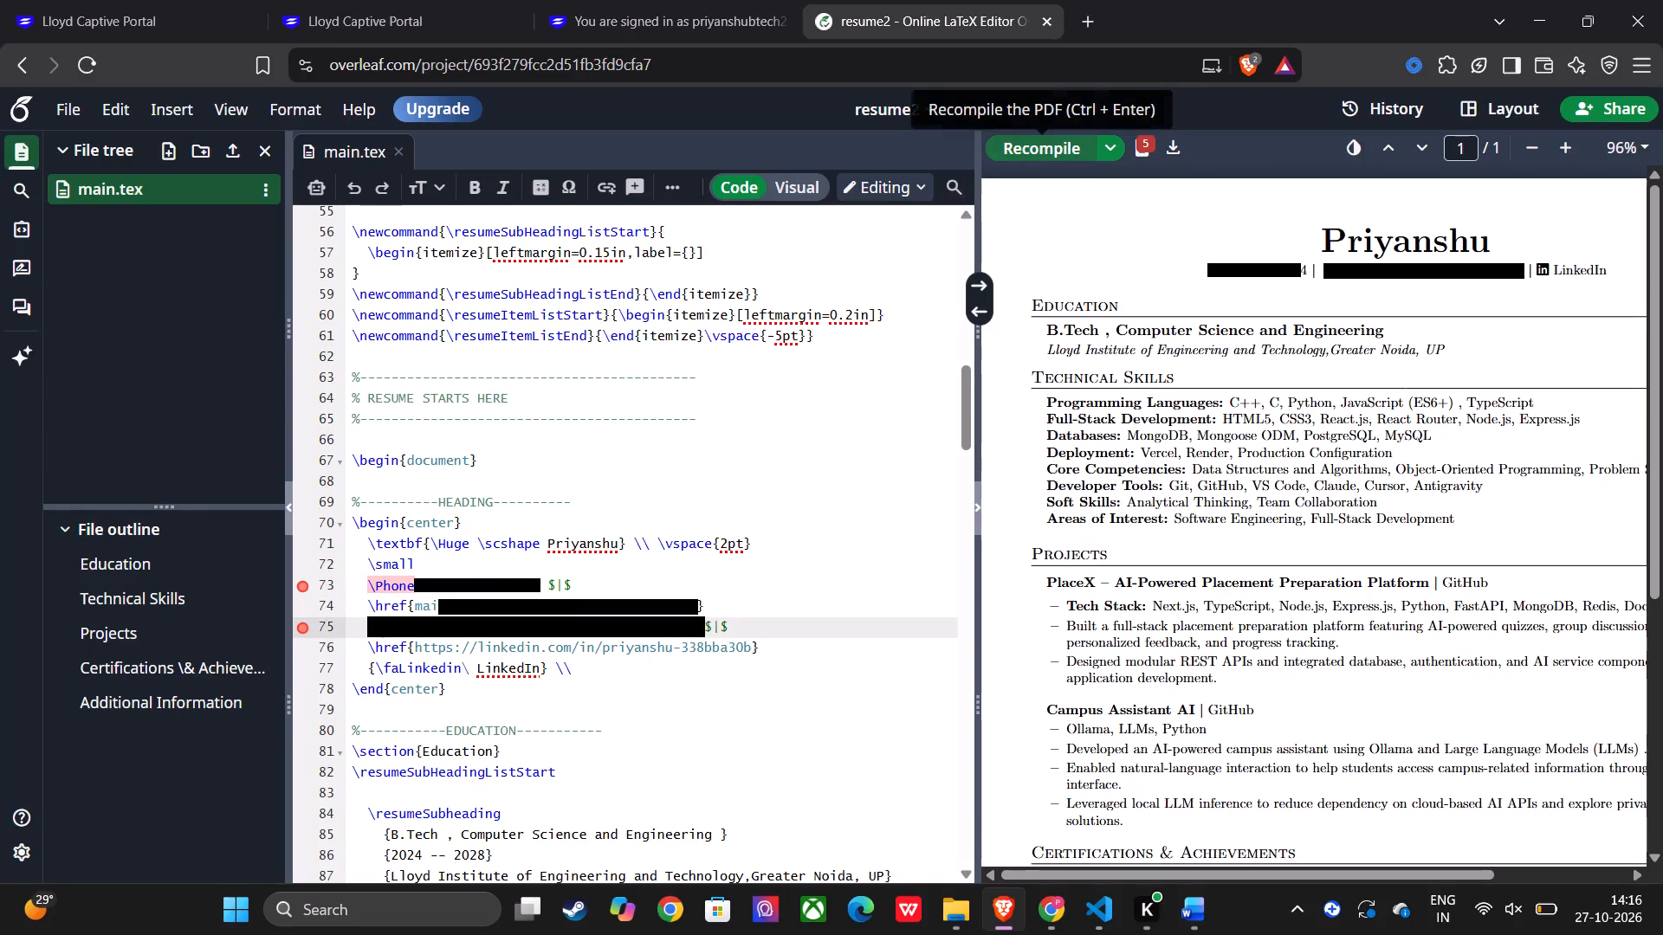
Request a suggested fix for the error on line 75 of main.tex and review it with the compile logs.
{"action": "left_click", "coordinate": [431, 621]}
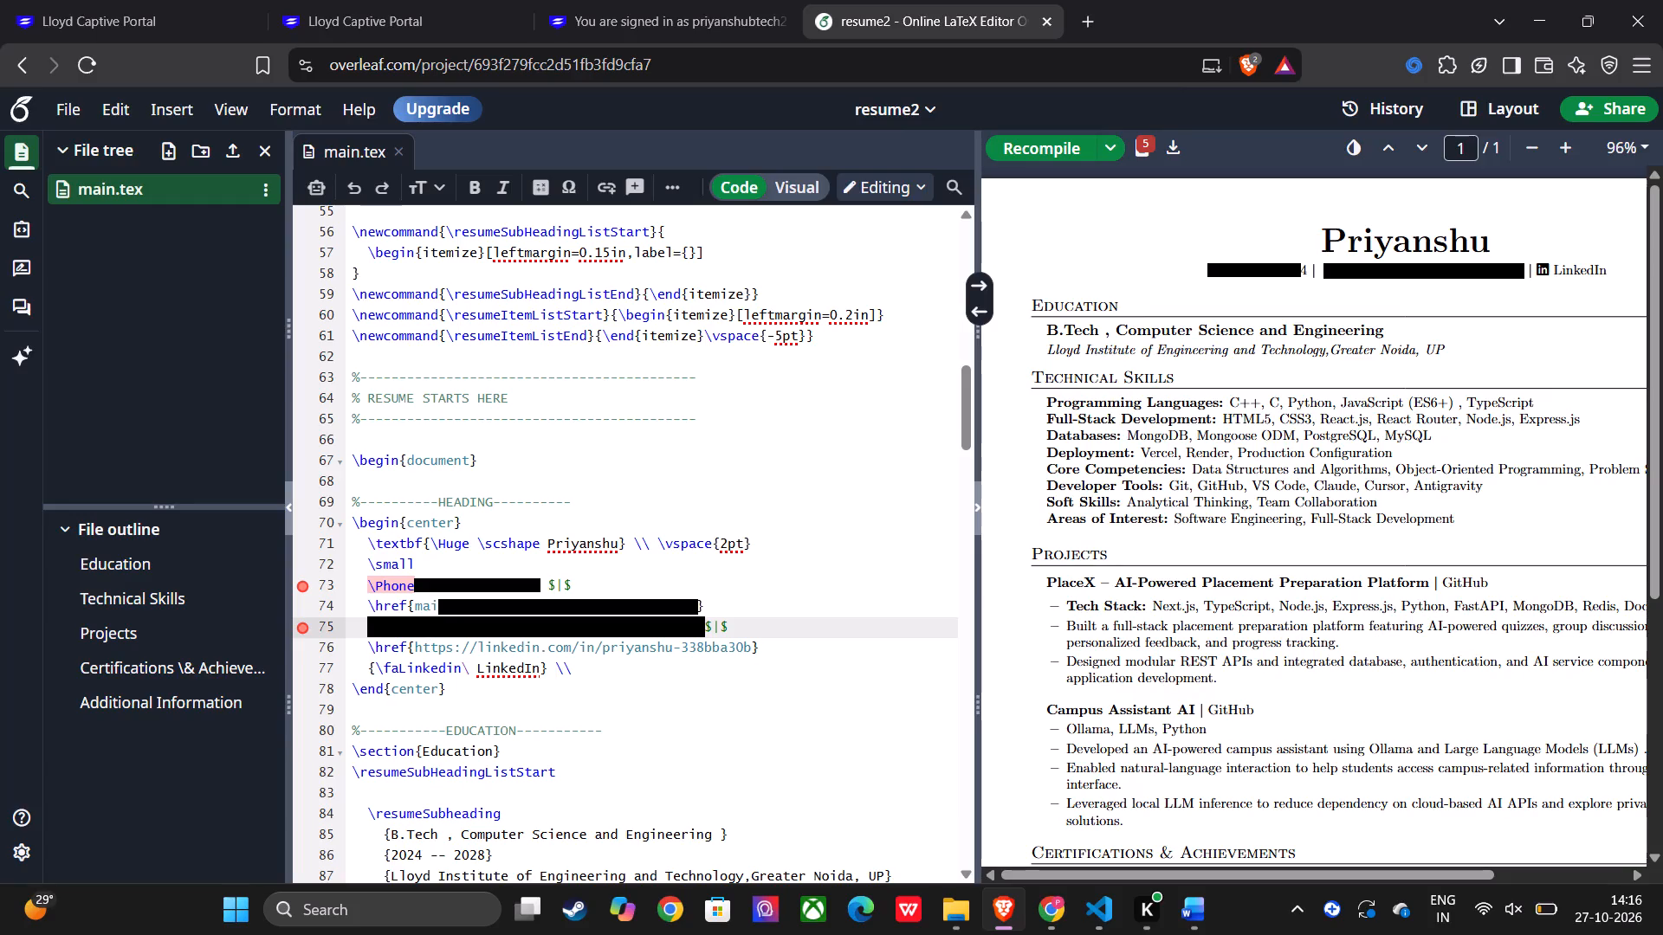
{"action": "right_click", "coordinate": [424, 626]}
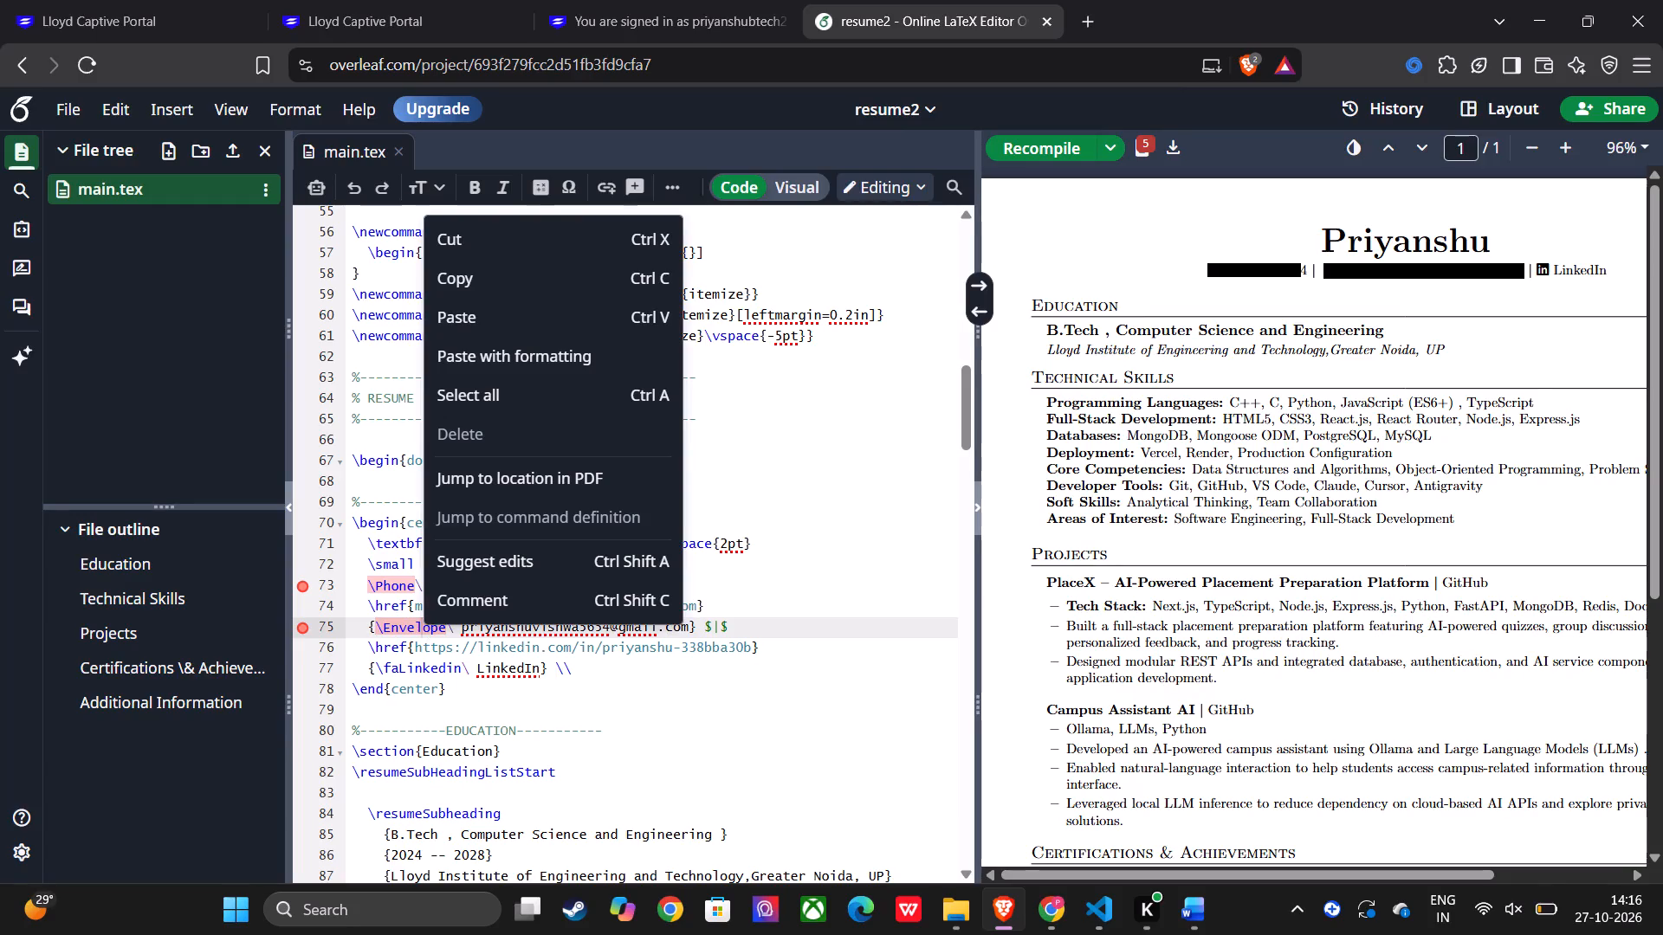
{"action": "left_click", "coordinate": [302, 629]}
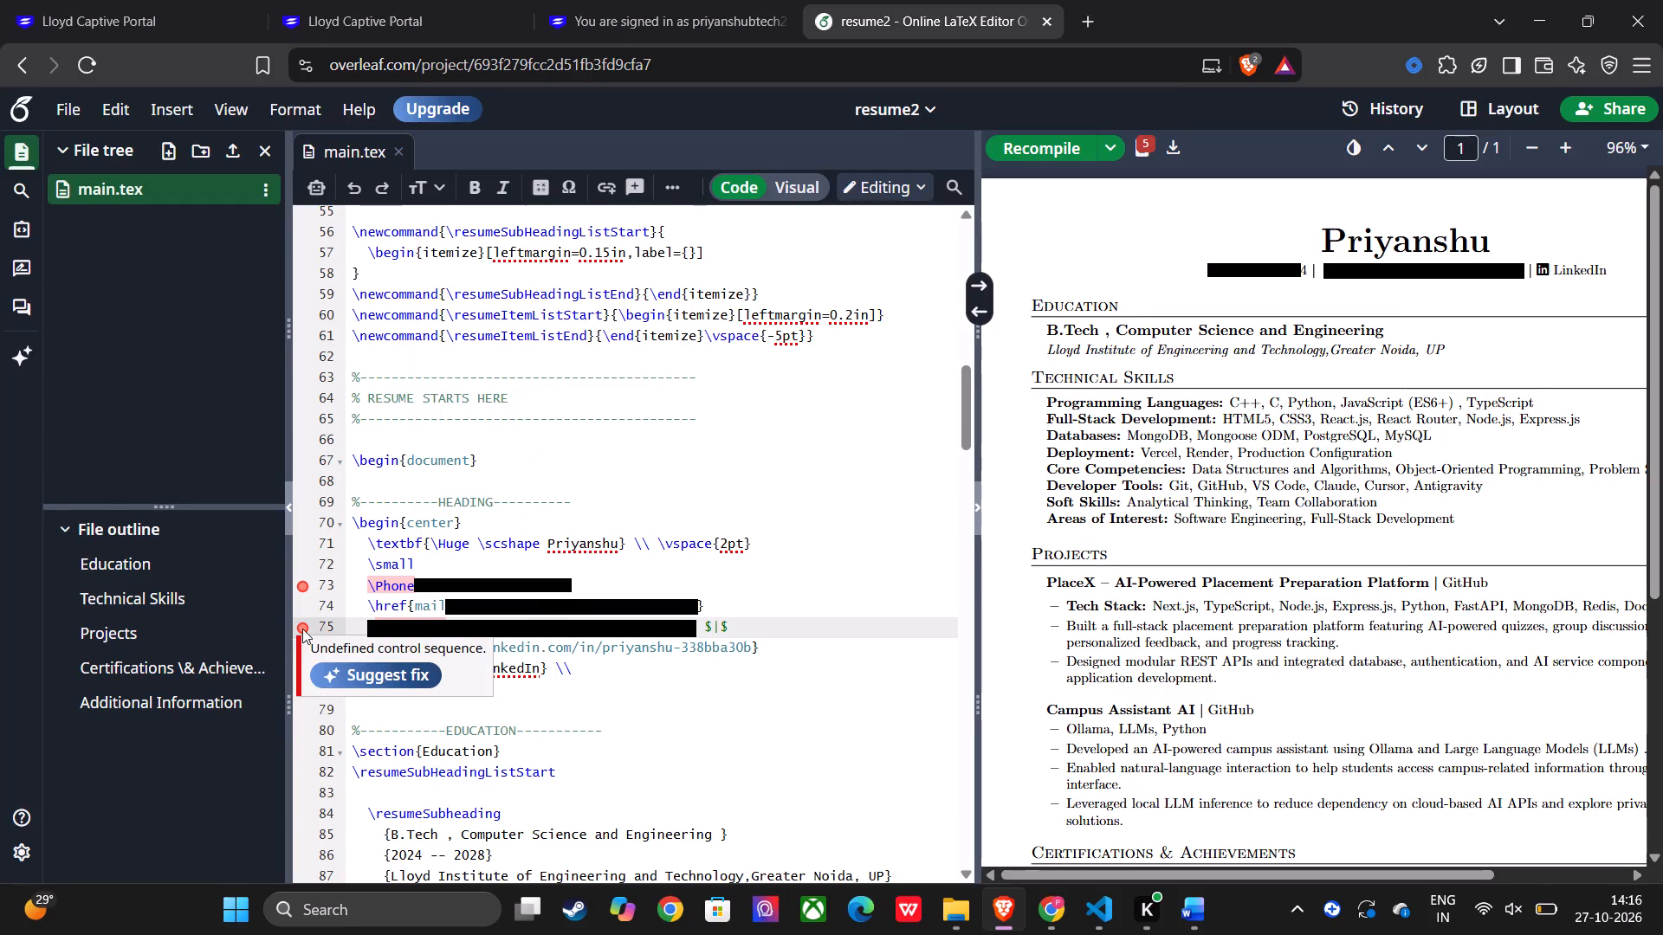
{"action": "left_click", "coordinate": [351, 682]}
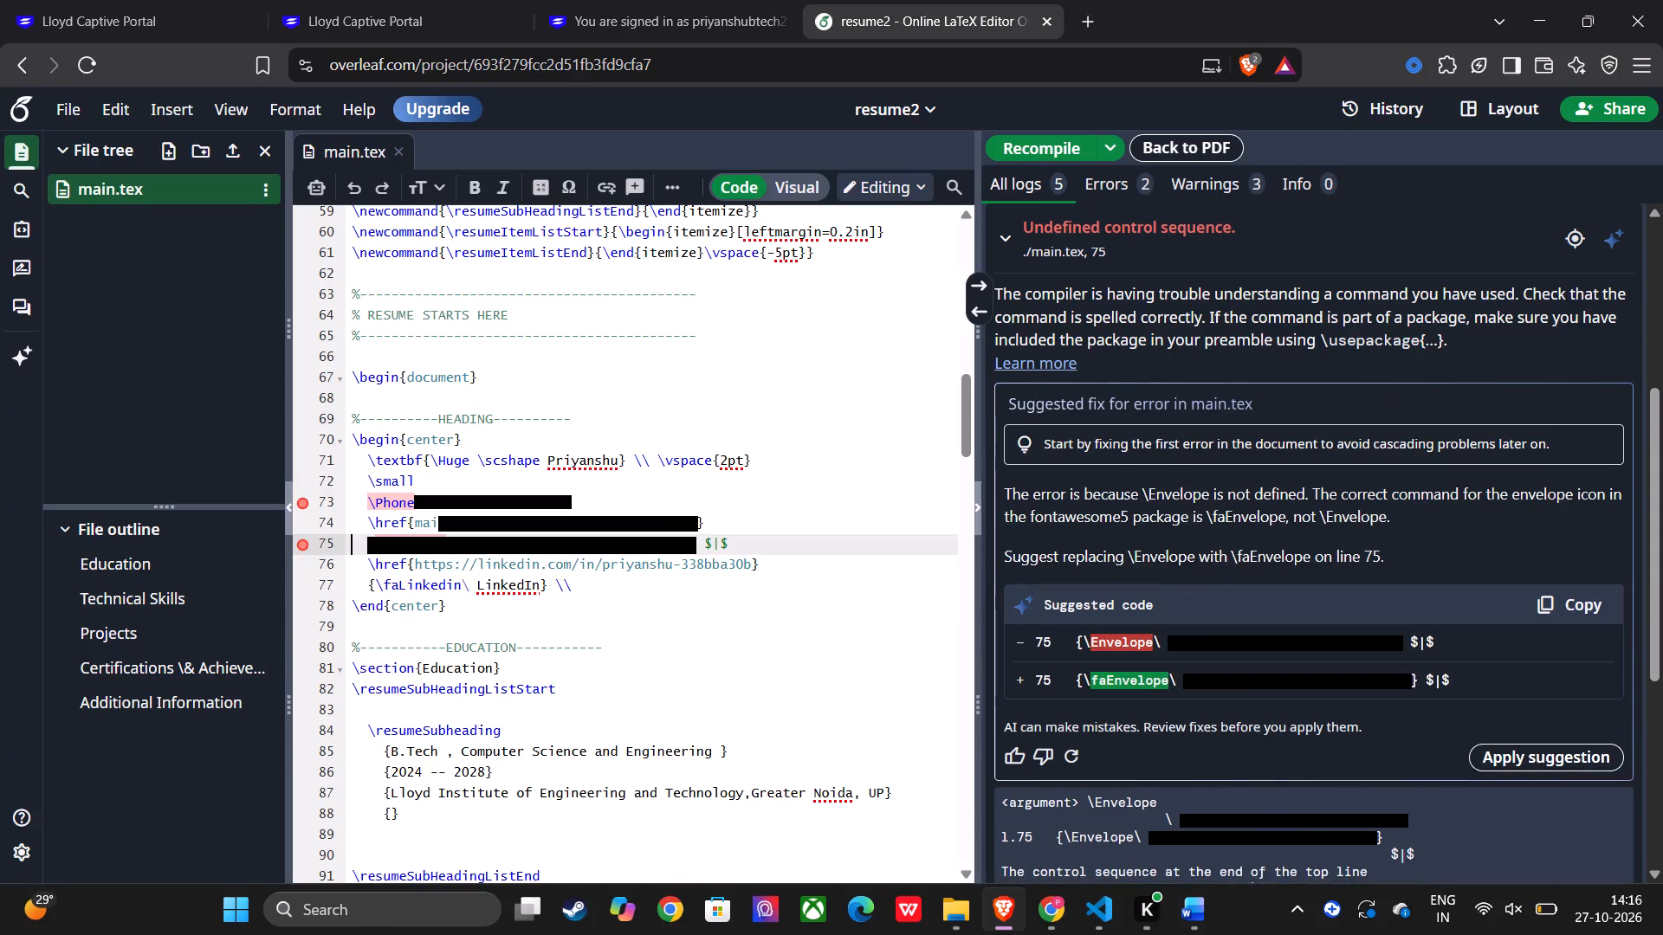
{"action": "scroll", "coordinate": [1233, 584], "scroll_direction": "down", "scroll_amount": 2}
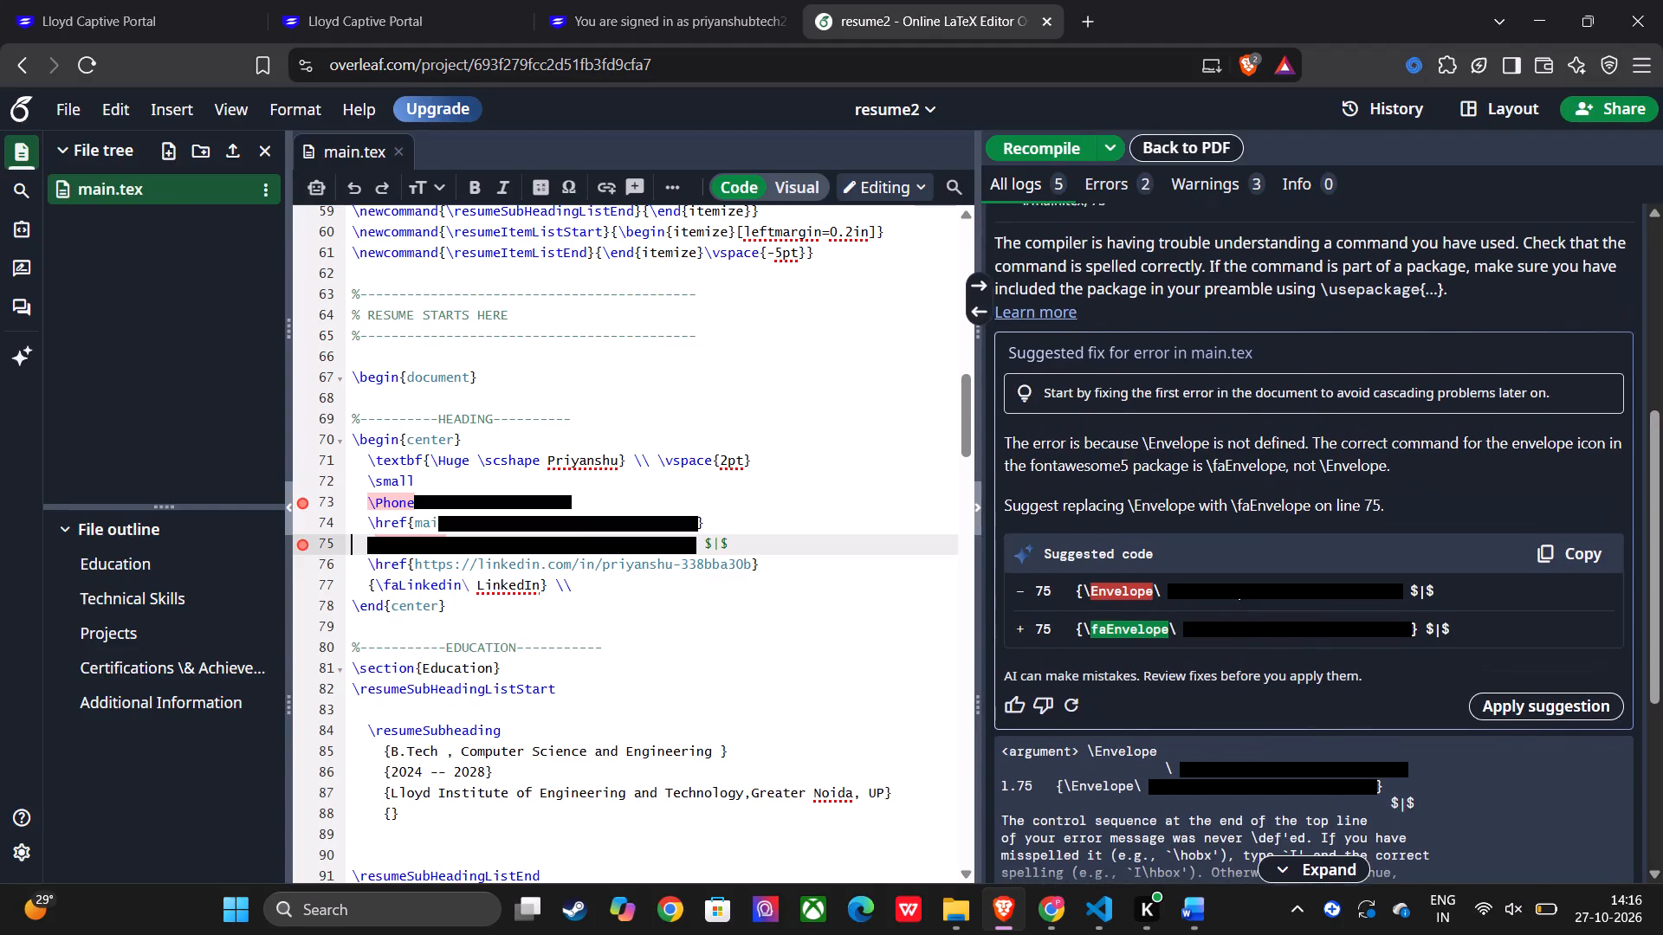
{"action": "scroll", "coordinate": [1233, 584], "scroll_direction": "down", "scroll_amount": 1}
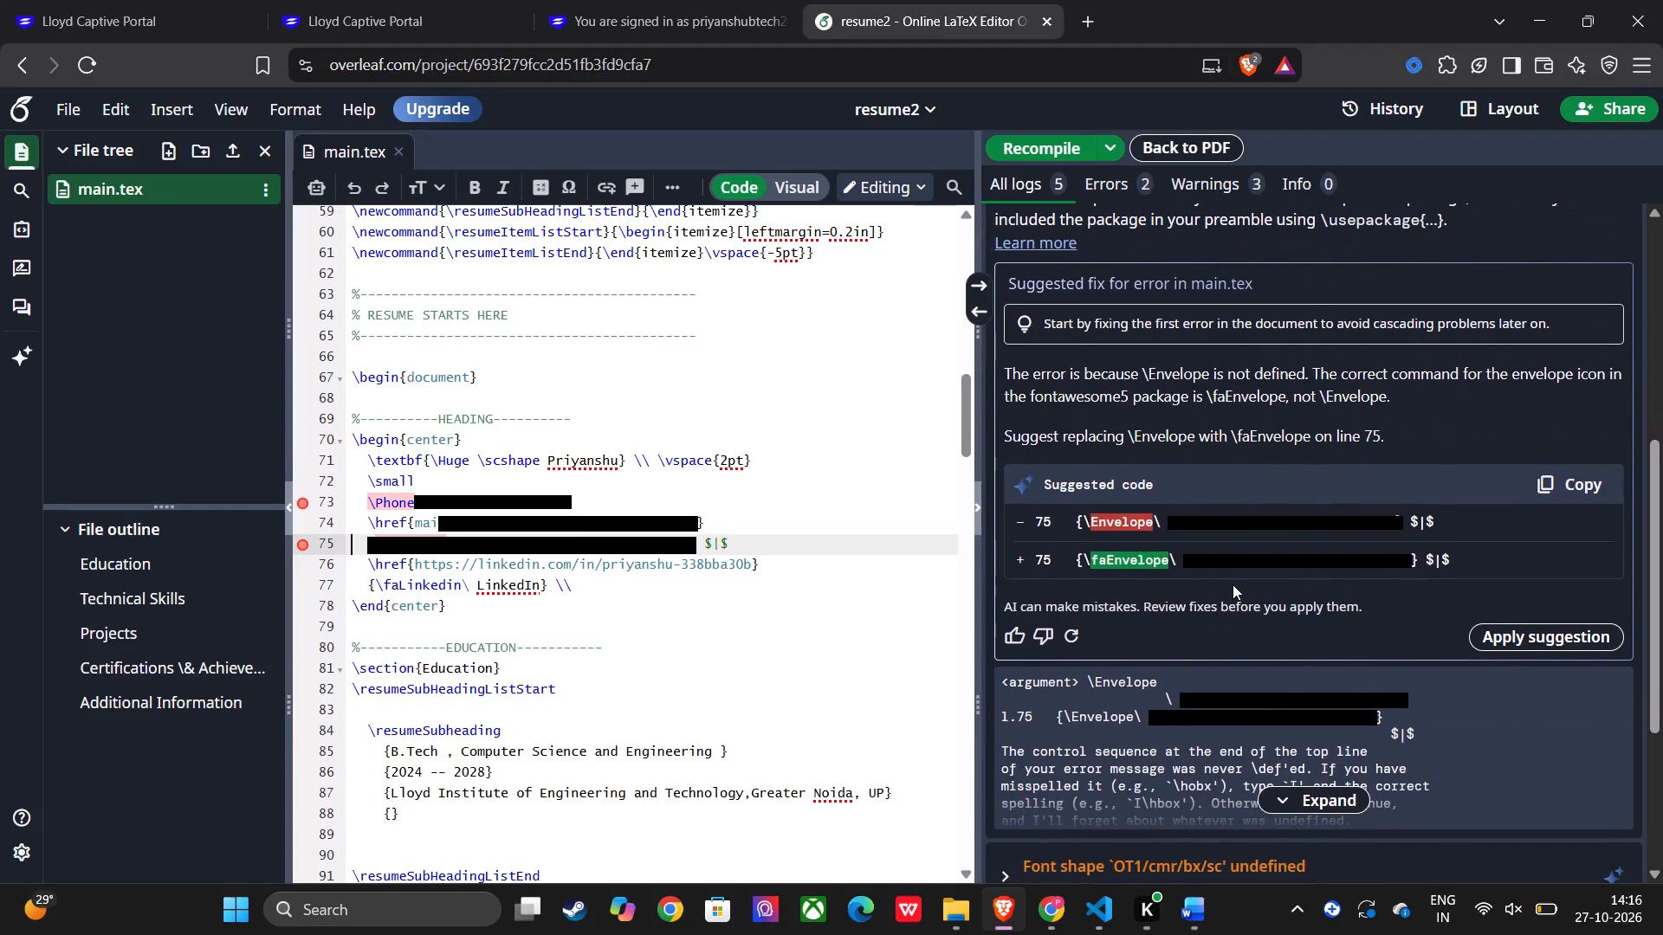
{"action": "scroll", "coordinate": [1233, 584], "scroll_direction": "down", "scroll_amount": 1}
{"action": "scroll", "coordinate": [1233, 584], "scroll_direction": "up", "scroll_amount": 1}
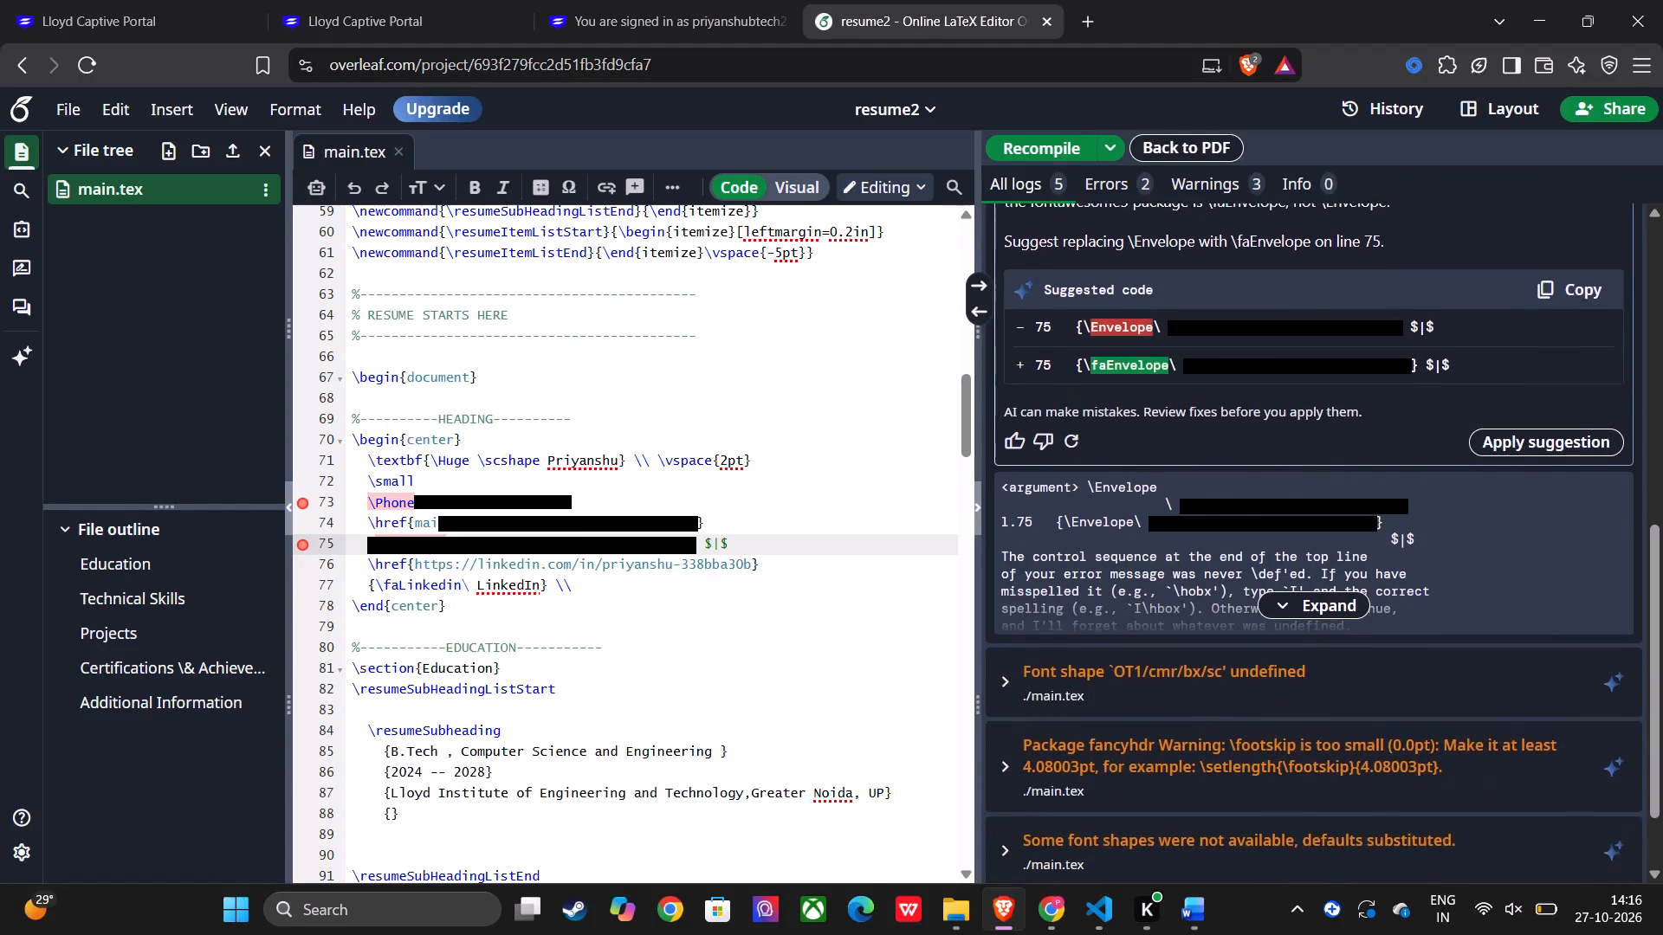
{"action": "scroll", "coordinate": [1233, 584], "scroll_direction": "up", "scroll_amount": 1}
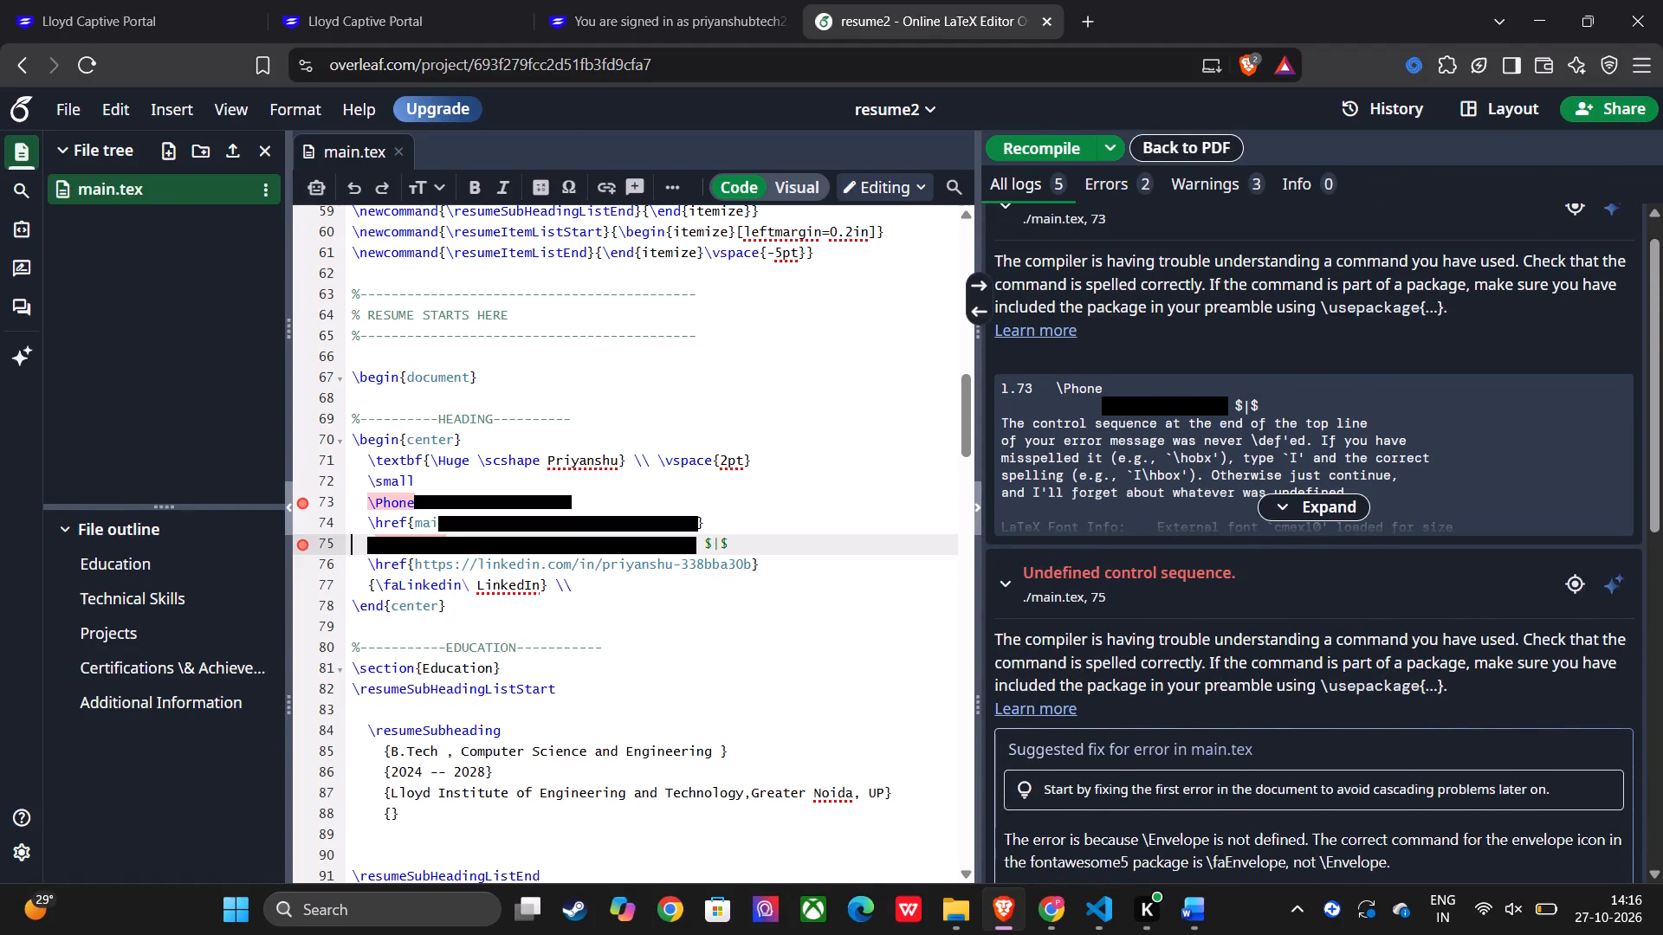
Delete the \Envelope\ command before the e-mail address in the heading and recompile the PDF.
{"action": "left_click_drag", "start_coordinate": [450, 547], "coordinate": [379, 547]}
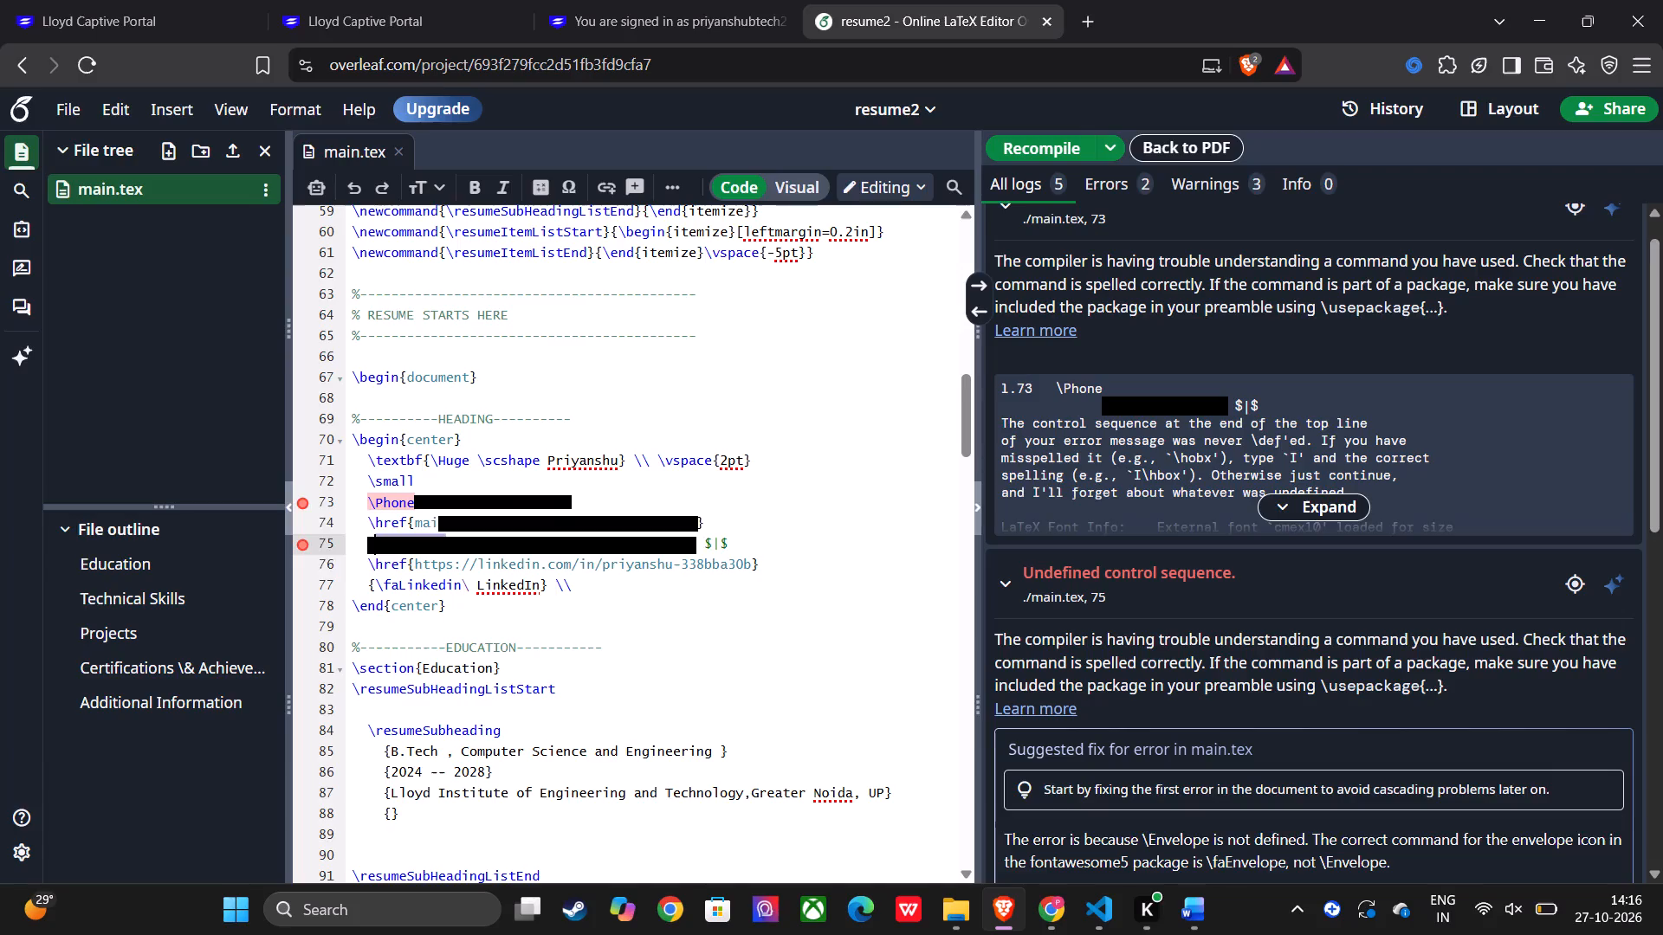
{"action": "key", "text": "BackSpace"}
{"action": "key", "text": "Right"}
{"action": "key", "text": "BackSpace"}
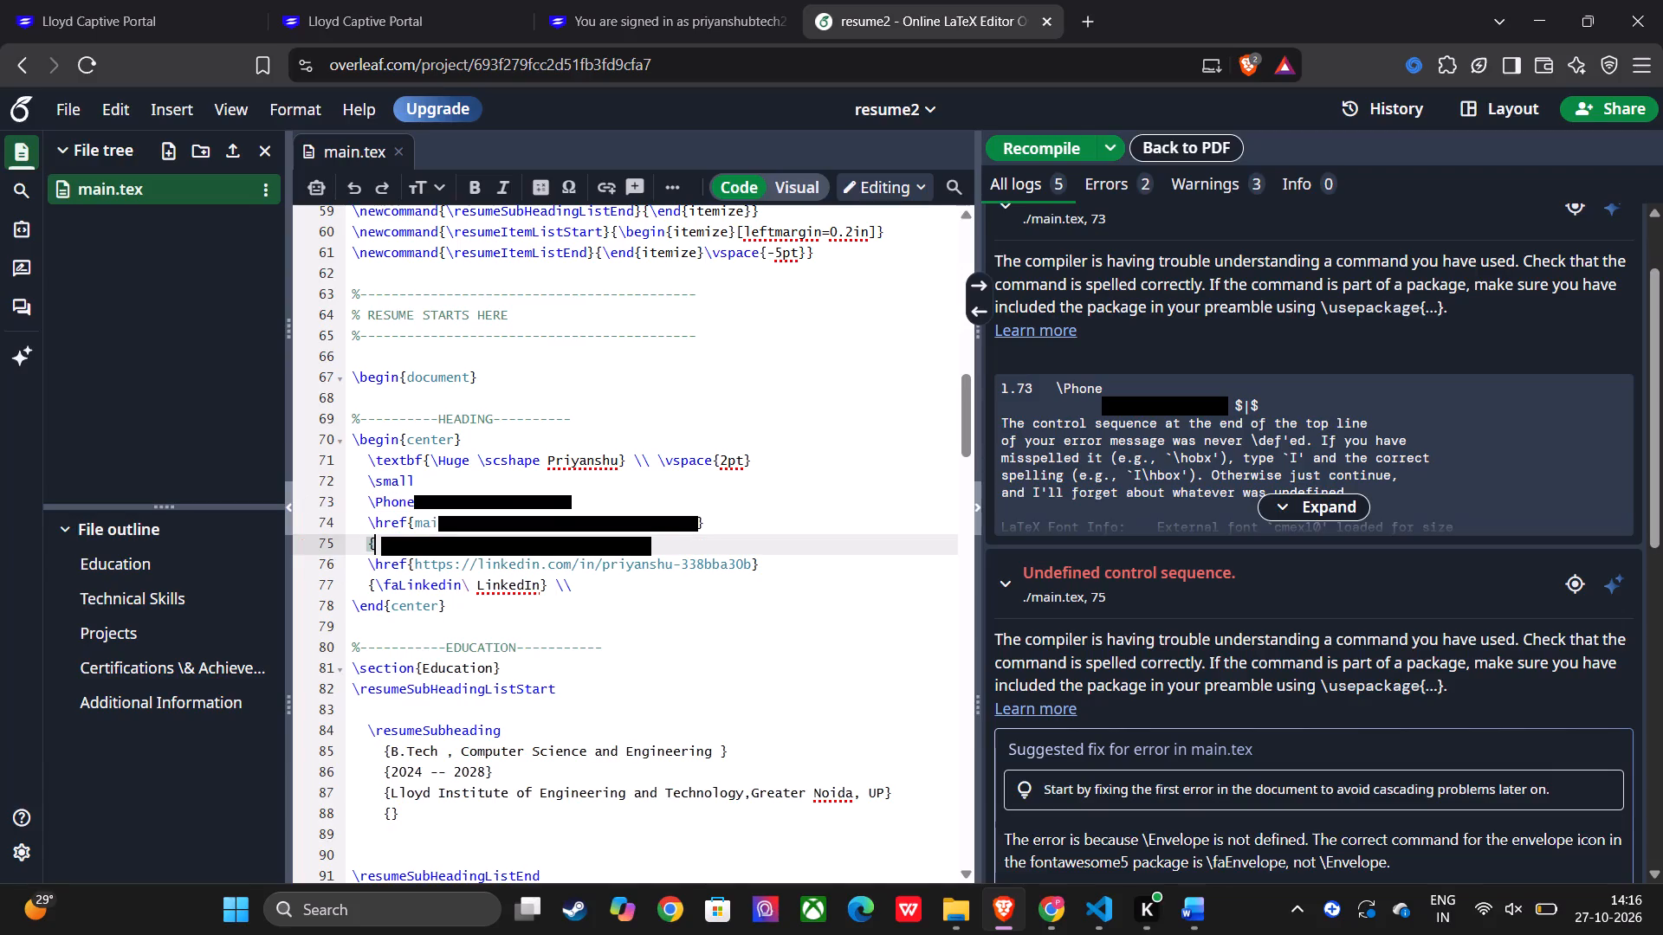
{"action": "left_click", "coordinate": [1064, 134]}
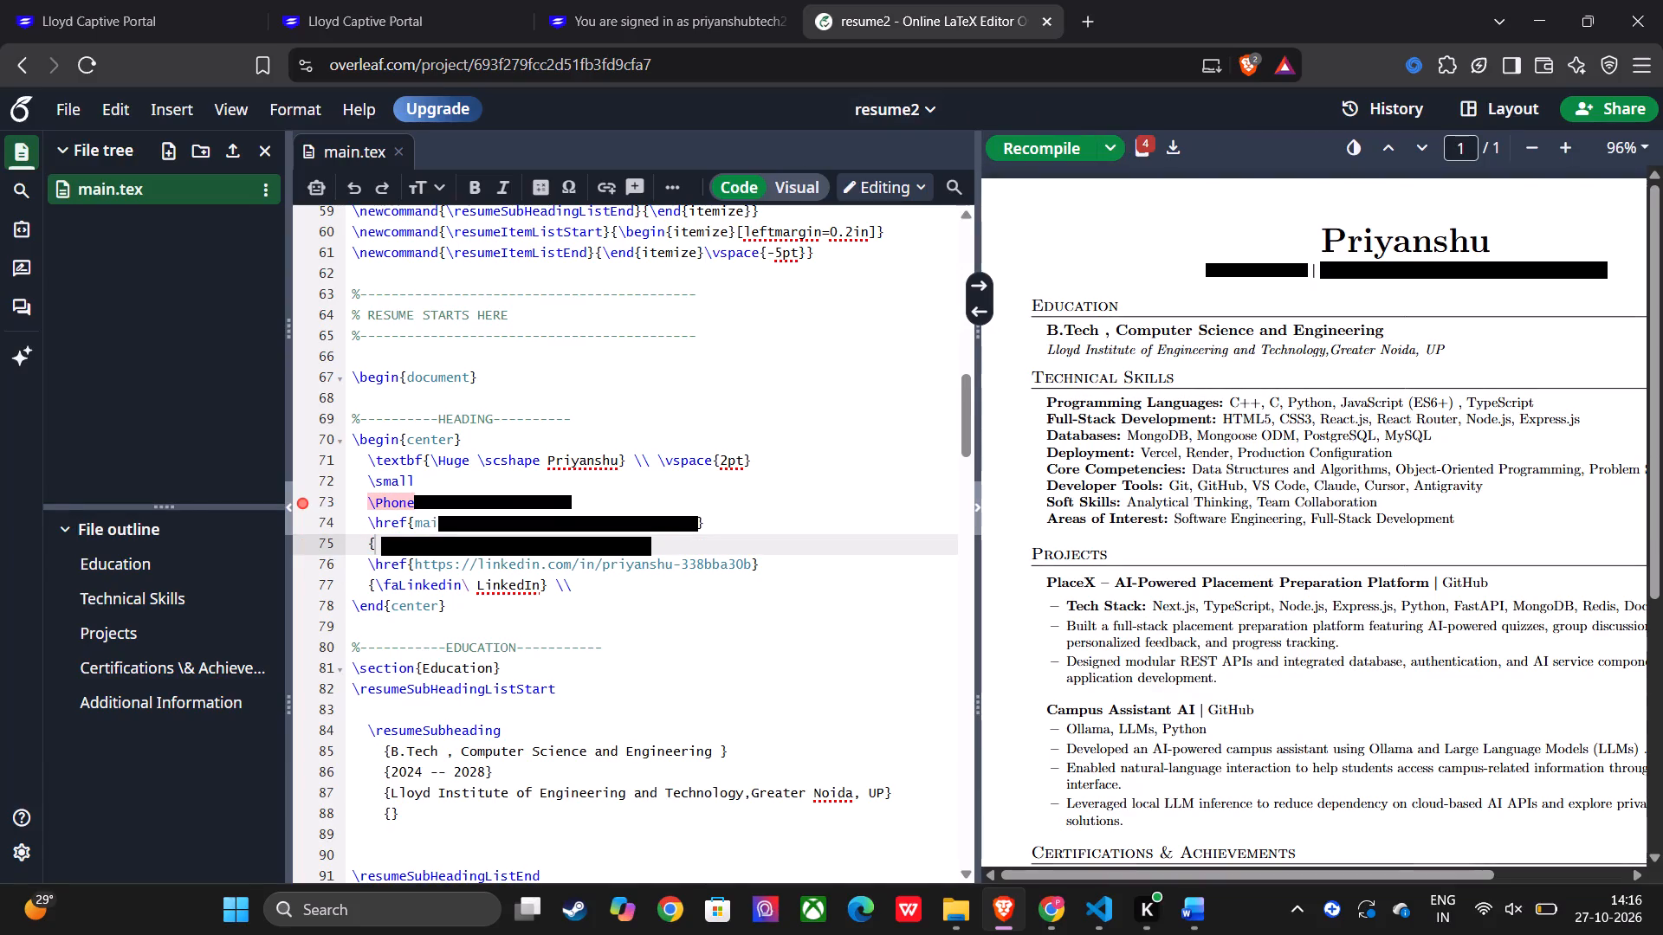
Delete the \Phone command before the phone number in the heading and recompile the PDF.
{"action": "left_click_drag", "start_coordinate": [422, 504], "coordinate": [371, 504]}
{"action": "key", "text": "BackSpace"}
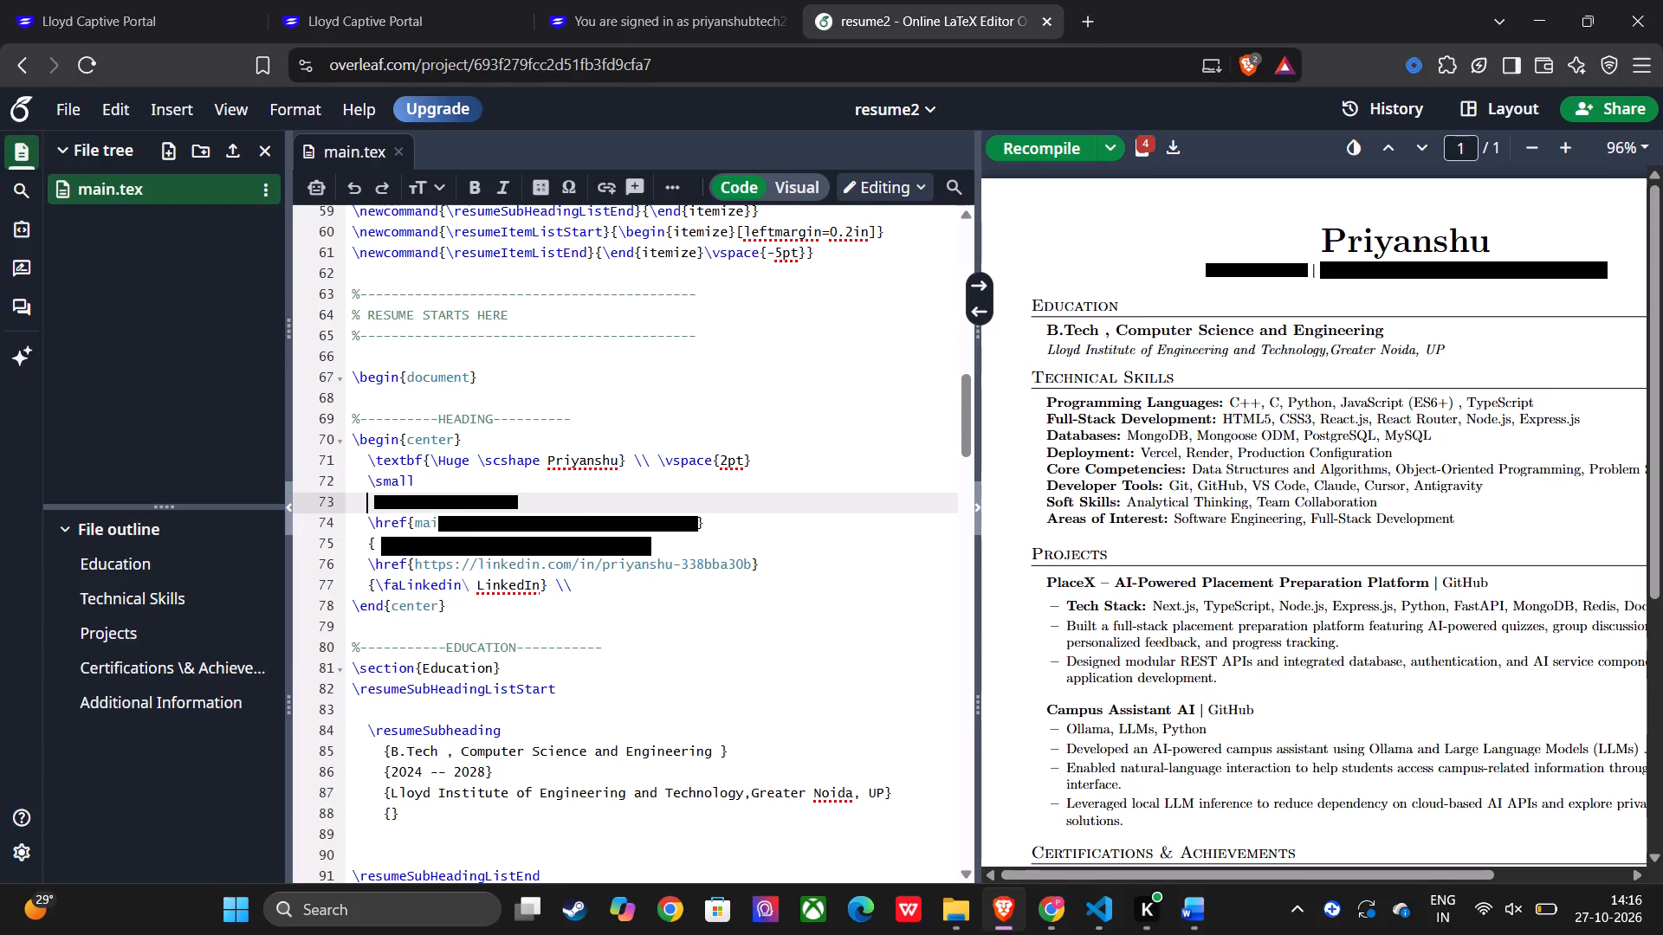
{"action": "left_click", "coordinate": [1045, 141]}
Delete the \faLinkedin\ command before the LinkedIn text in the heading, recompile, and check the heading in the PDF.
{"action": "scroll", "coordinate": [619, 560], "scroll_direction": "down", "scroll_amount": 1}
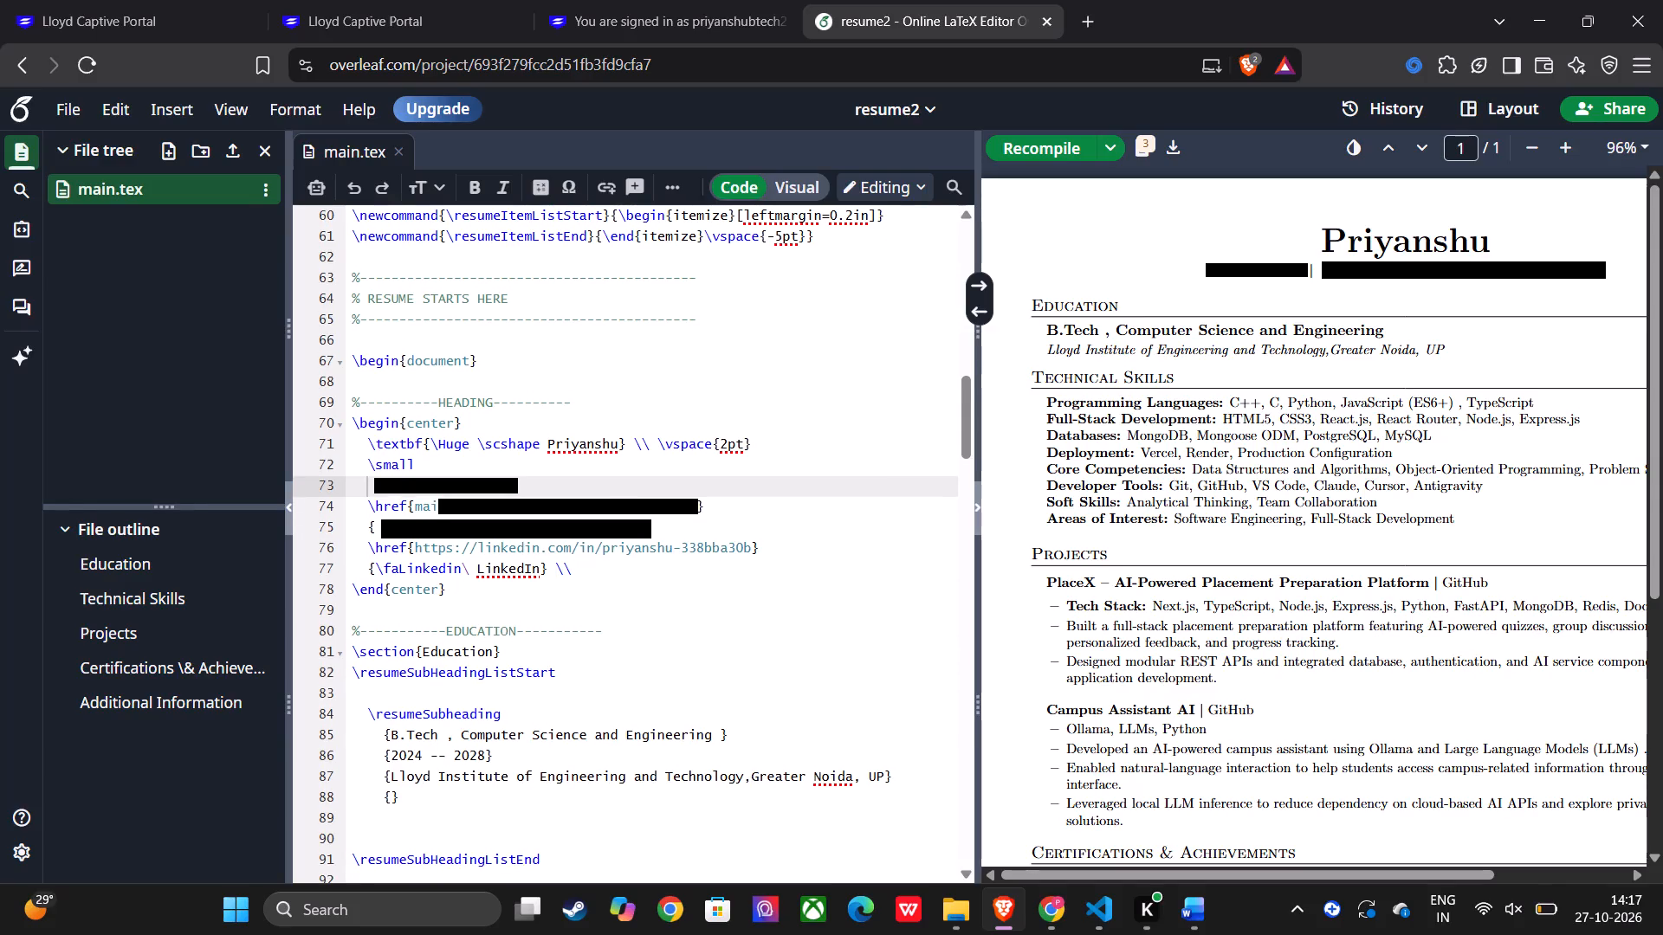
{"action": "left_click_drag", "start_coordinate": [469, 569], "coordinate": [372, 569]}
{"action": "key", "text": "BackSpace"}
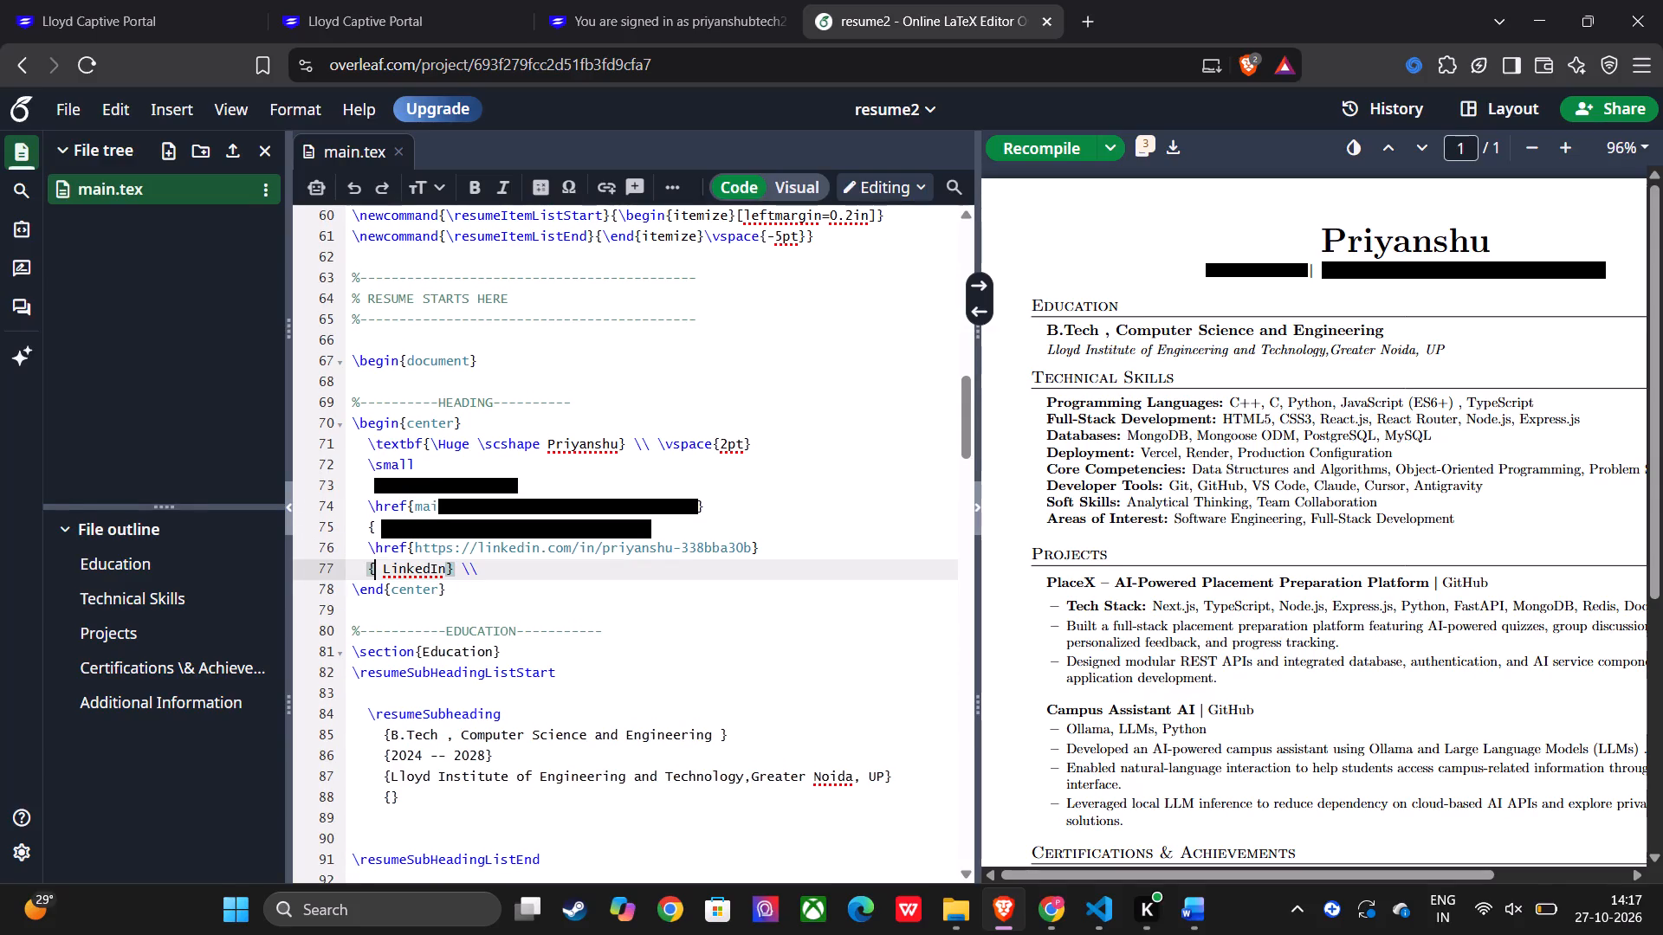
{"action": "left_click", "coordinate": [1052, 140]}
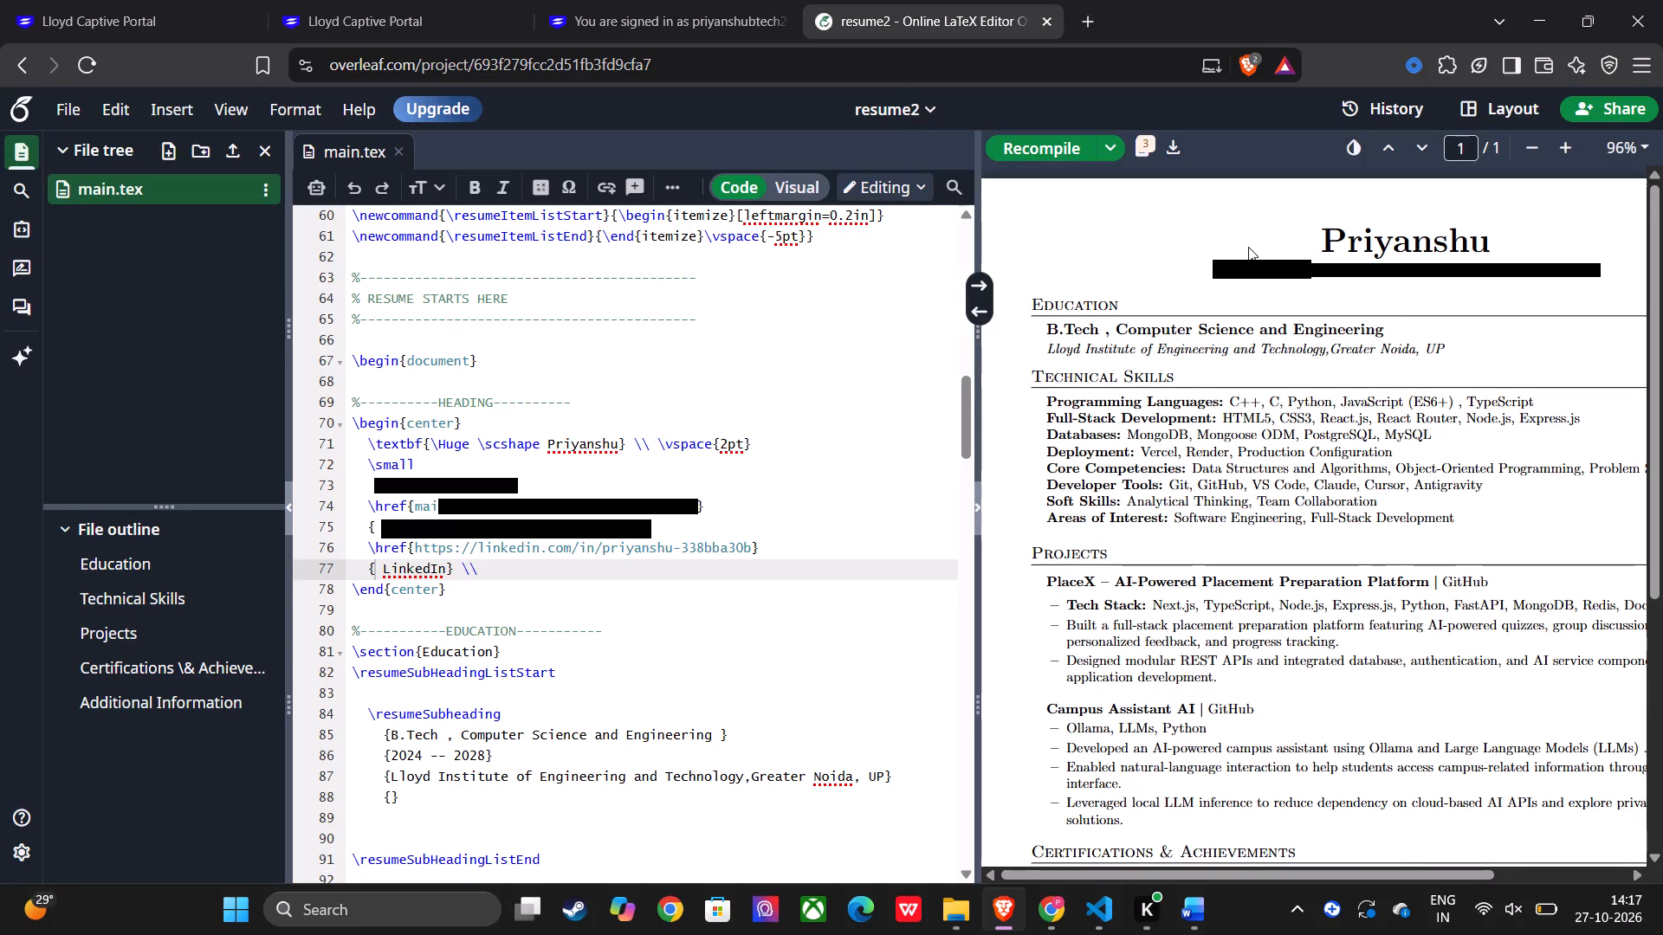
{"action": "scroll", "coordinate": [1248, 247], "scroll_direction": "left", "scroll_amount": 1}
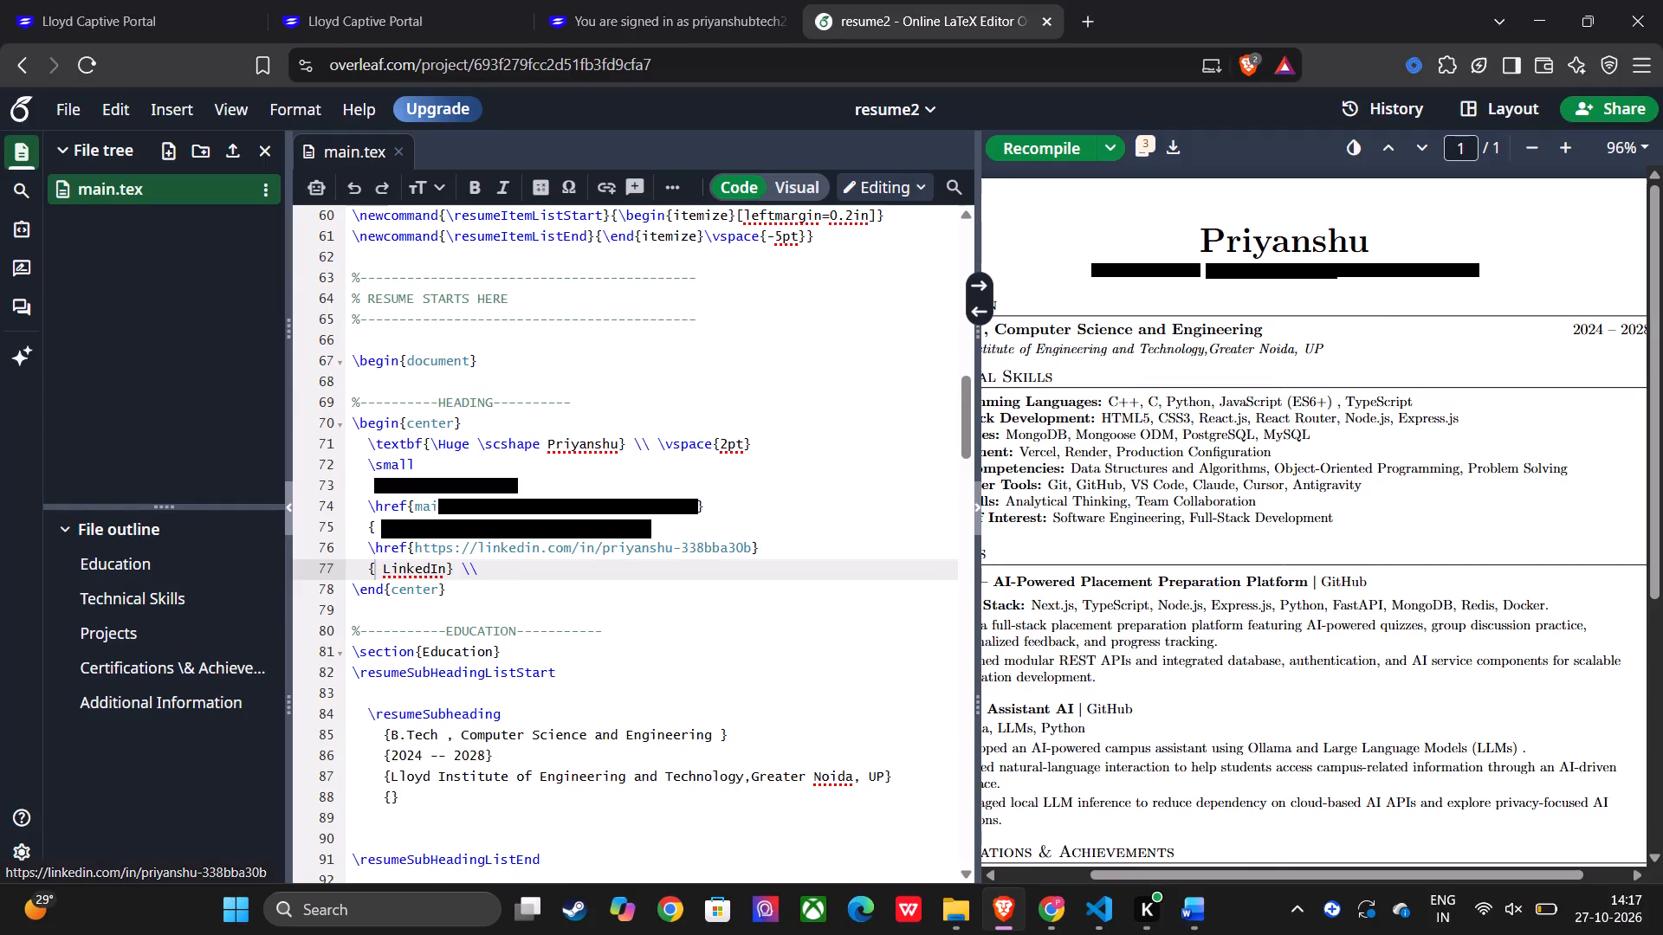
{"action": "scroll", "coordinate": [1084, 421], "scroll_direction": "right", "scroll_amount": 2}
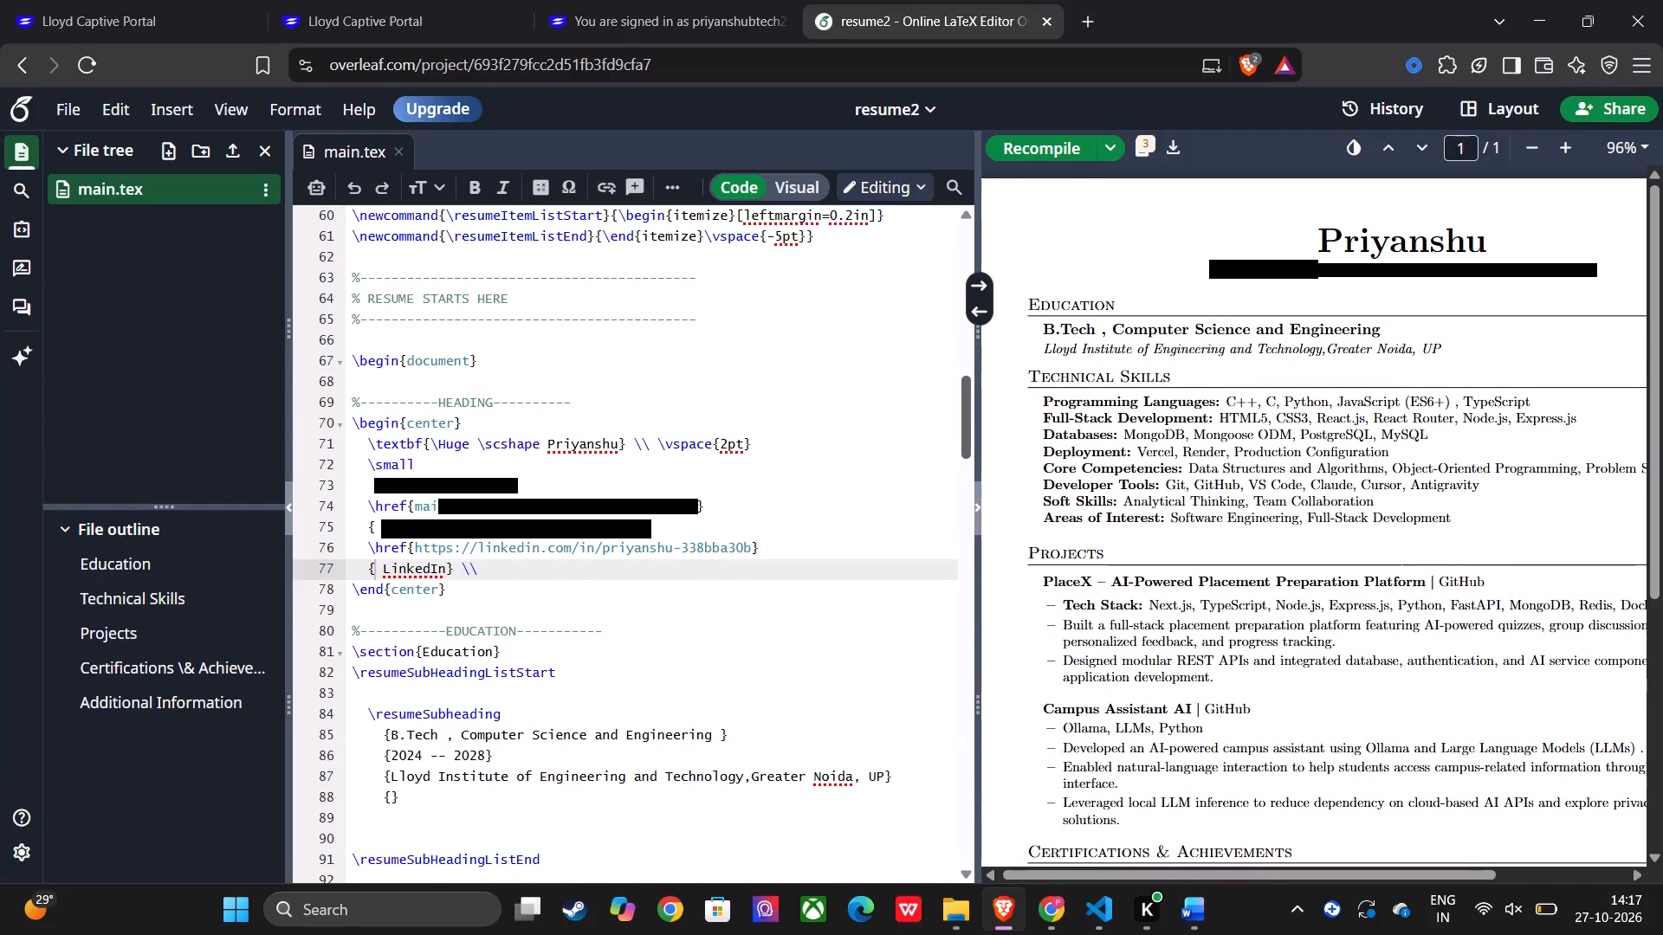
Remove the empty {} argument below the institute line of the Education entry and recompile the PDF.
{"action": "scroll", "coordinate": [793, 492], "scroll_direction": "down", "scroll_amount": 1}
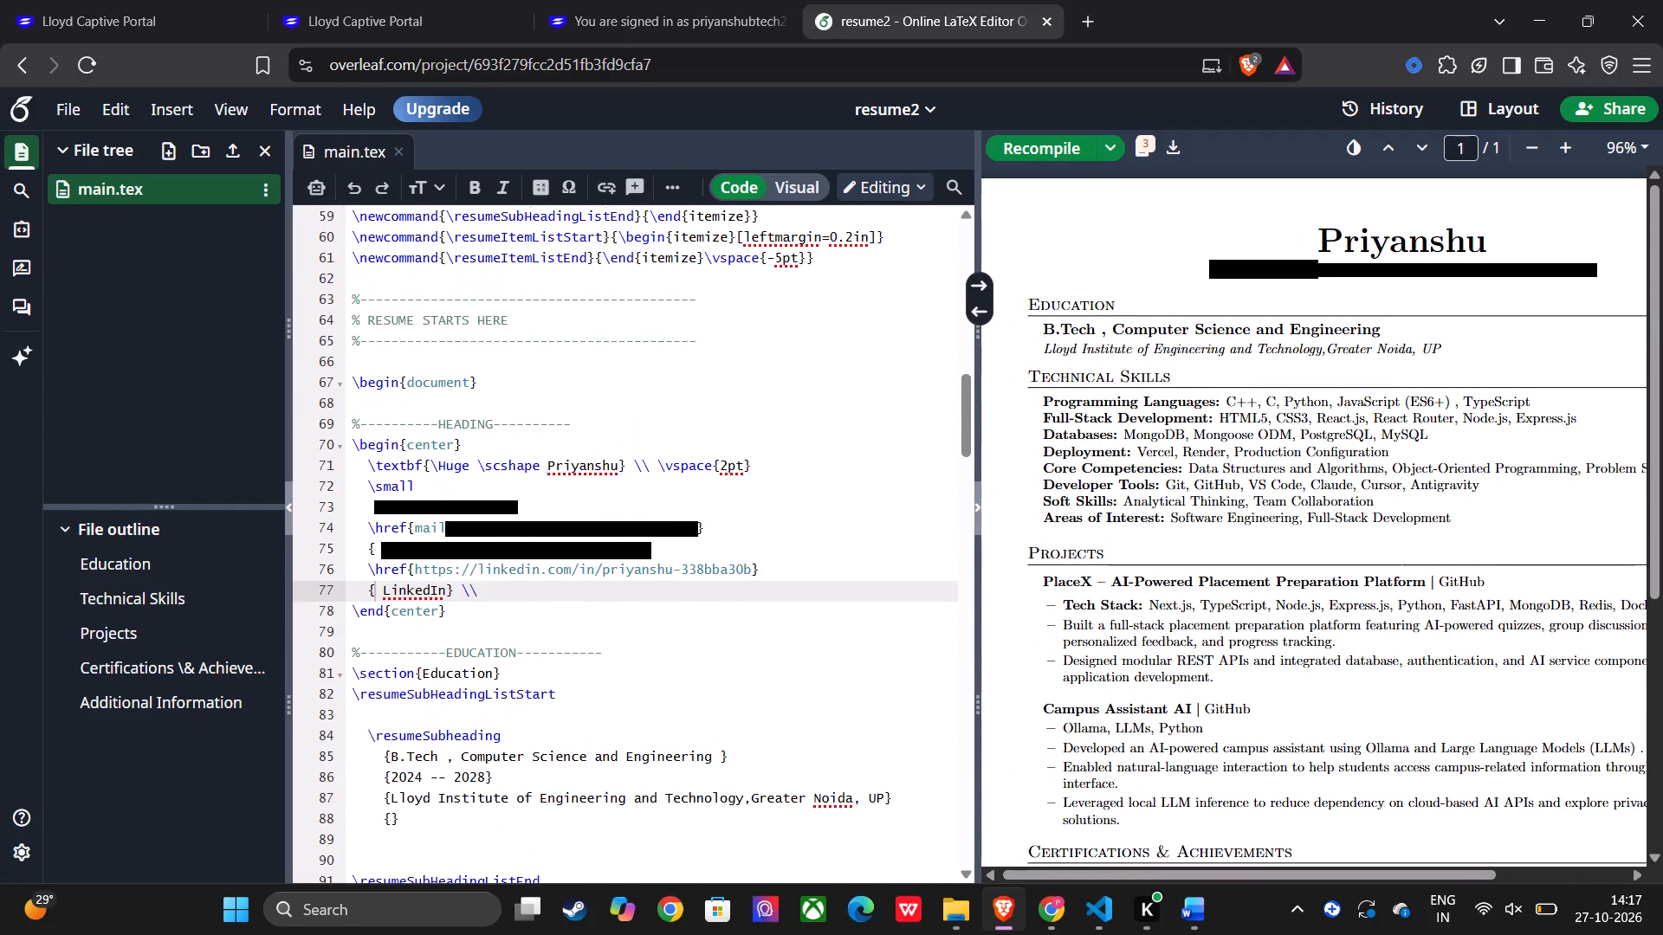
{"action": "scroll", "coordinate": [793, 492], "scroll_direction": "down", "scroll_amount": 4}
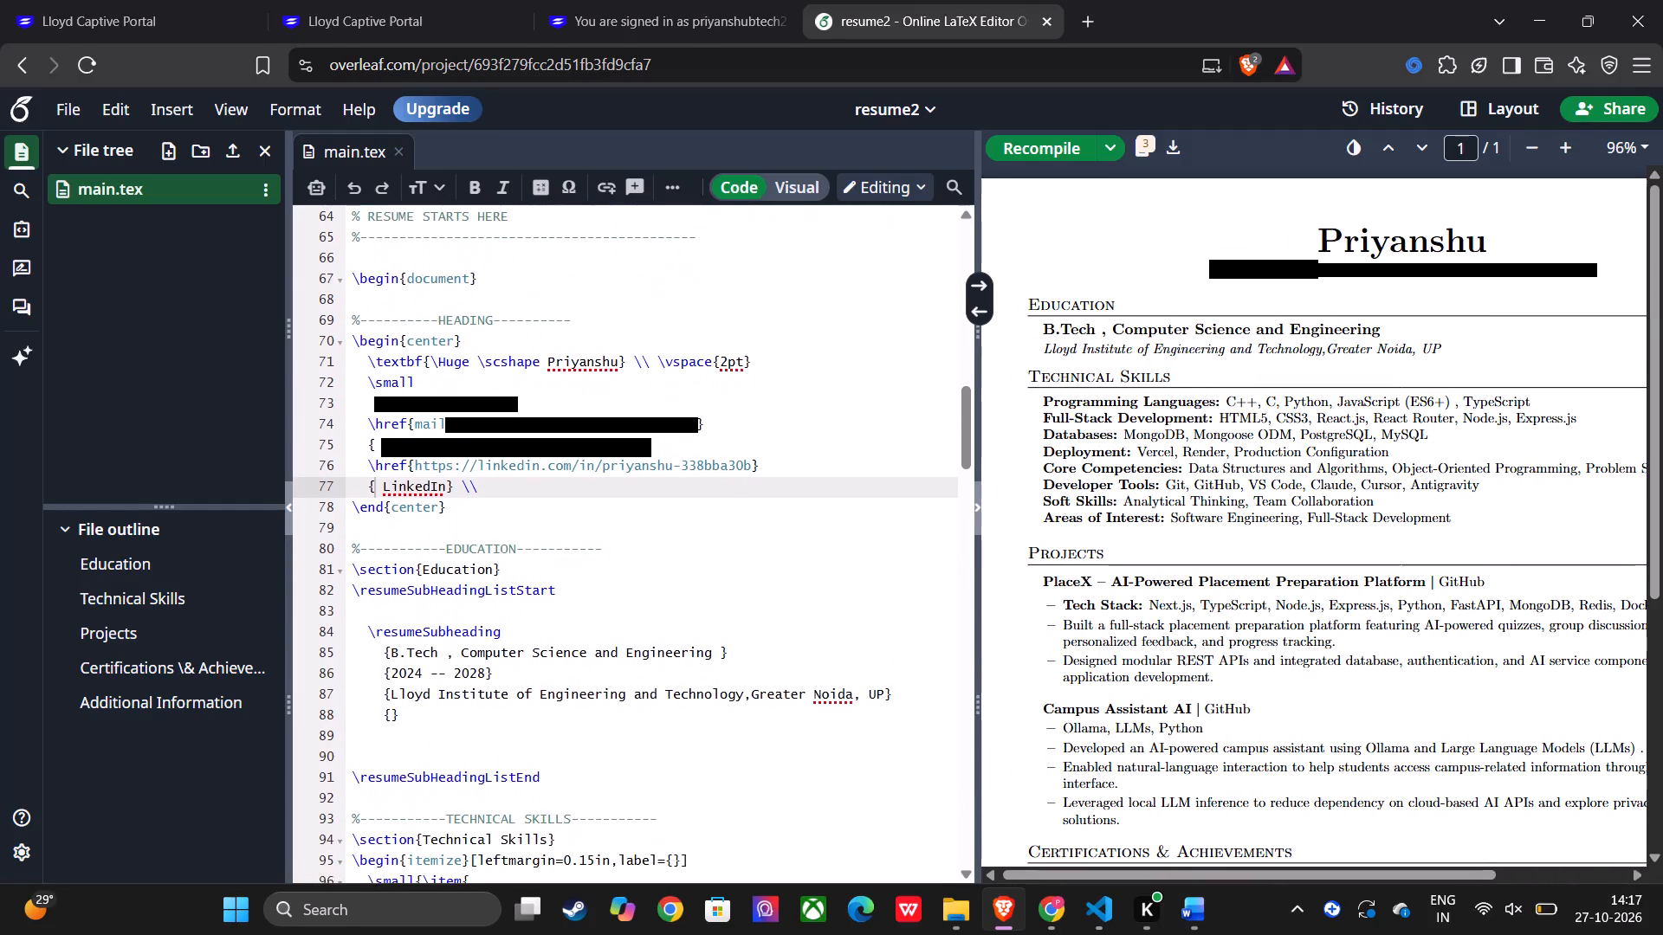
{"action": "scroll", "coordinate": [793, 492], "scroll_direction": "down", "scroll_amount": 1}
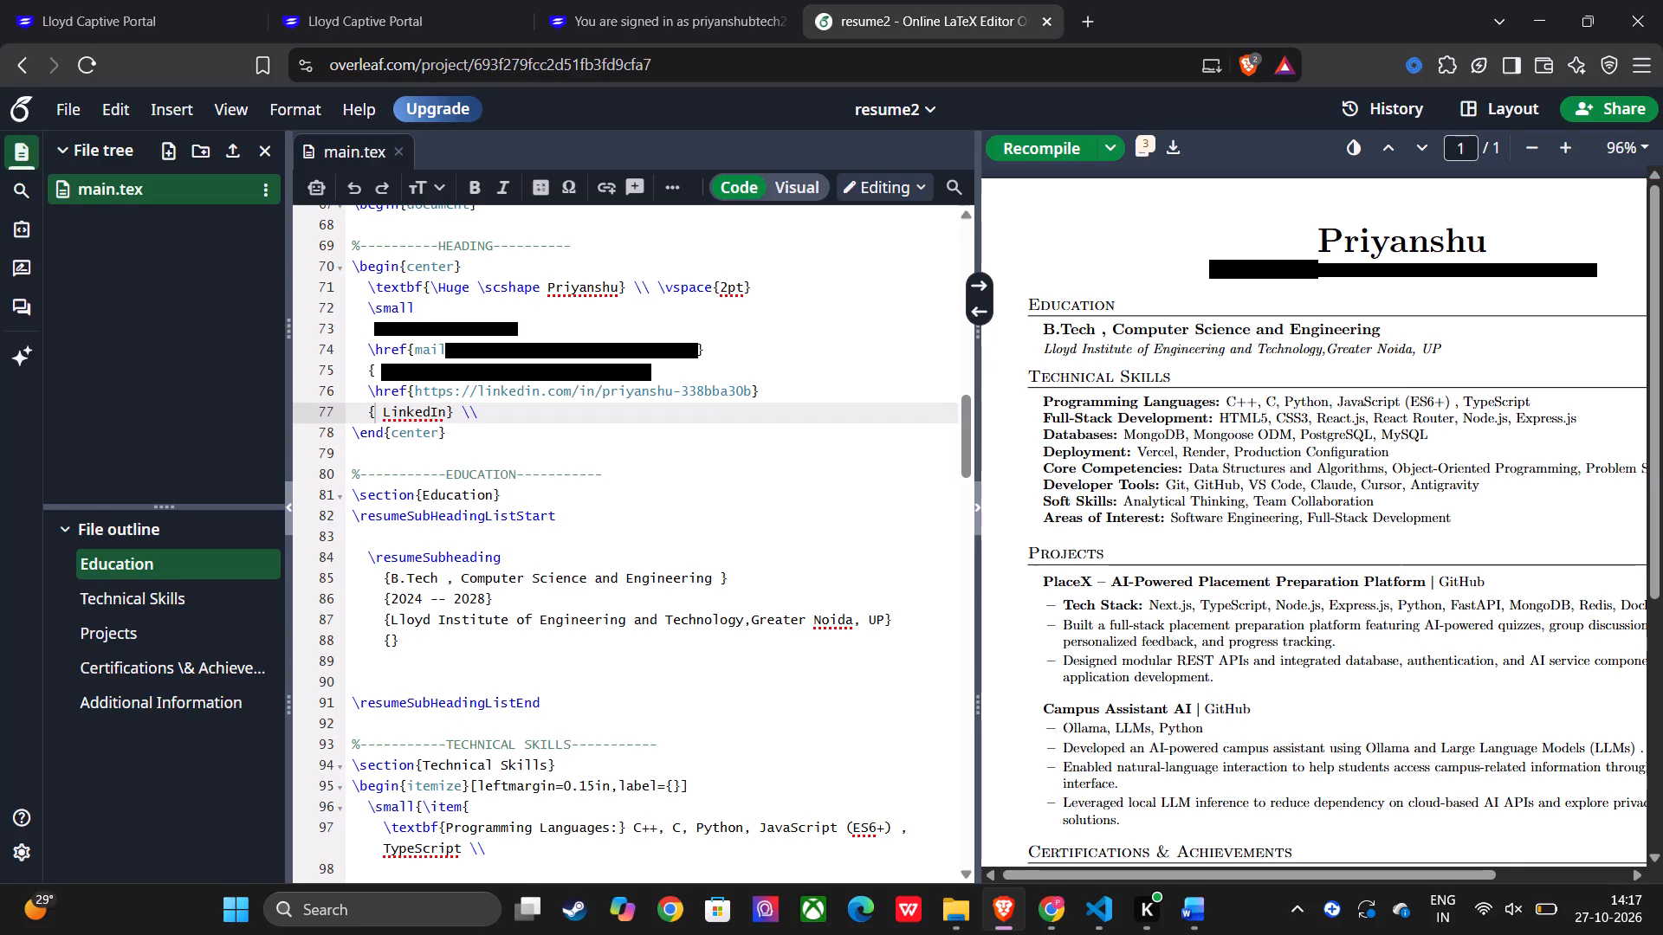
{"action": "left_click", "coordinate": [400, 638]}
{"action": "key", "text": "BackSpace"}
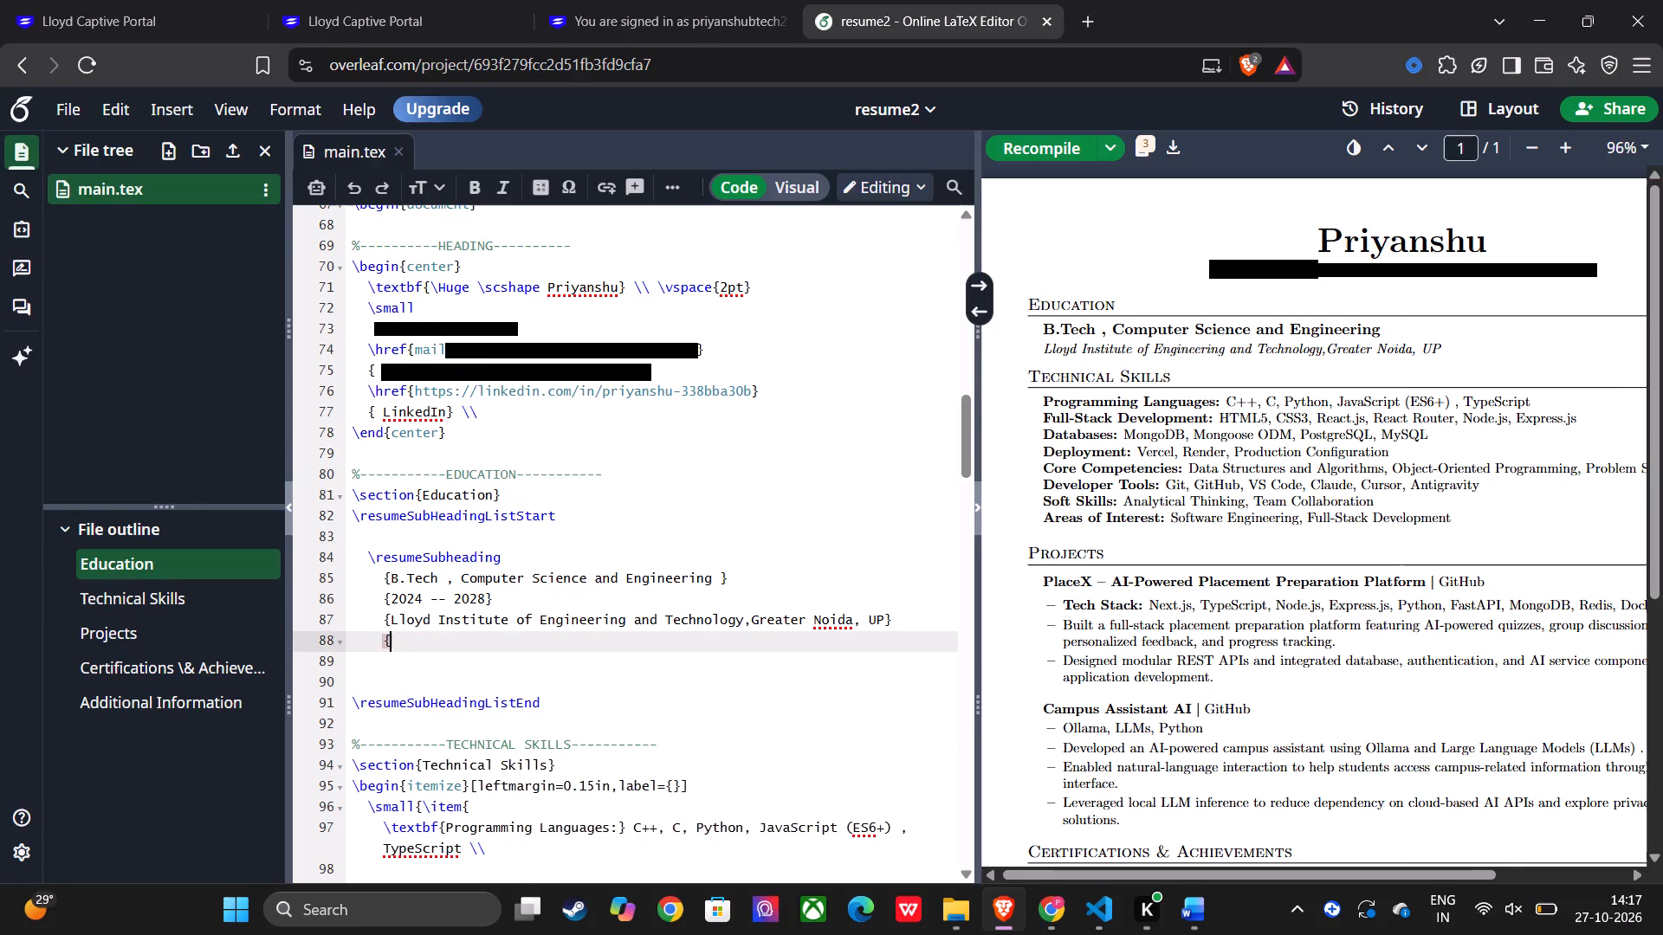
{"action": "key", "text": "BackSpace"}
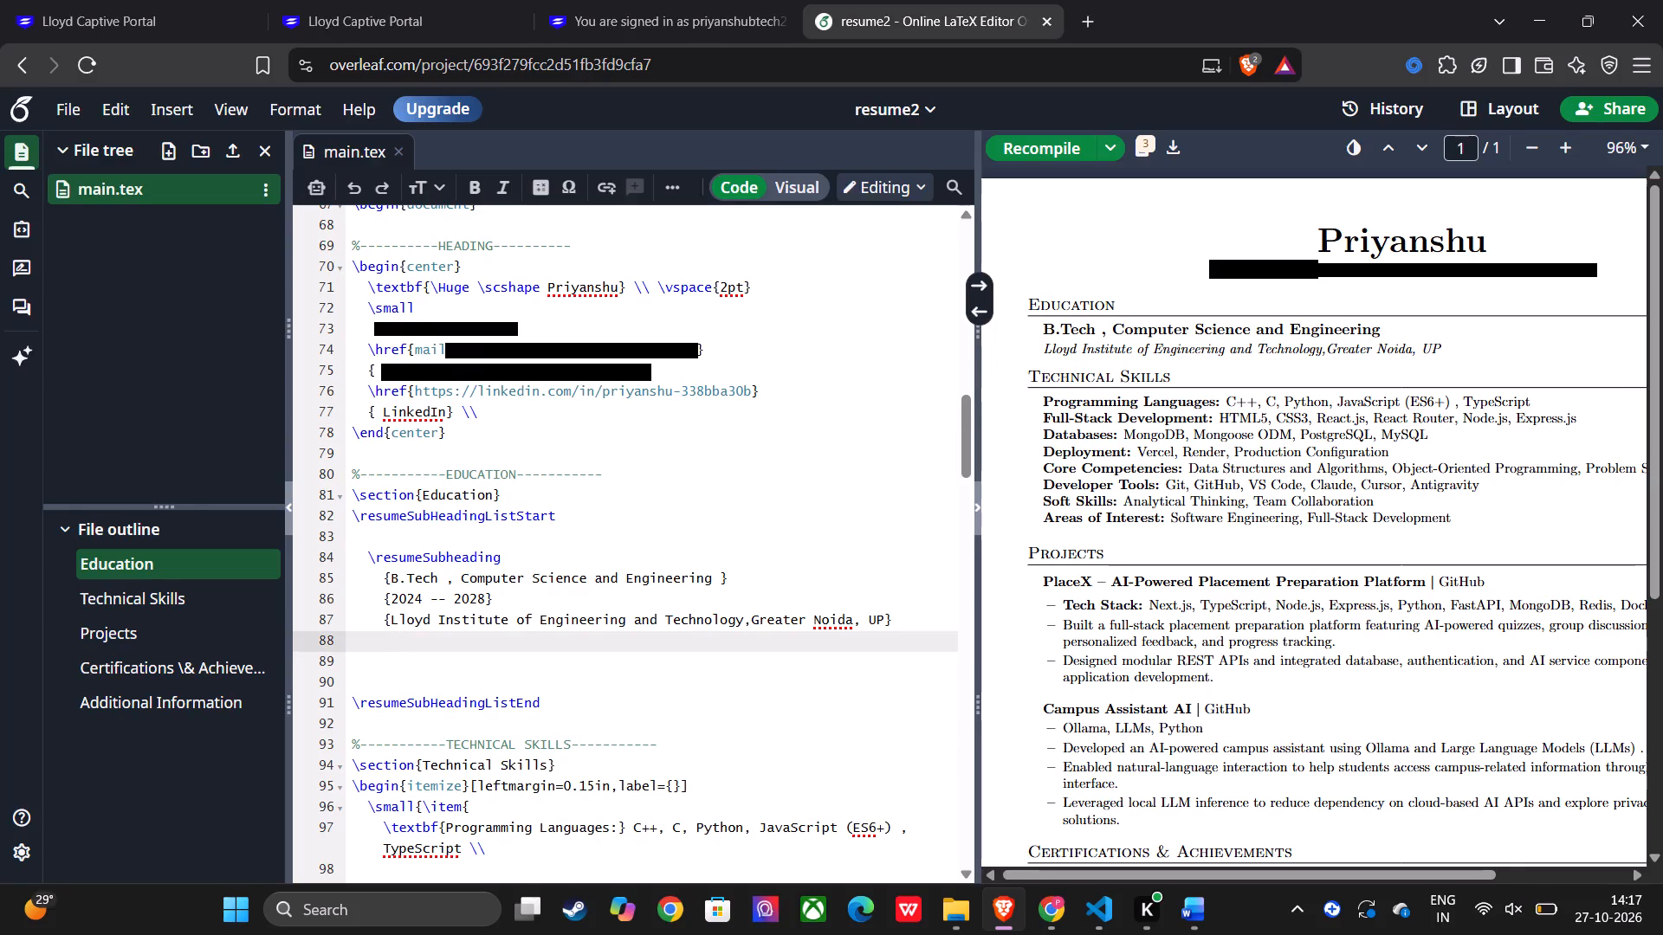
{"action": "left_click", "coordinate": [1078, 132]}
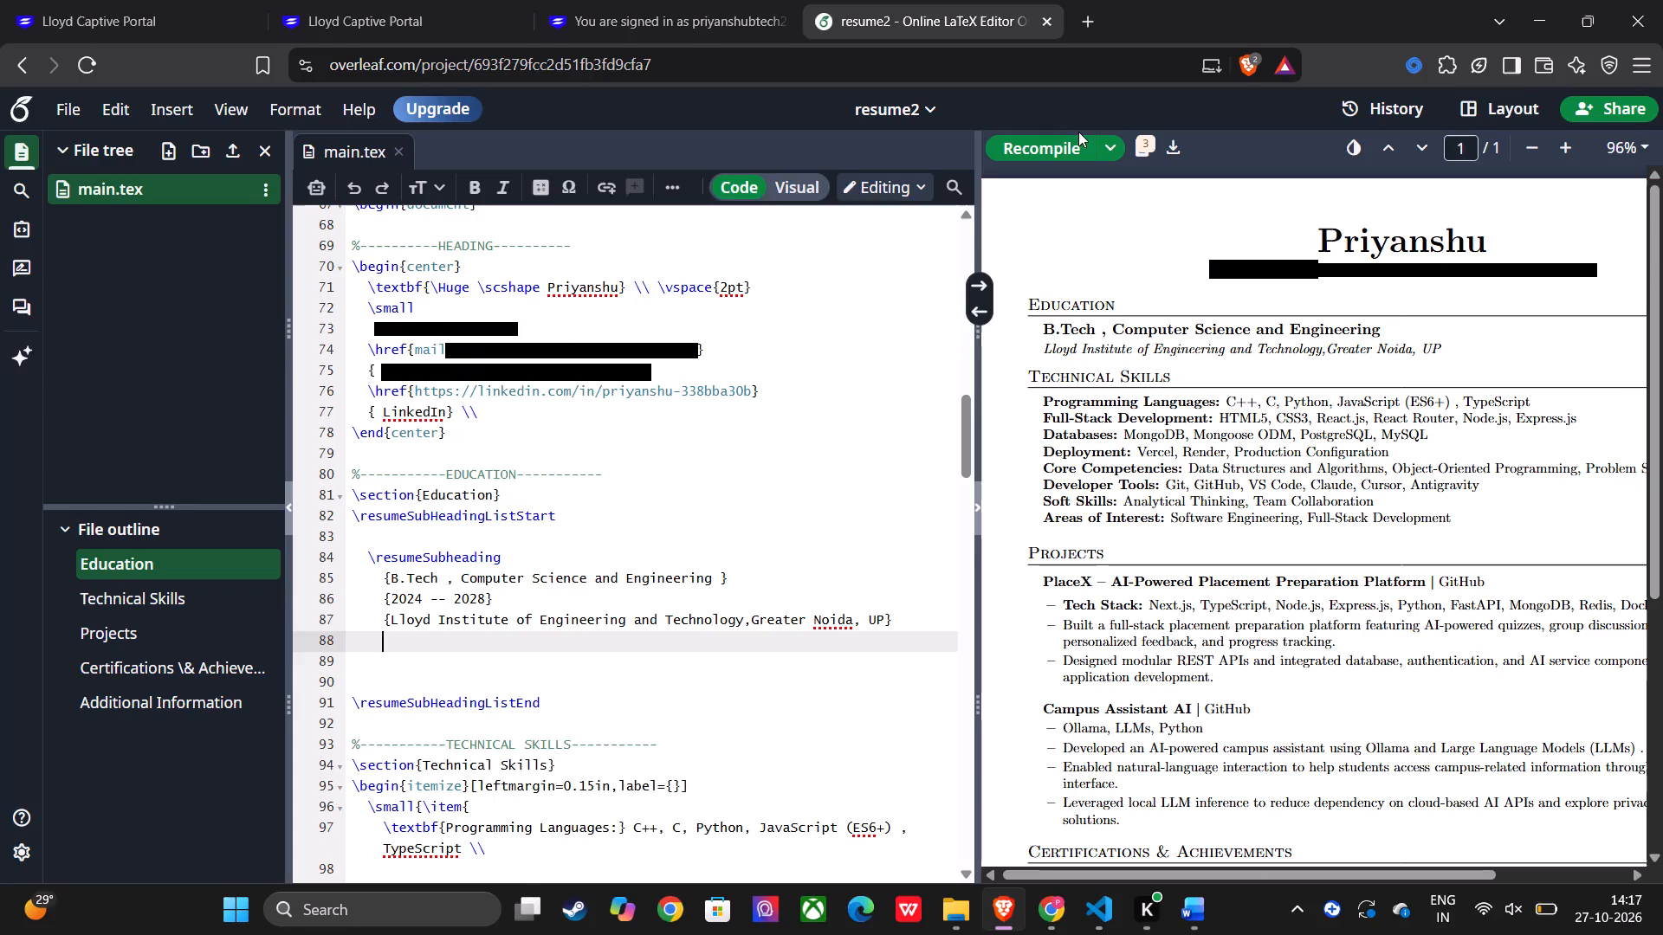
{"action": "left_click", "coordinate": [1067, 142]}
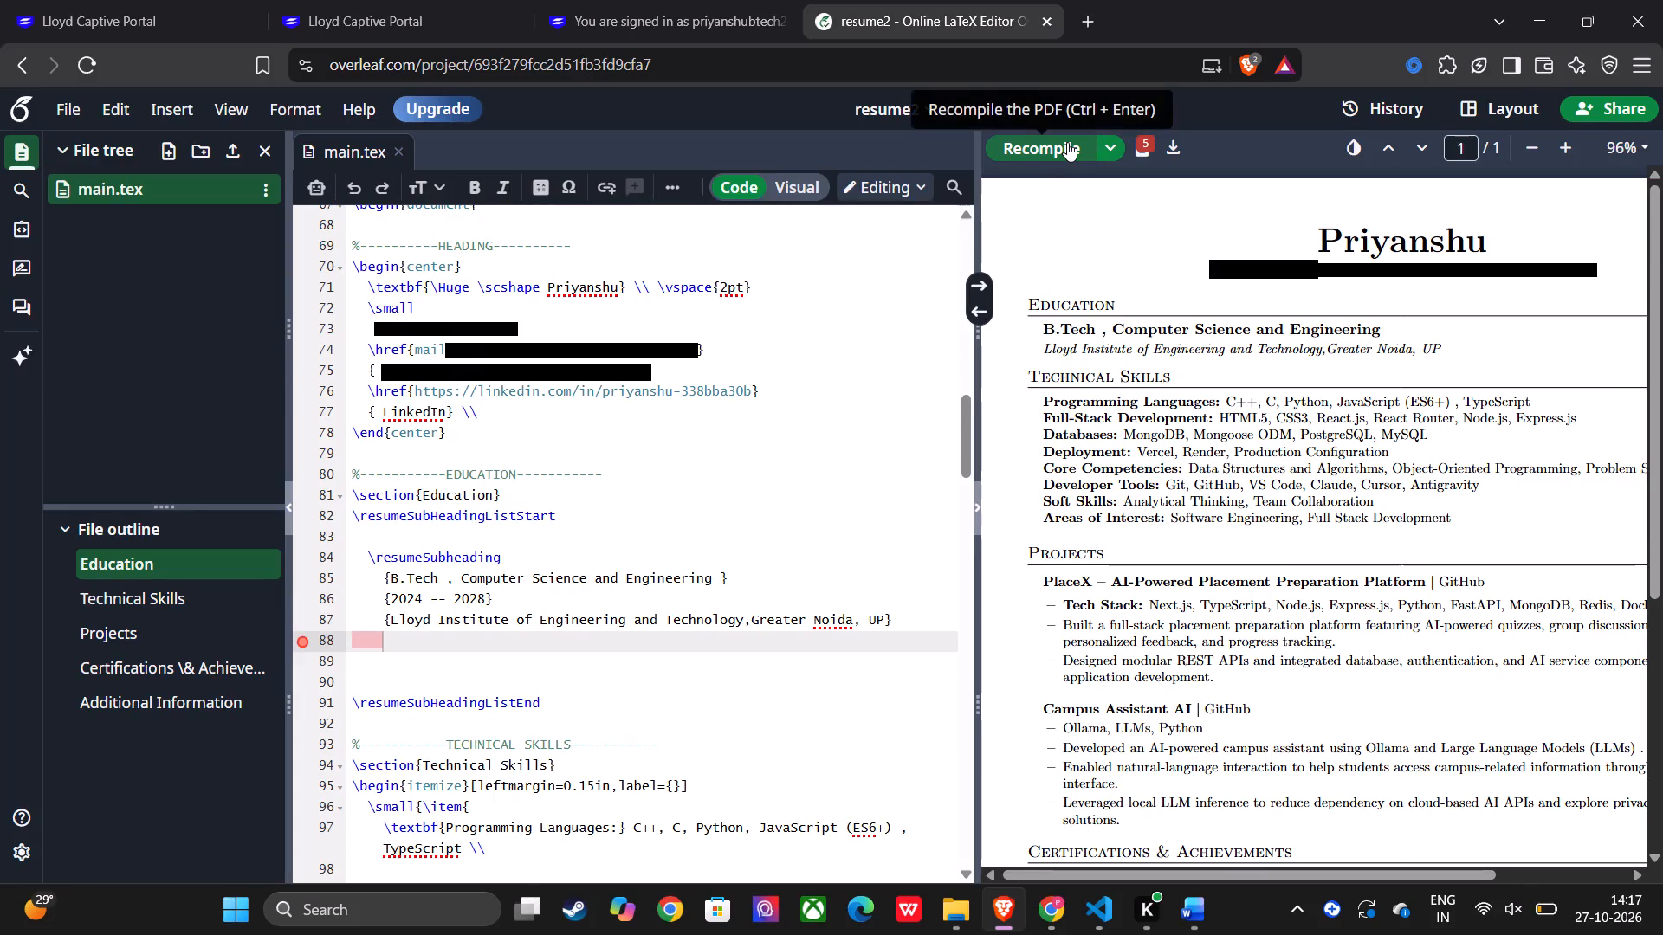
On line 88, below the institute in the Education entry, add the argument {CGPA = } with the value still blank.
{"action": "left_click", "coordinate": [460, 616]}
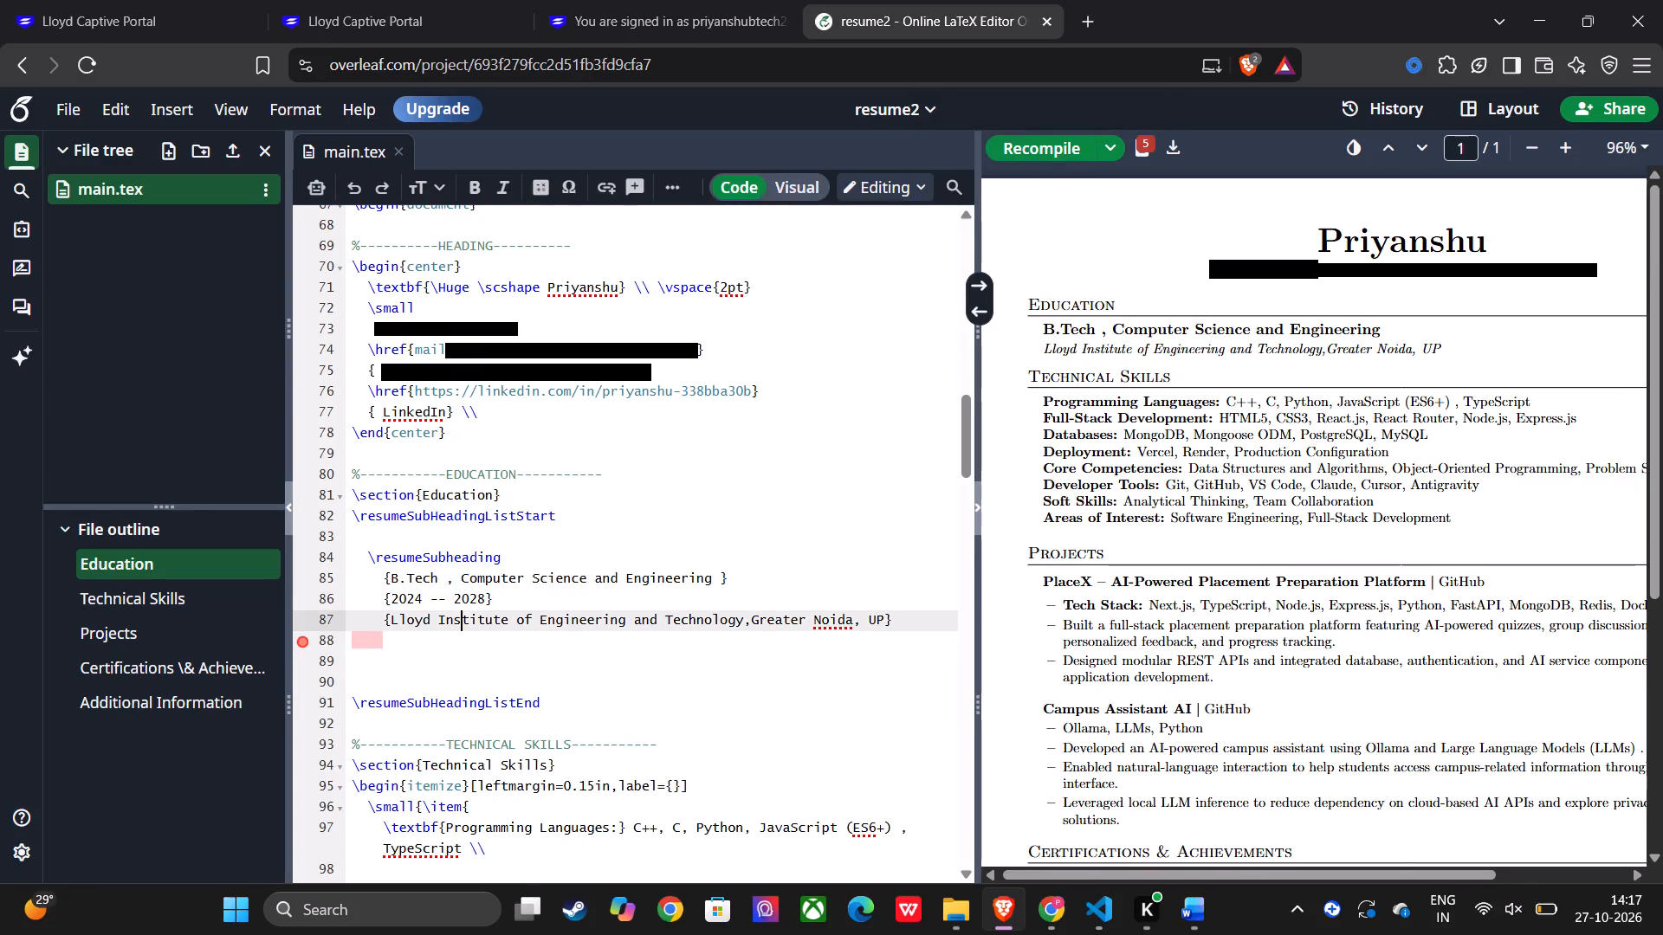
{"action": "left_click", "coordinate": [455, 635]}
{"action": "scroll", "coordinate": [1388, 523], "scroll_direction": "left", "scroll_amount": 4}
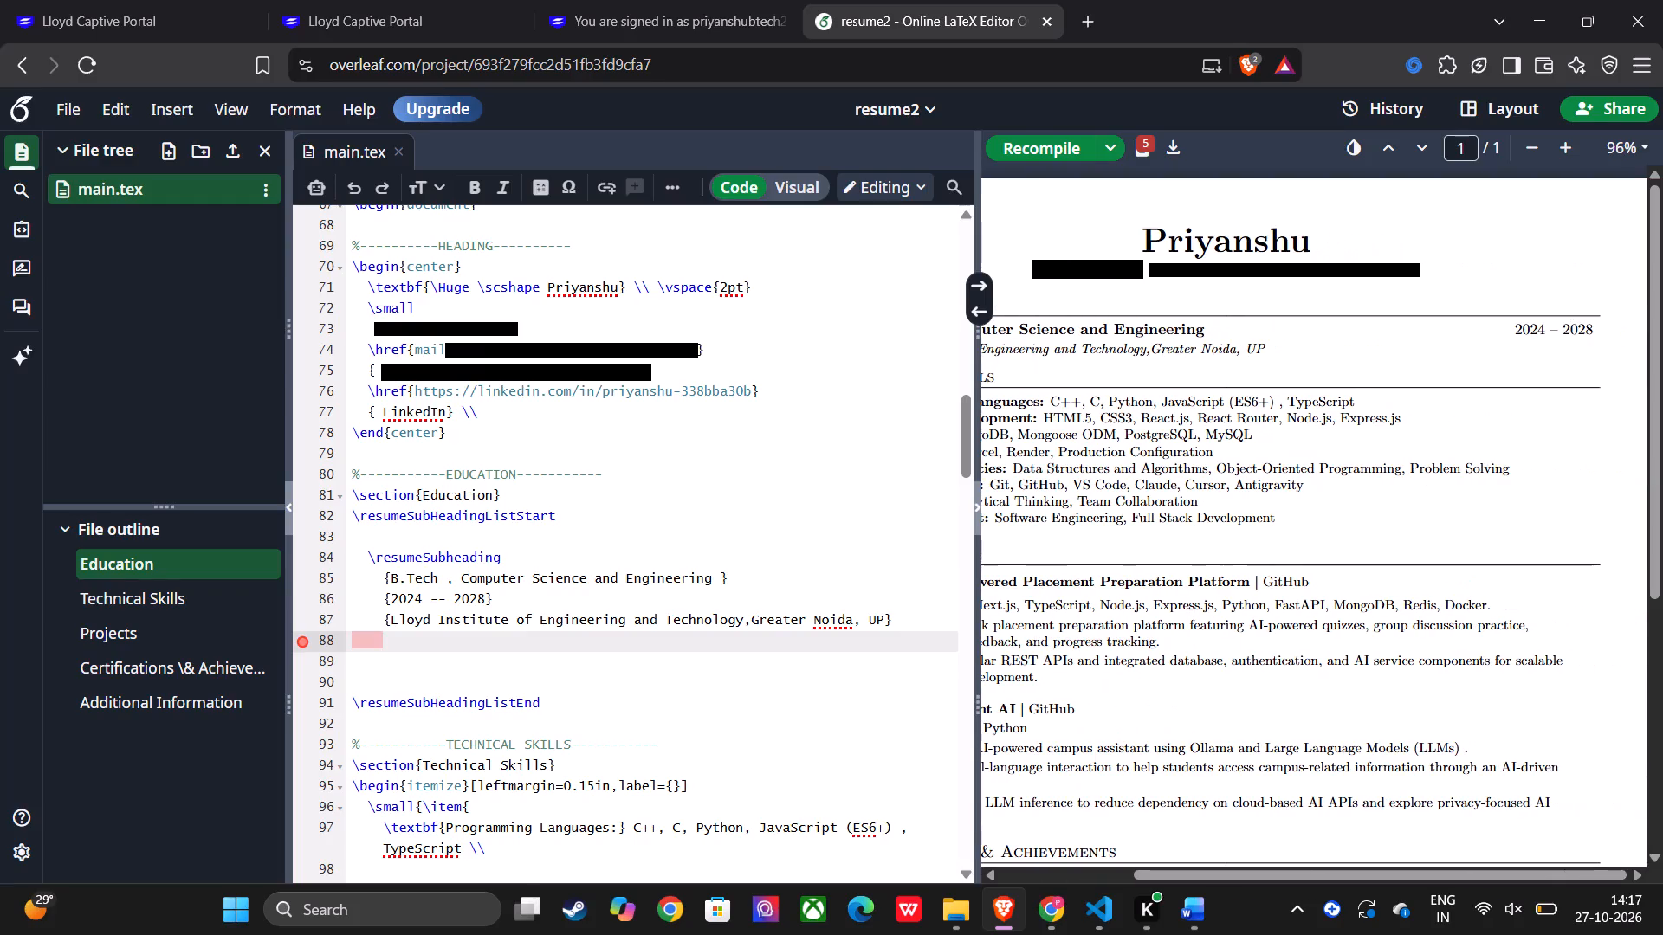
{"action": "scroll", "coordinate": [1388, 523], "scroll_direction": "right", "scroll_amount": 3}
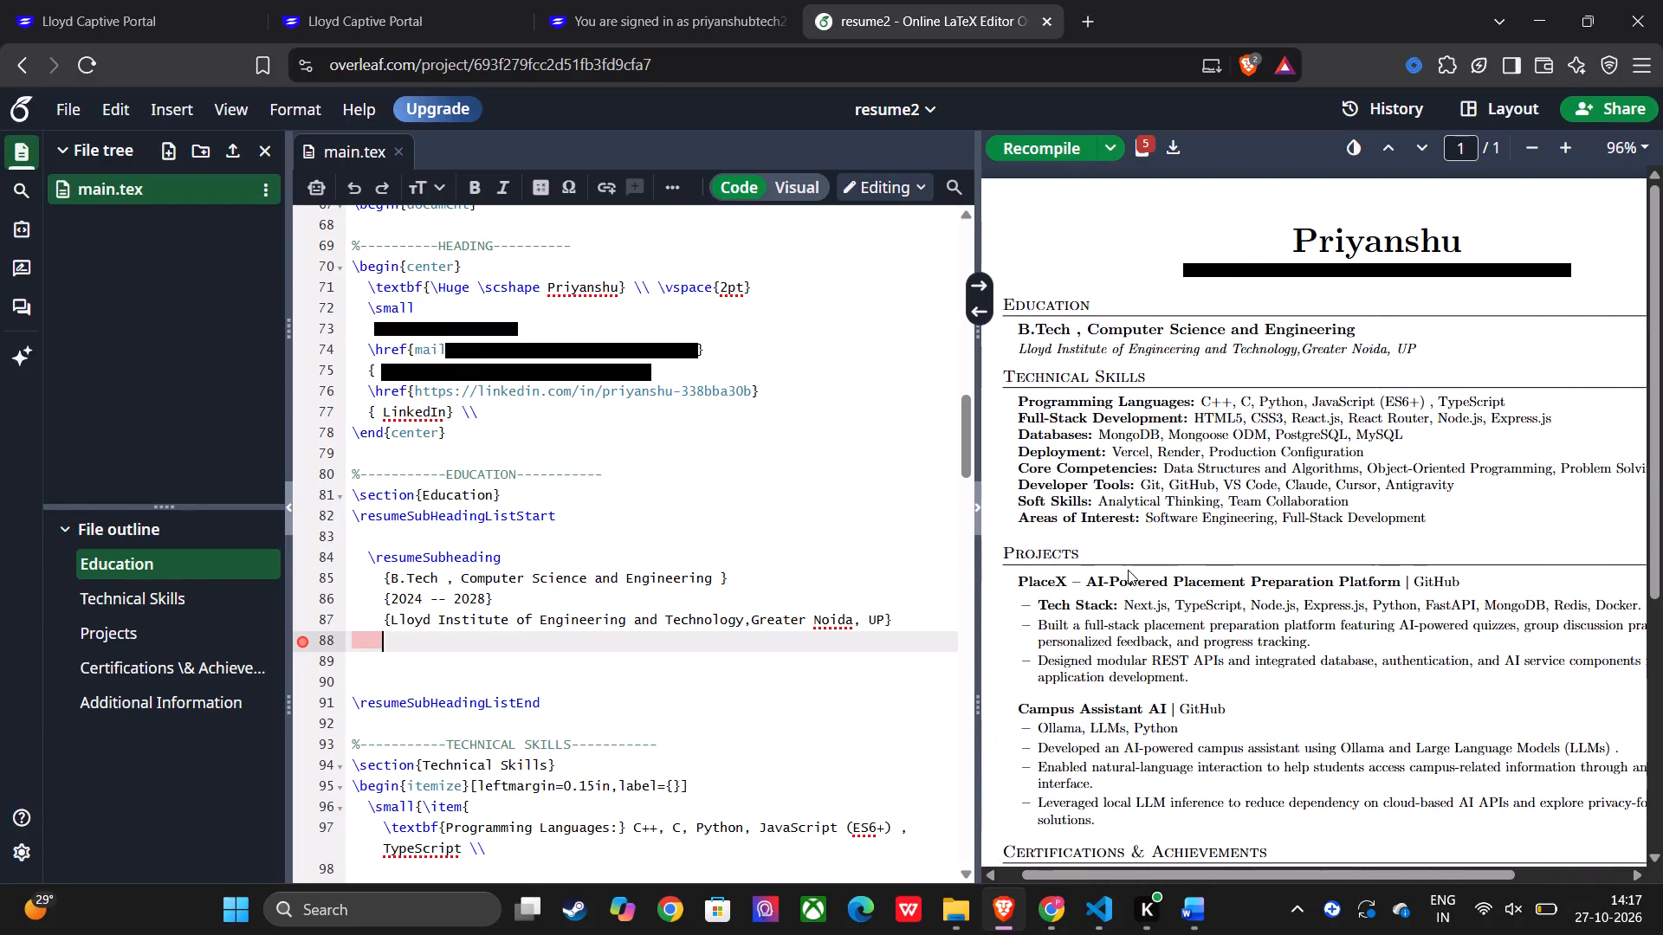
{"action": "type", "text": "{}"}
{"action": "key", "text": "Left"}
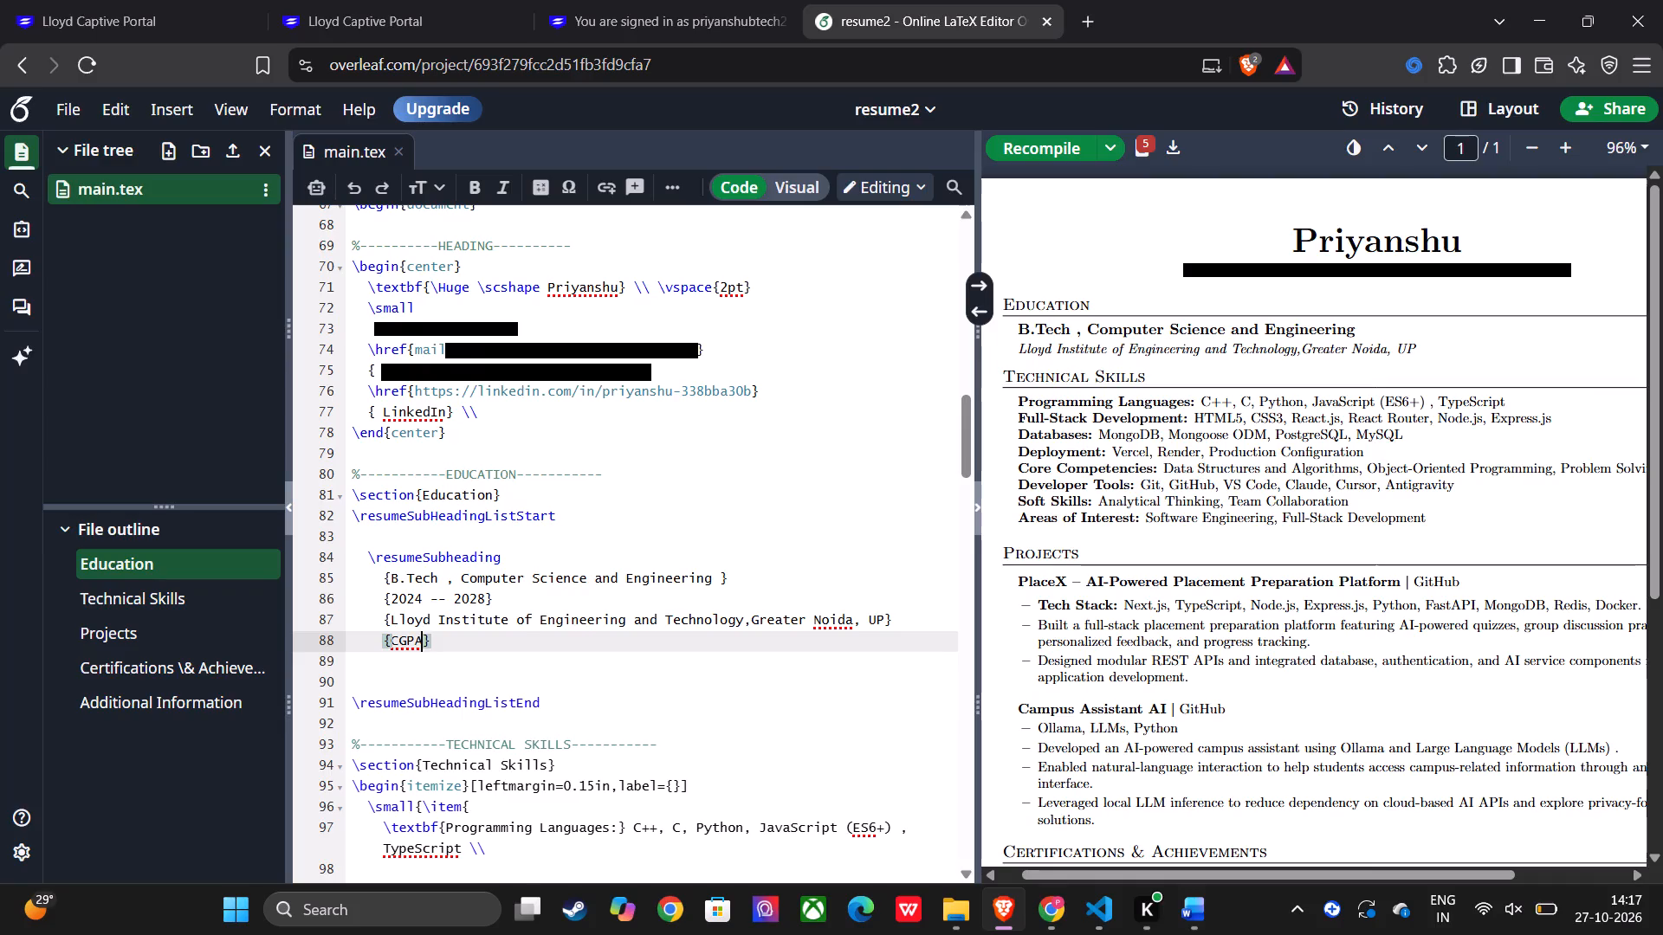
{"action": "key", "text": "space"}
{"action": "type", "text": "="}
{"action": "key", "text": "space"}
Search Windows for "cal" and open the Calculator app.
{"action": "left_click", "coordinate": [465, 913]}
{"action": "type", "text": "cal"}
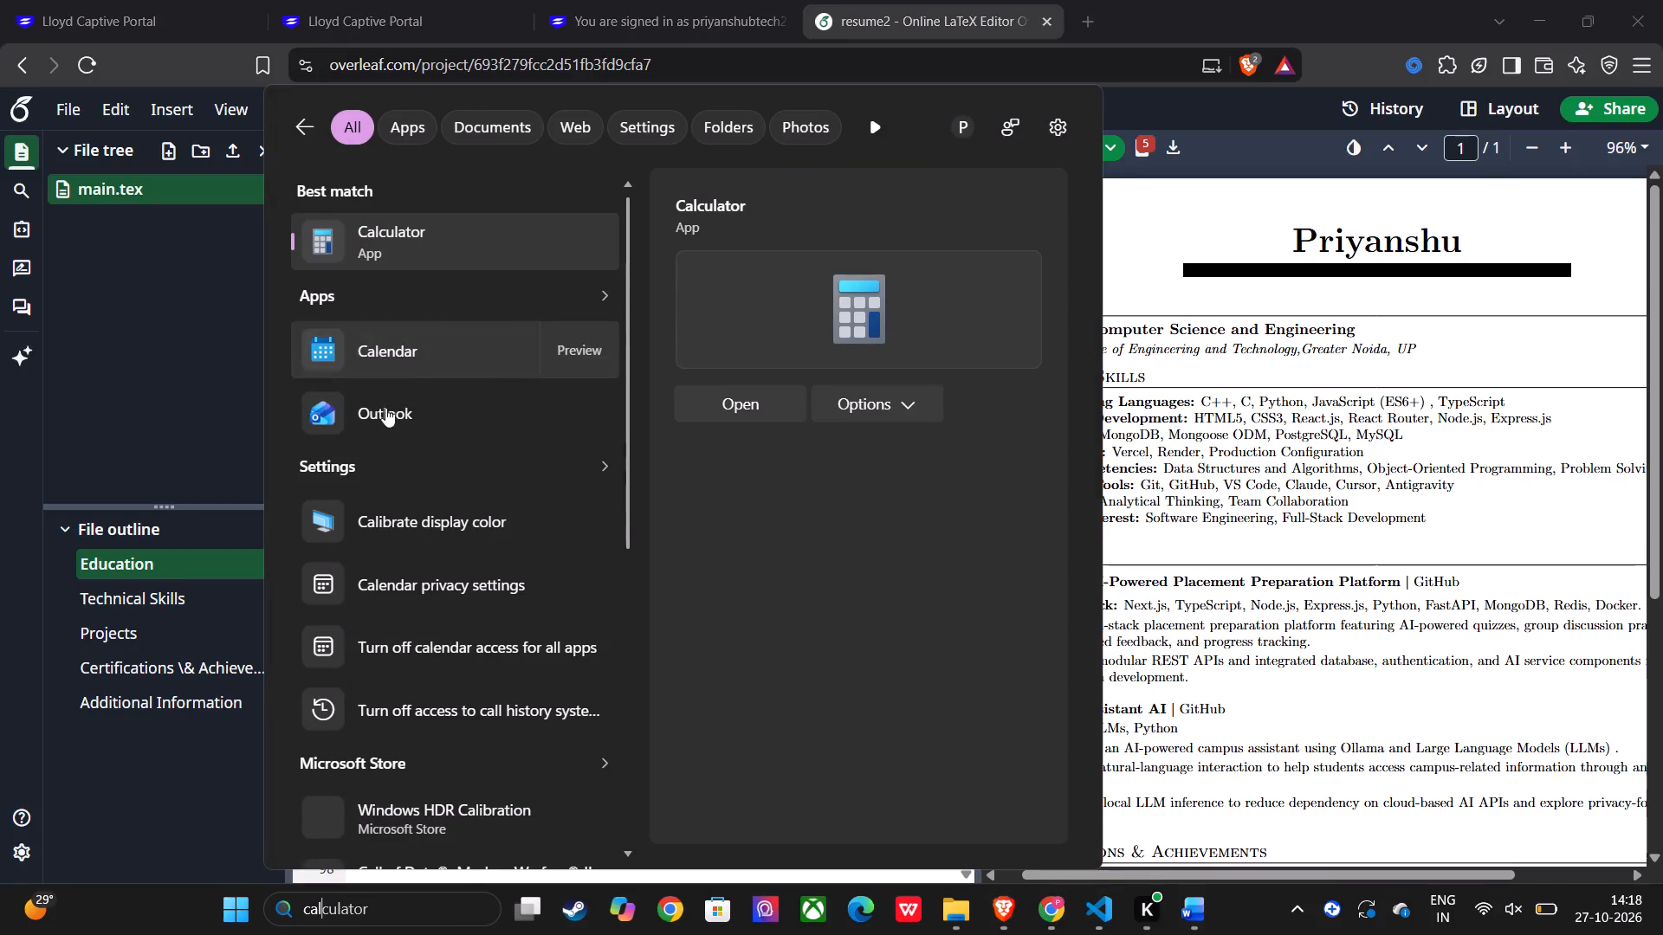
{"action": "left_click", "coordinate": [354, 240]}
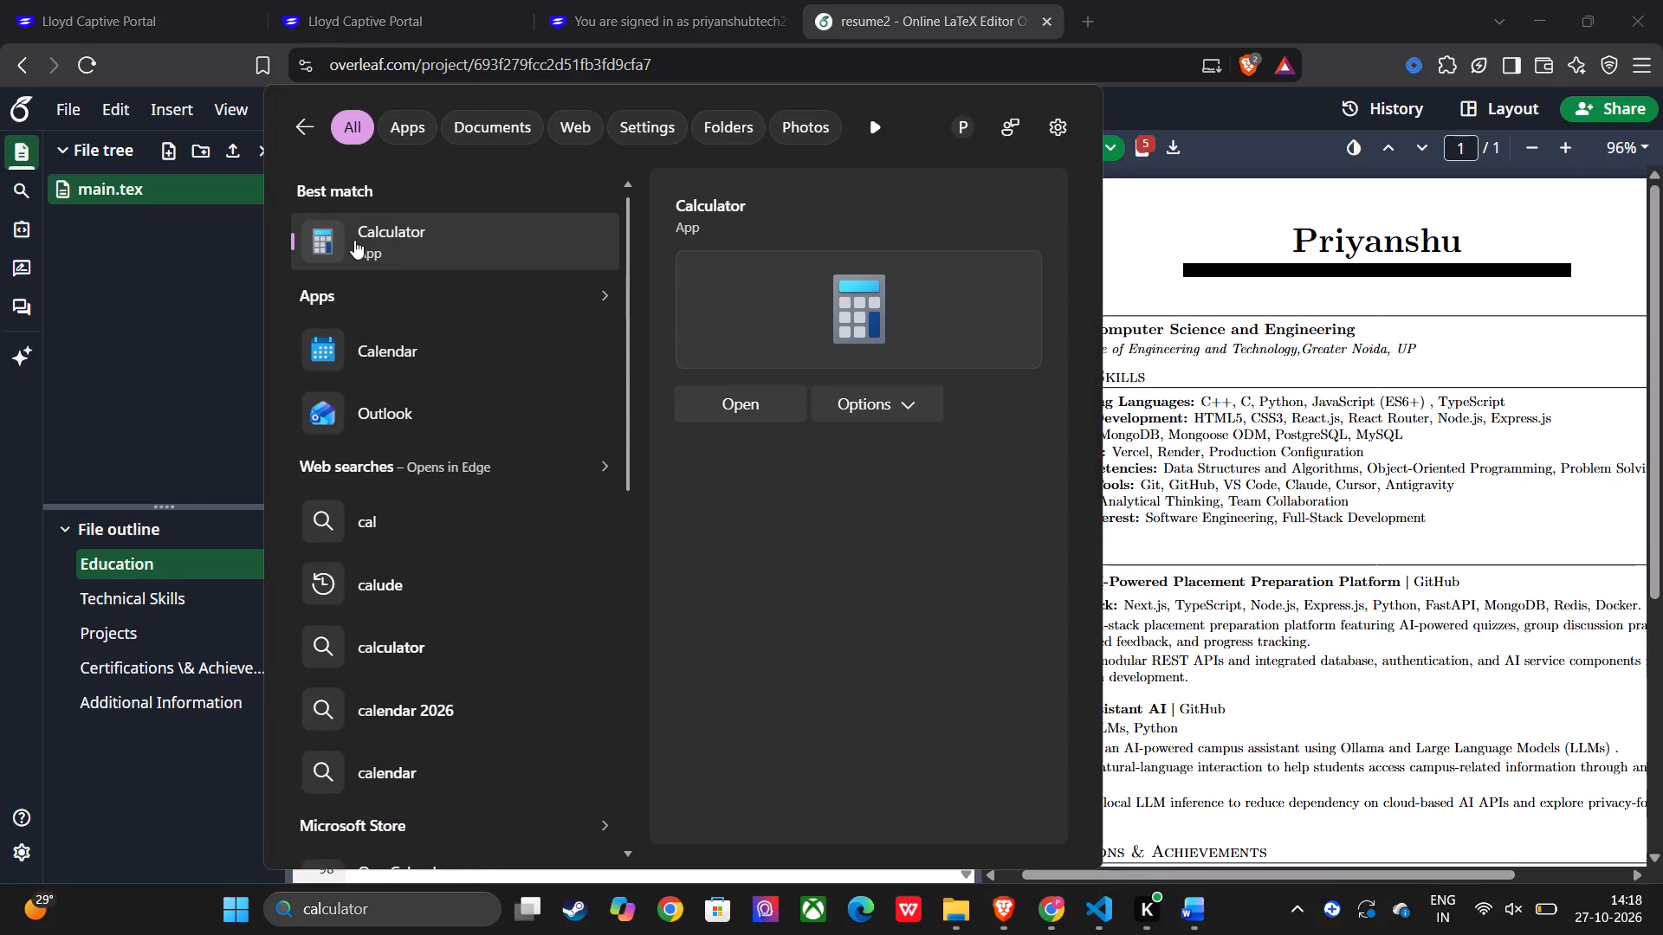
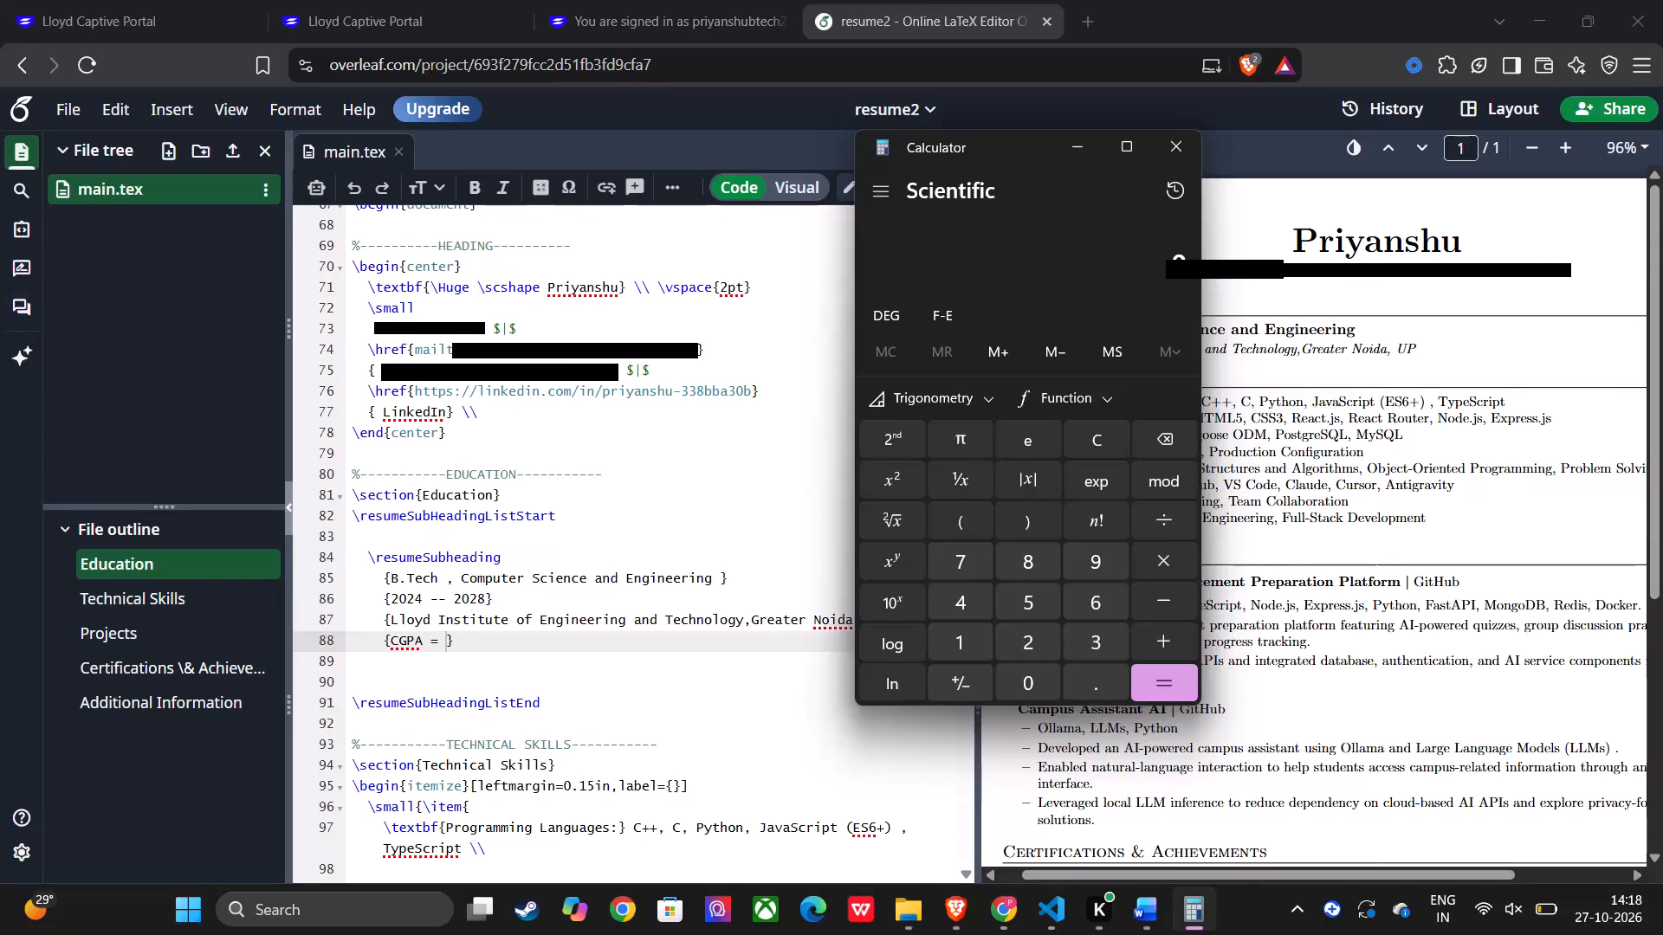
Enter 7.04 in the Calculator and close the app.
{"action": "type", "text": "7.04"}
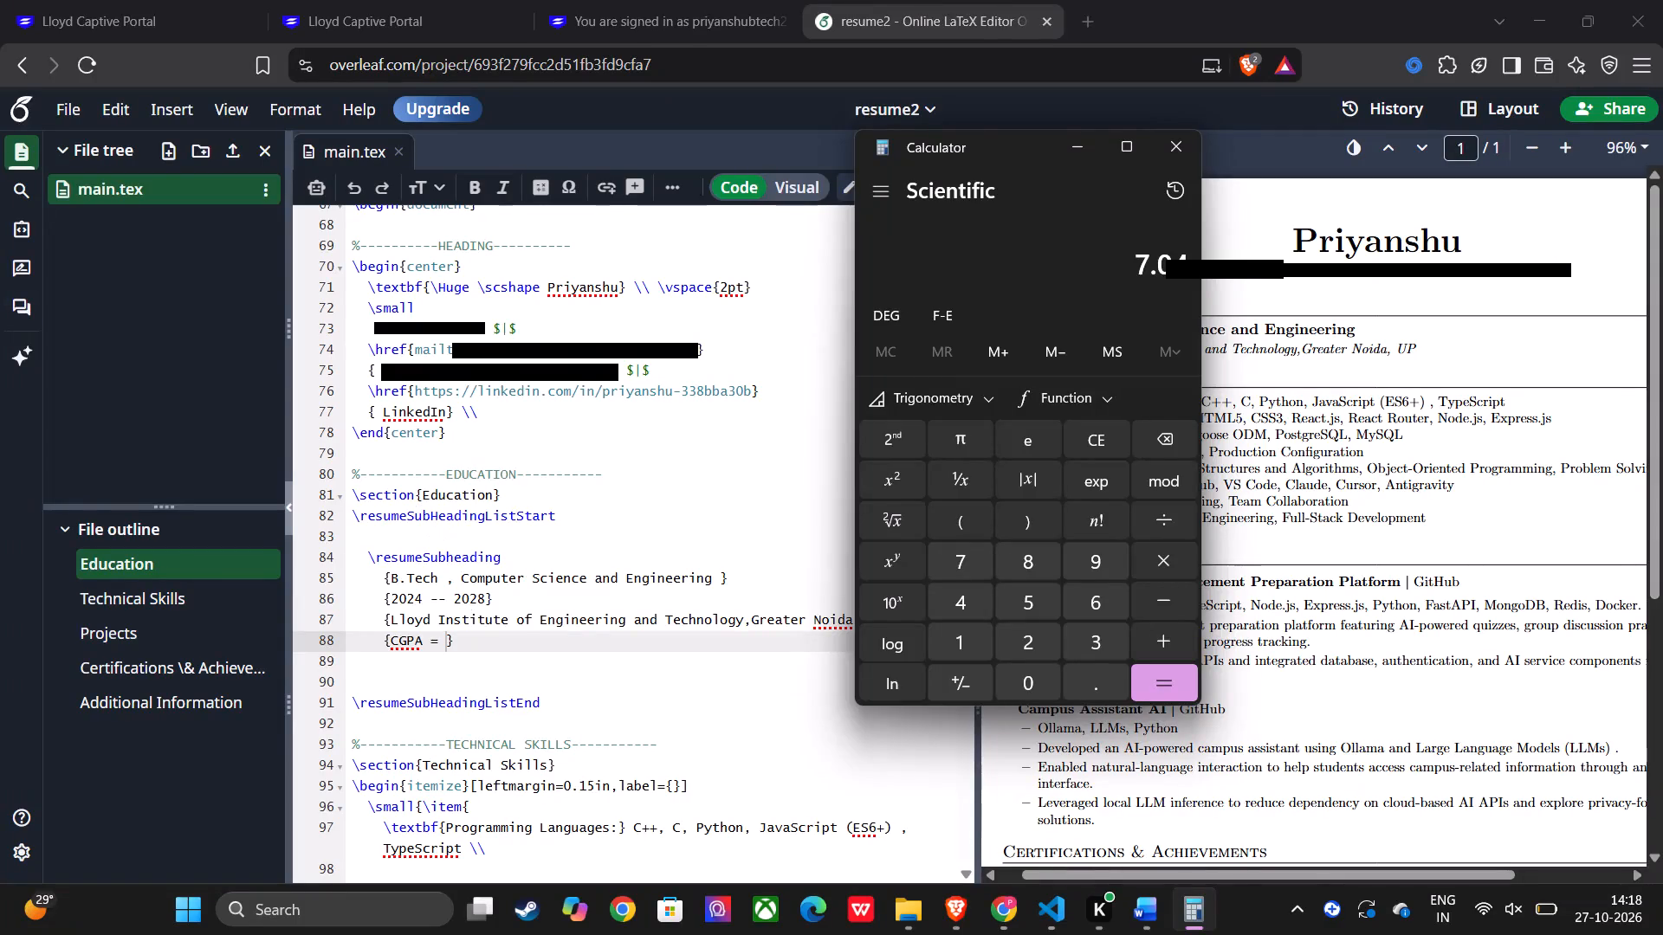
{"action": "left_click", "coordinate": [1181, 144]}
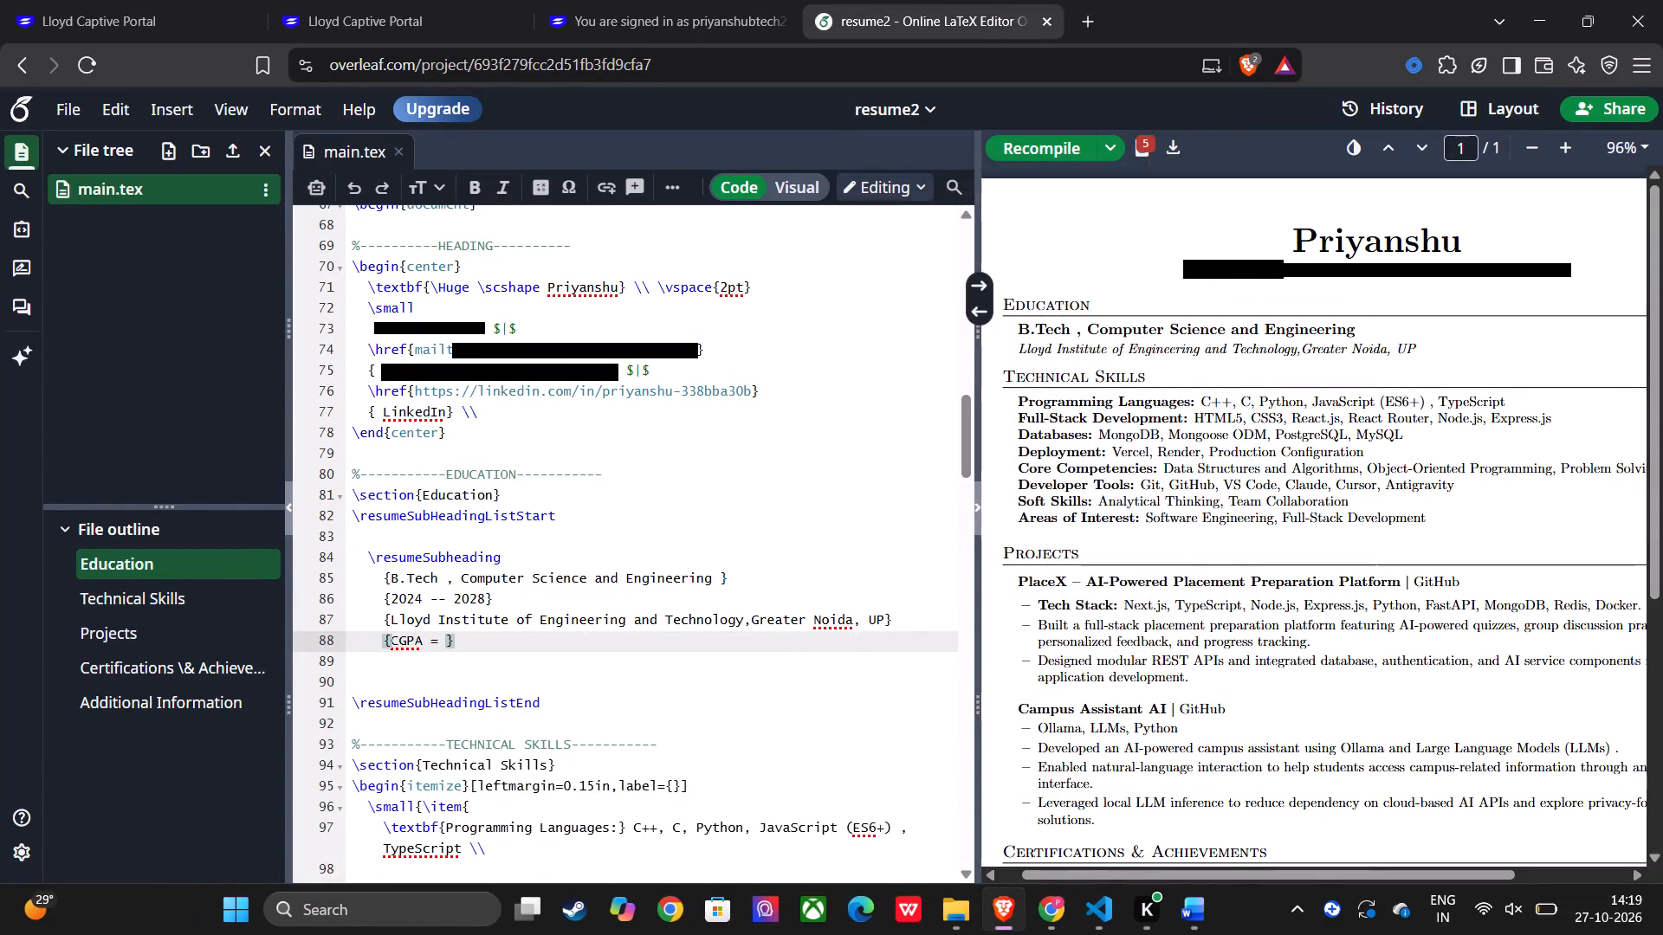
Fill in the CGPA value on line 88 as 7.04 and recompile the PDF.
{"action": "type", "text": "7.04"}
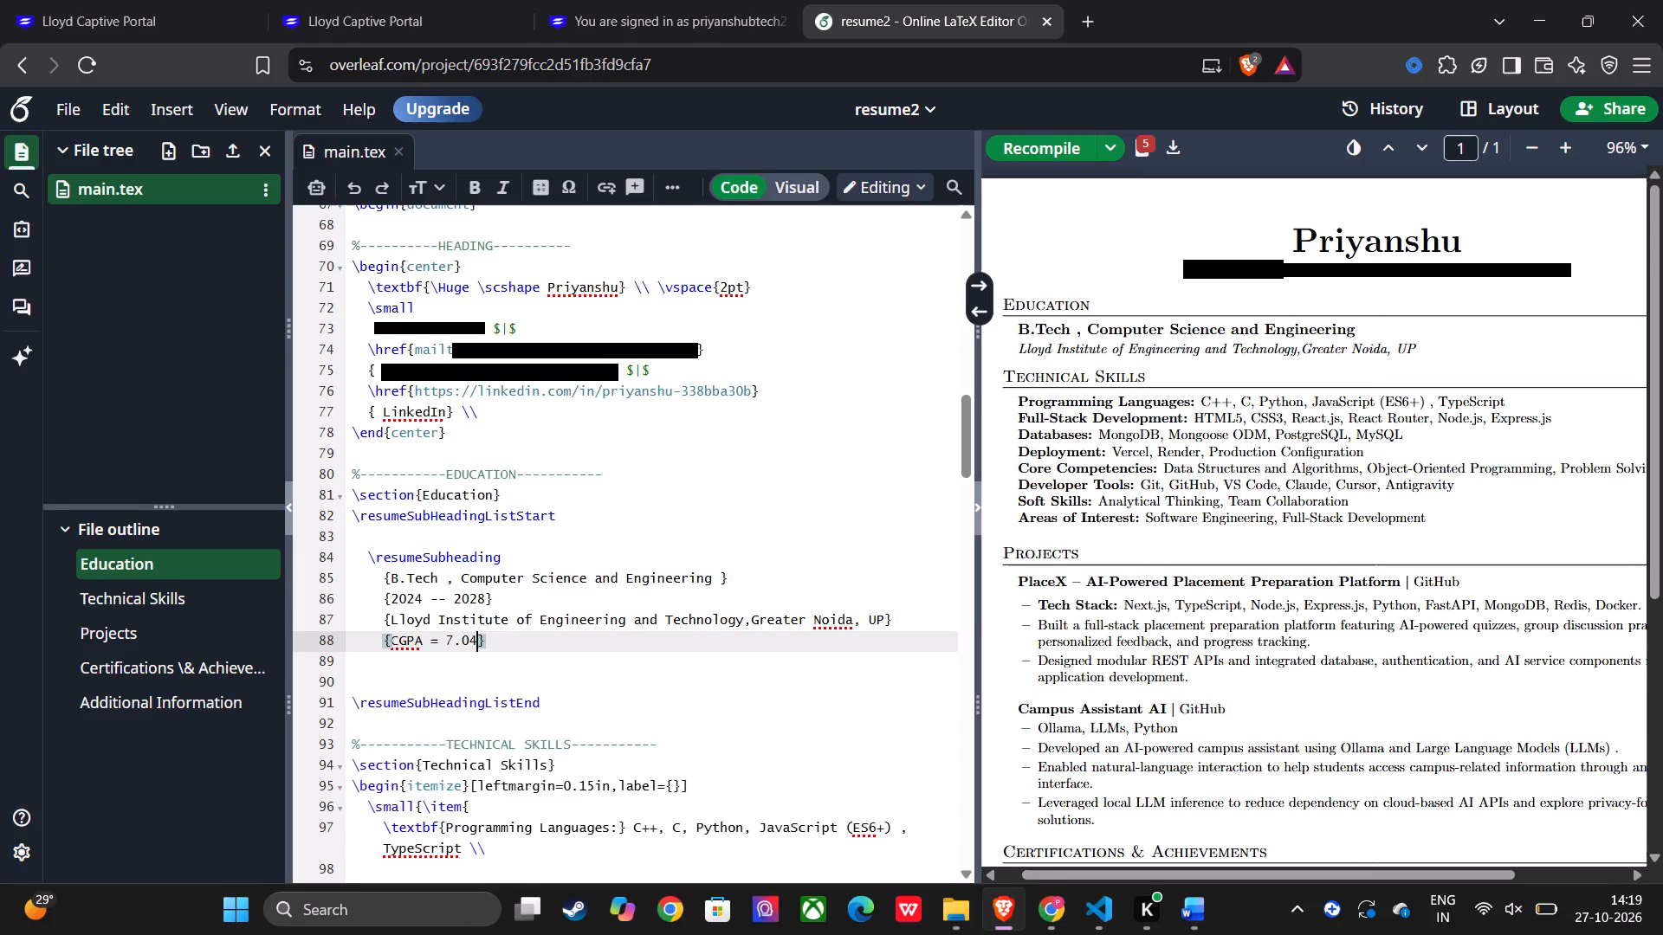
{"action": "scroll", "coordinate": [1208, 429], "scroll_direction": "left", "scroll_amount": 3}
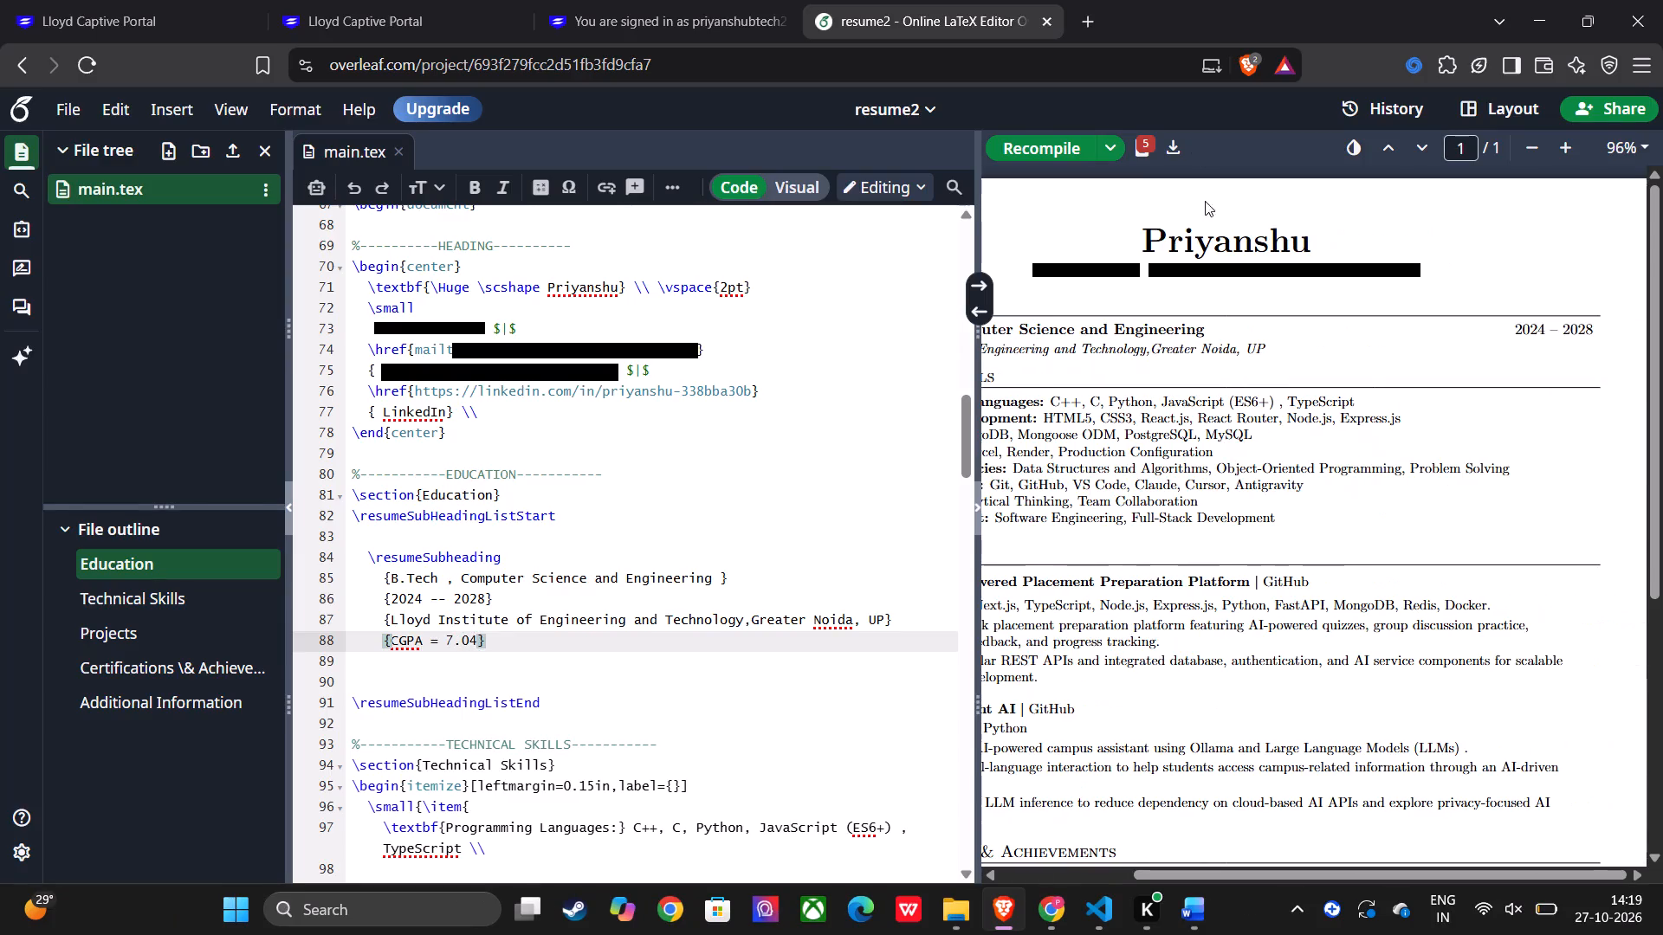
{"action": "left_click", "coordinate": [1066, 154]}
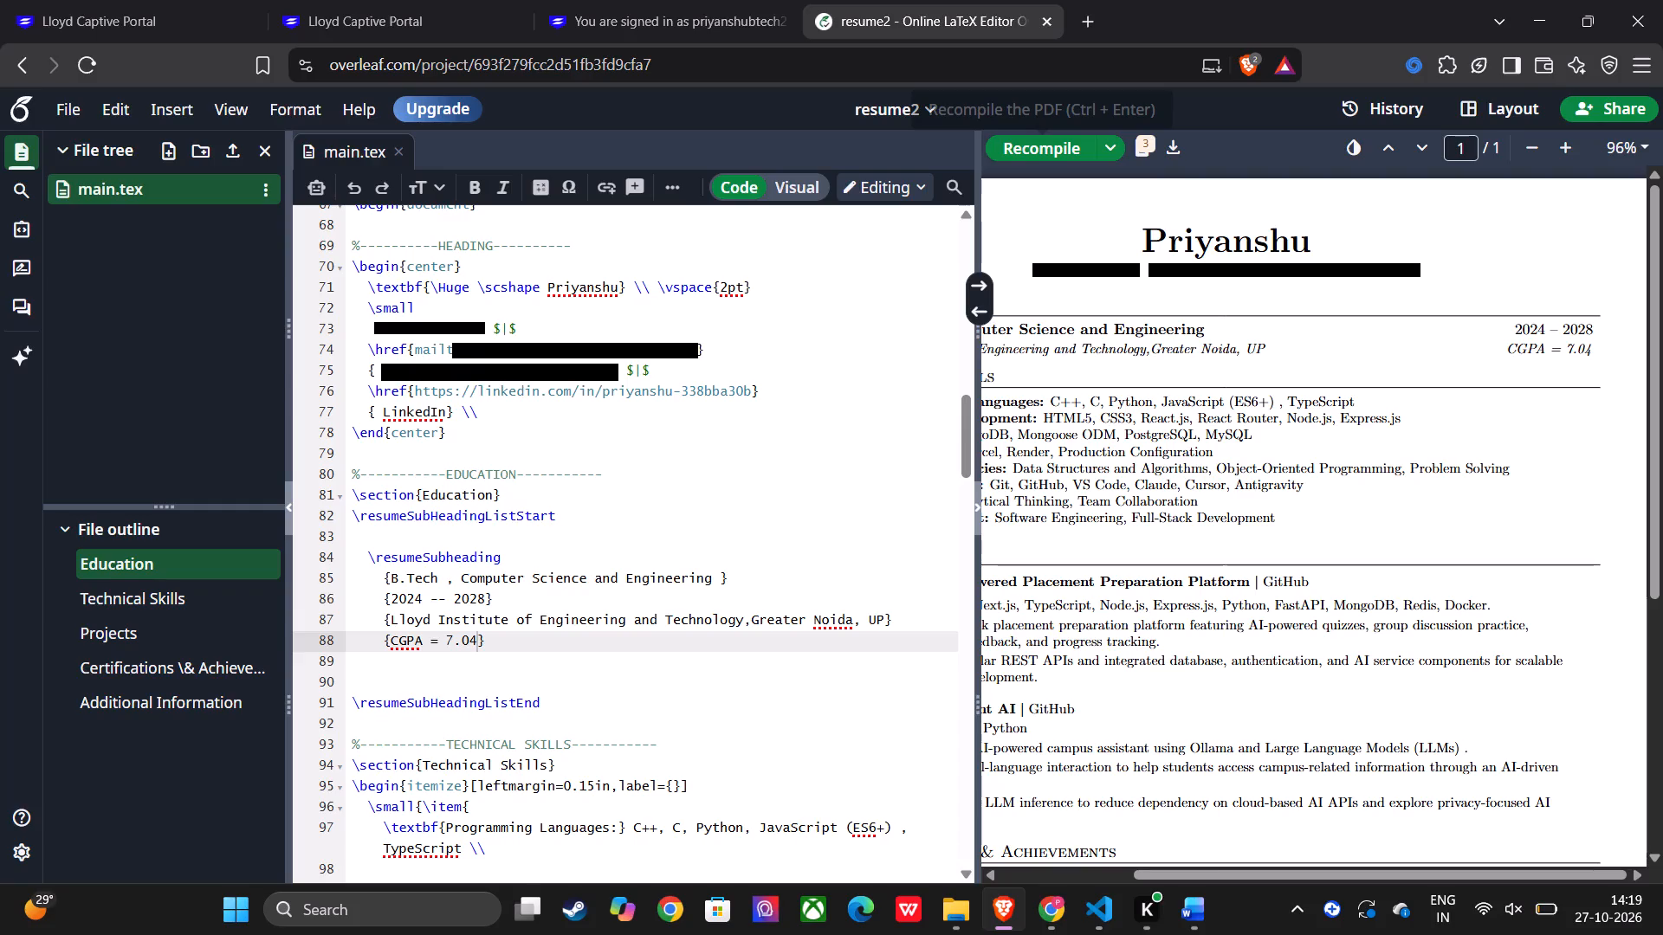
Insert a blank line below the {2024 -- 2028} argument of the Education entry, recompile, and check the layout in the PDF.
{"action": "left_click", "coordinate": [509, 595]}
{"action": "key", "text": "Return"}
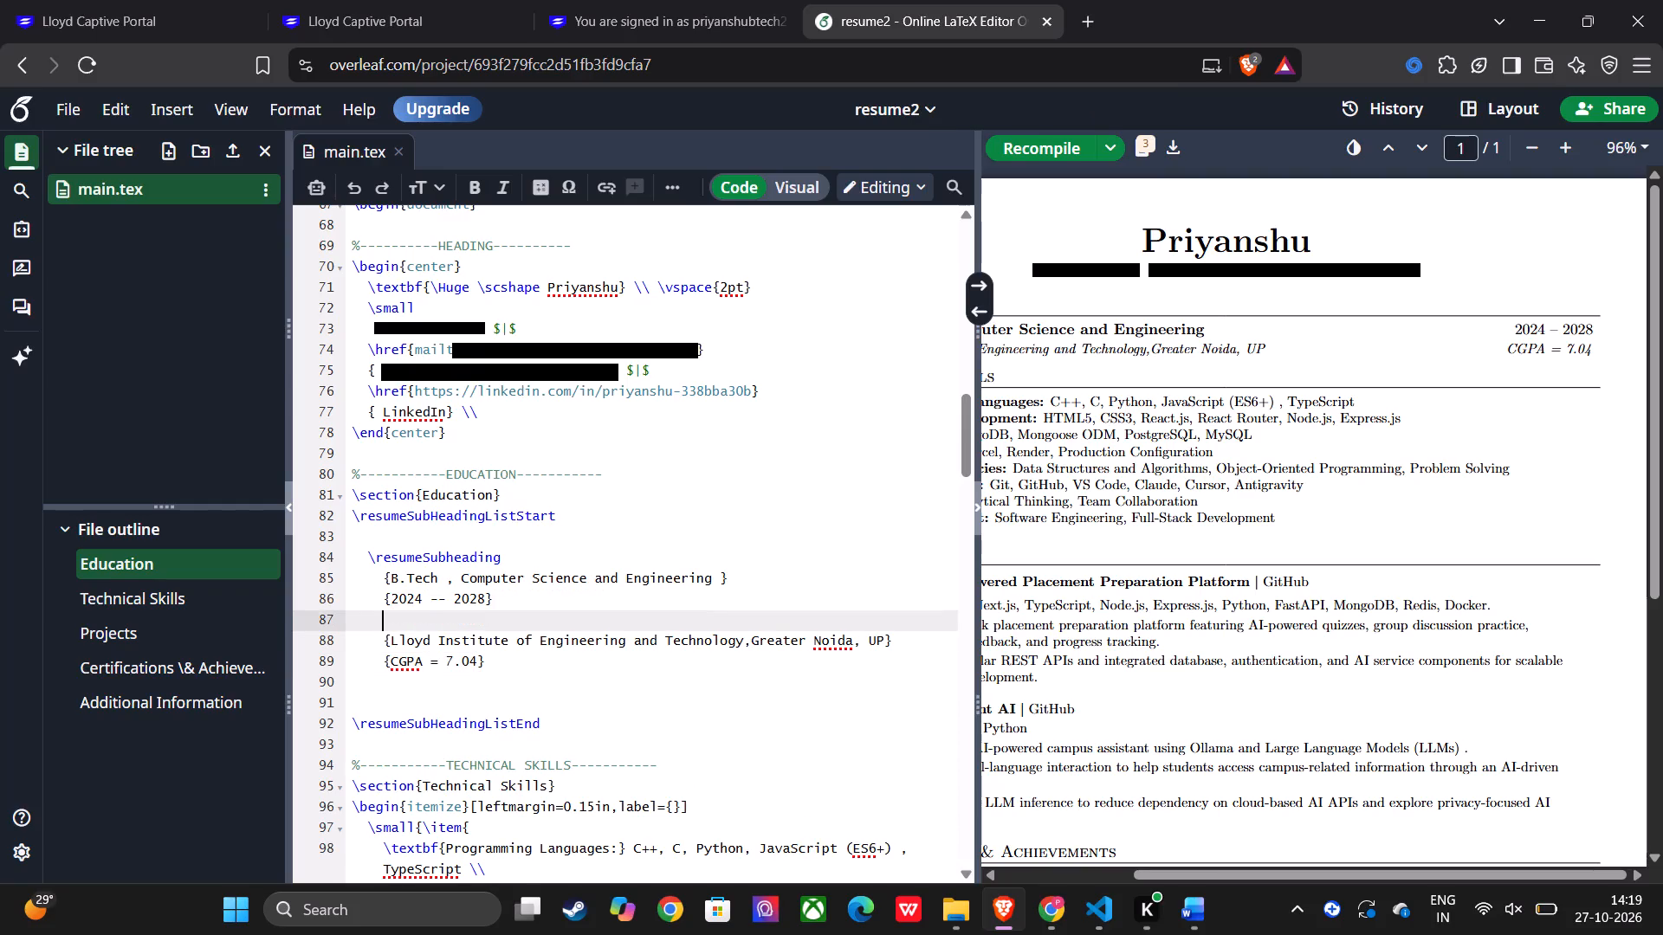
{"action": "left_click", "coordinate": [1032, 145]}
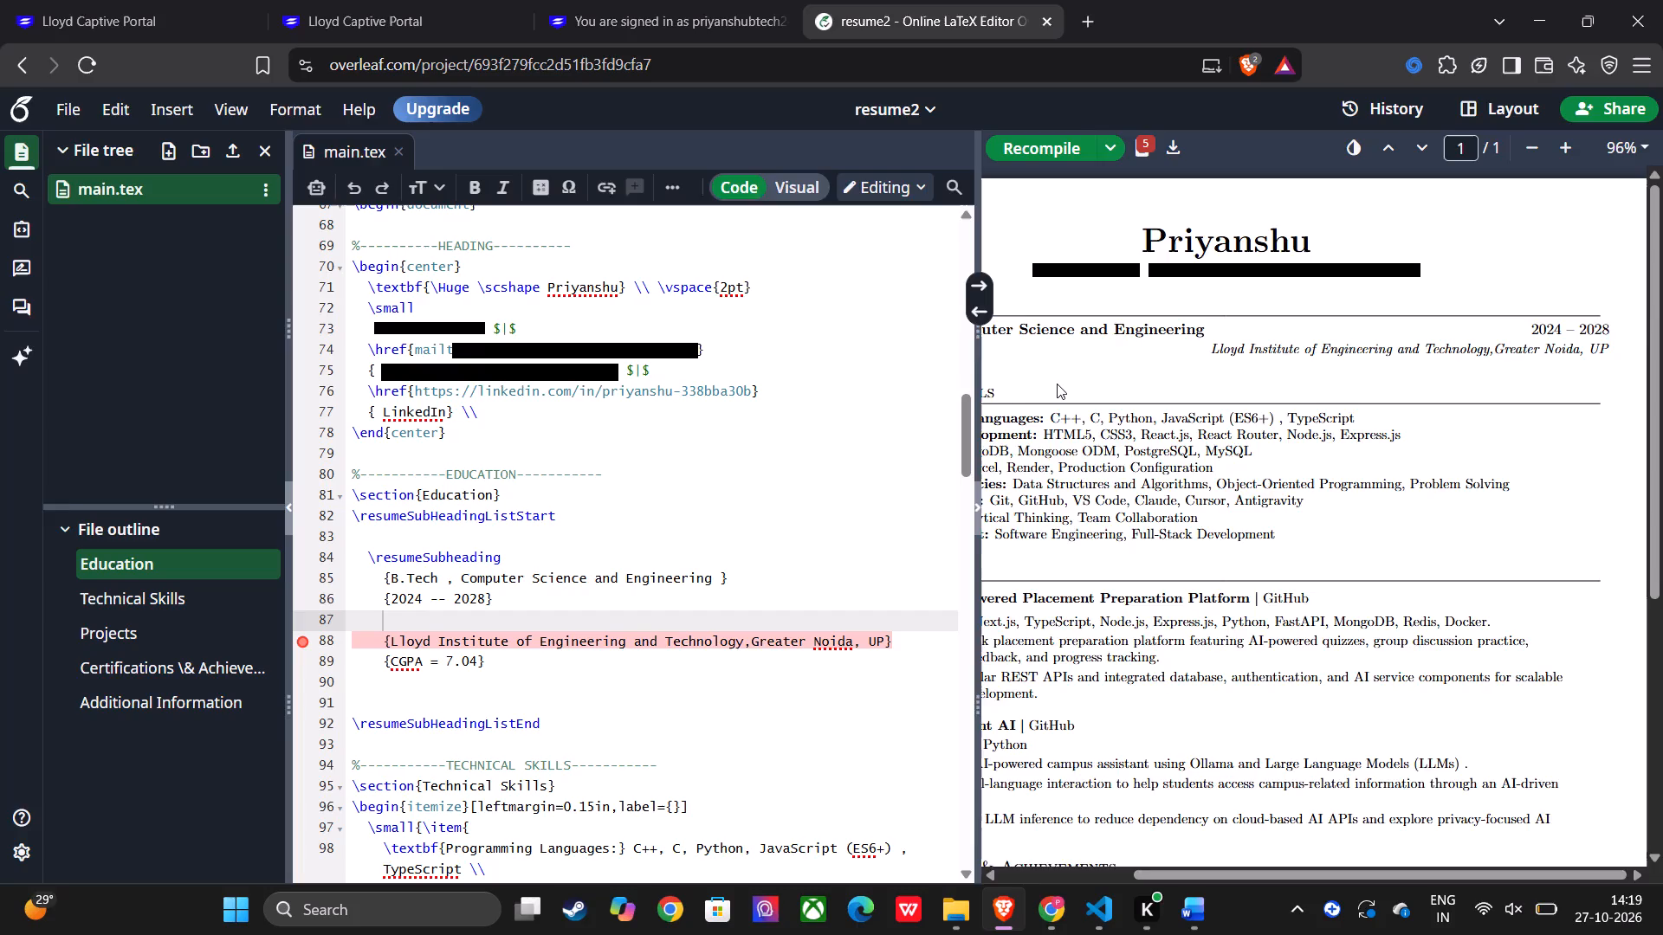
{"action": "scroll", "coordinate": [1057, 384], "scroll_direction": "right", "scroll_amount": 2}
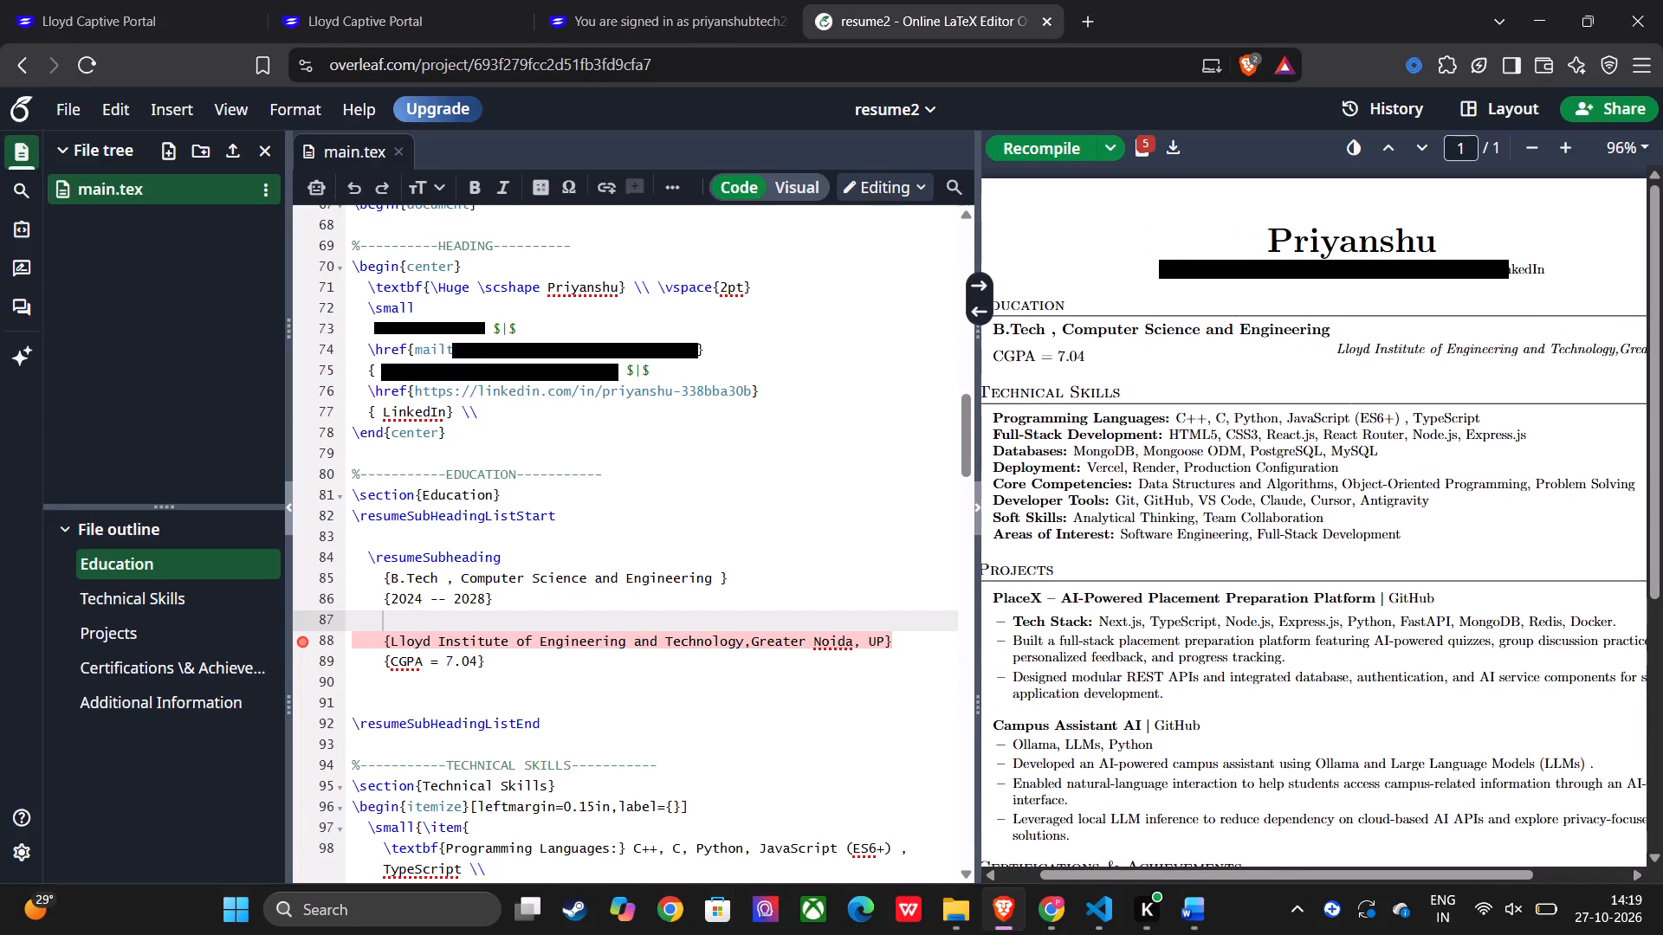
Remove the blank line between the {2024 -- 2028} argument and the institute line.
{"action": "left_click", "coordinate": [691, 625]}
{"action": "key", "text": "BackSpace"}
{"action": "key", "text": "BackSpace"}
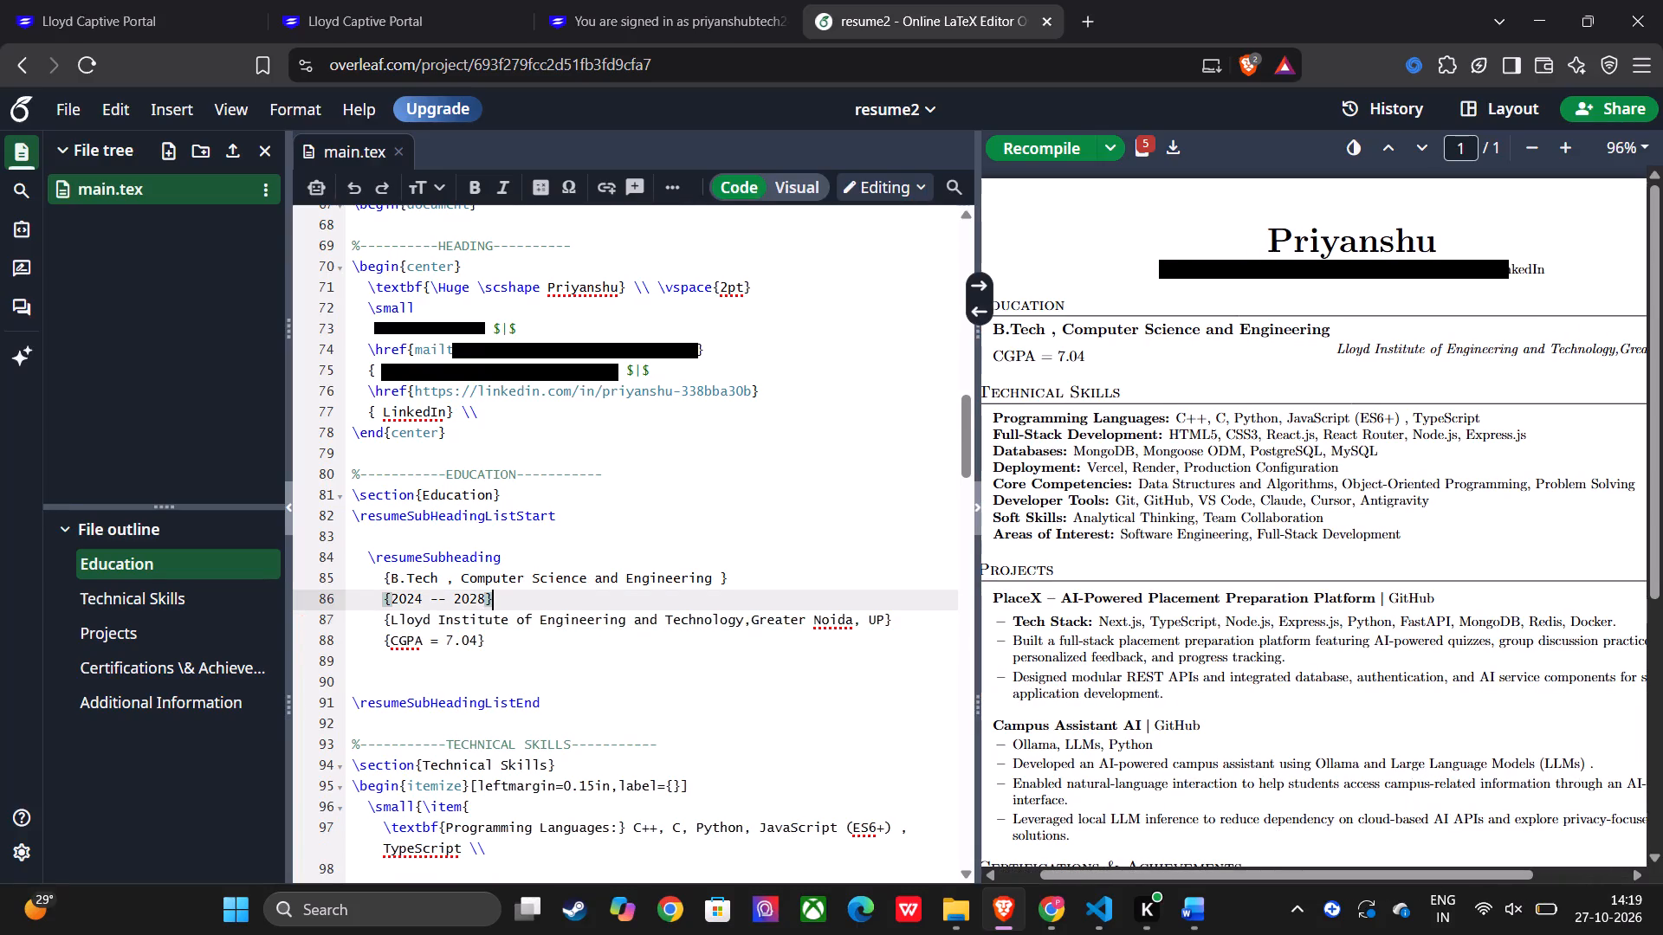
Add a space after UP in the institute line, recompile, and check the Education entry across the PDF's full width.
{"action": "scroll", "coordinate": [428, 633], "scroll_direction": "left", "scroll_amount": 1}
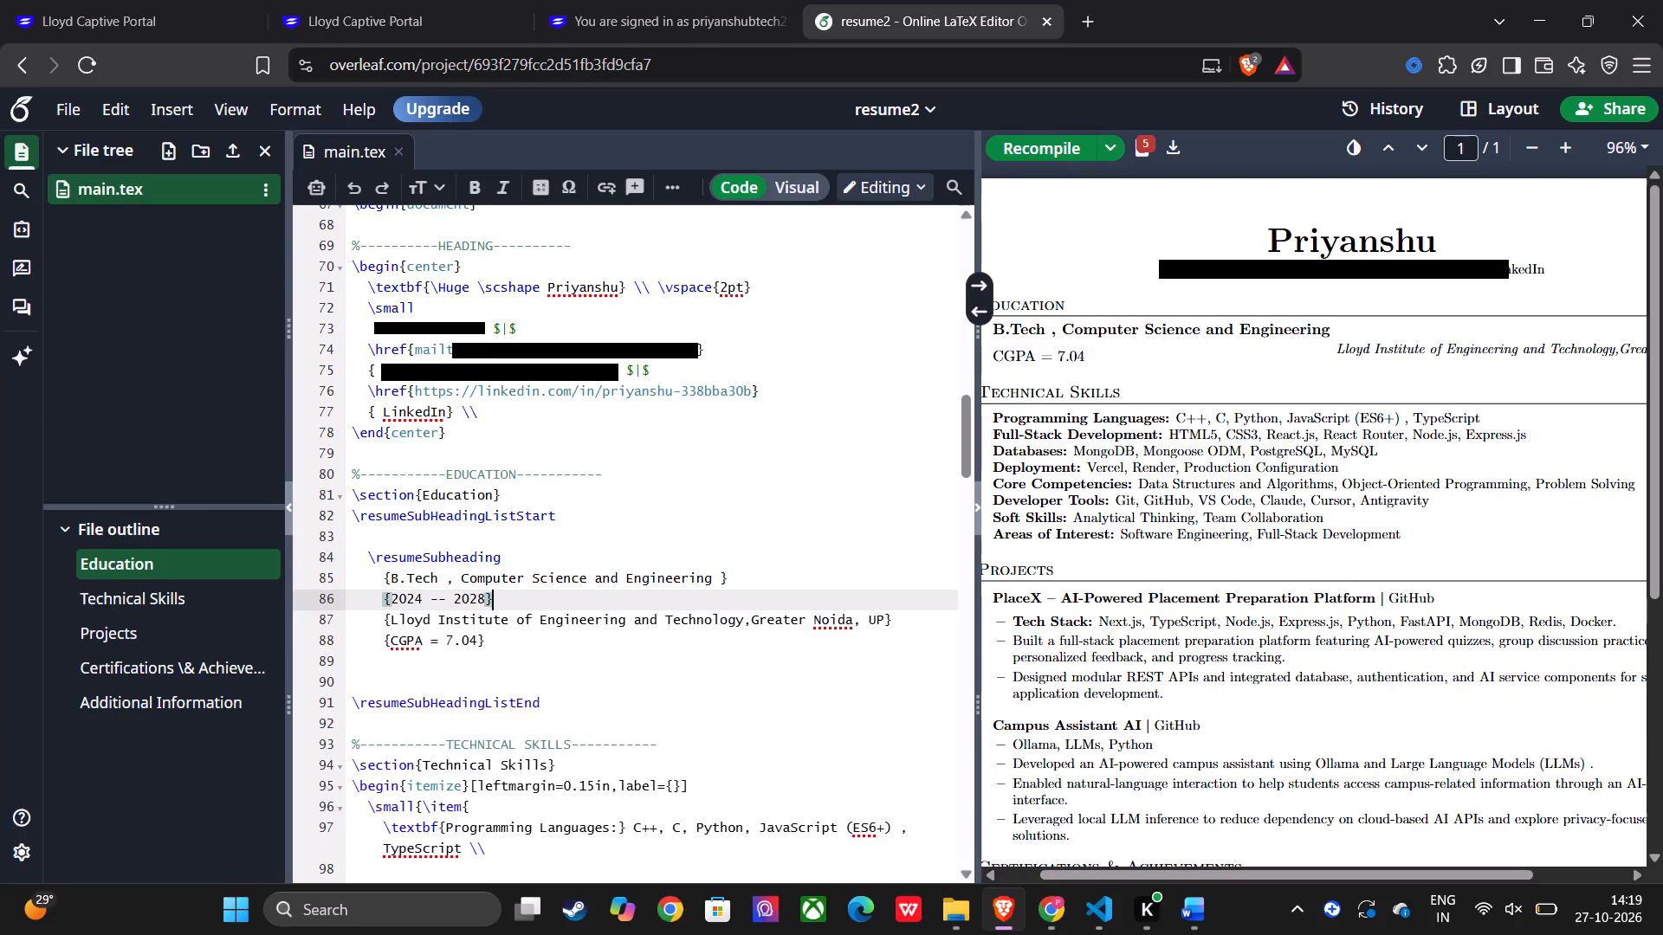
{"action": "left_click", "coordinate": [879, 623]}
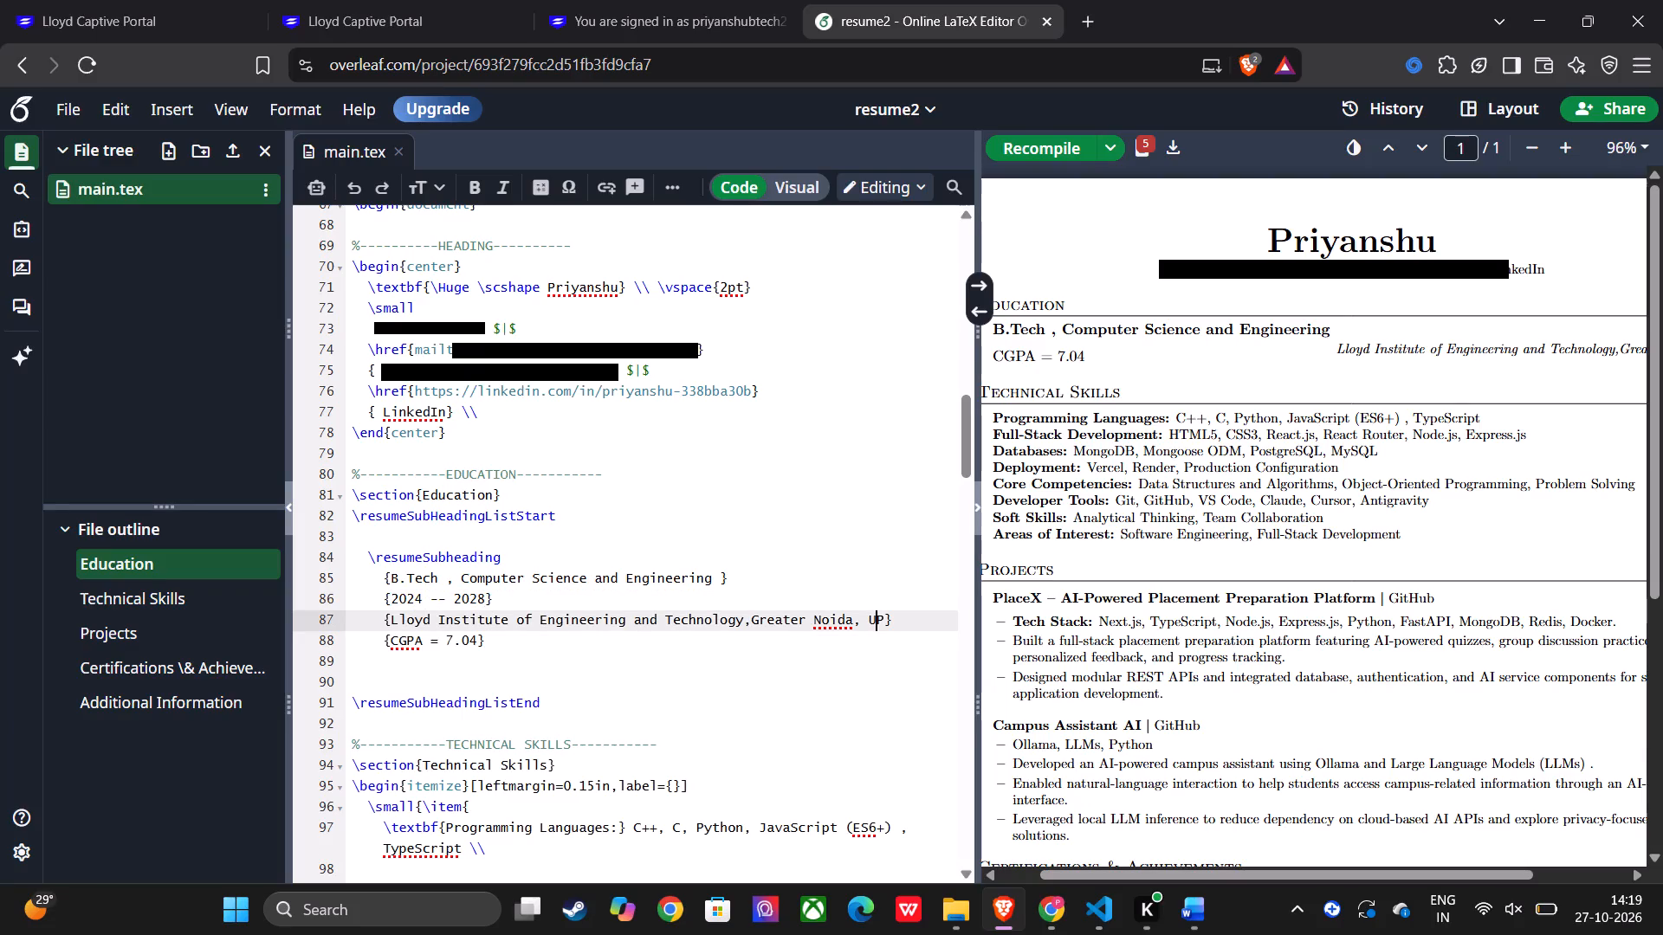
{"action": "left_click", "coordinate": [883, 621]}
{"action": "key", "text": "space"}
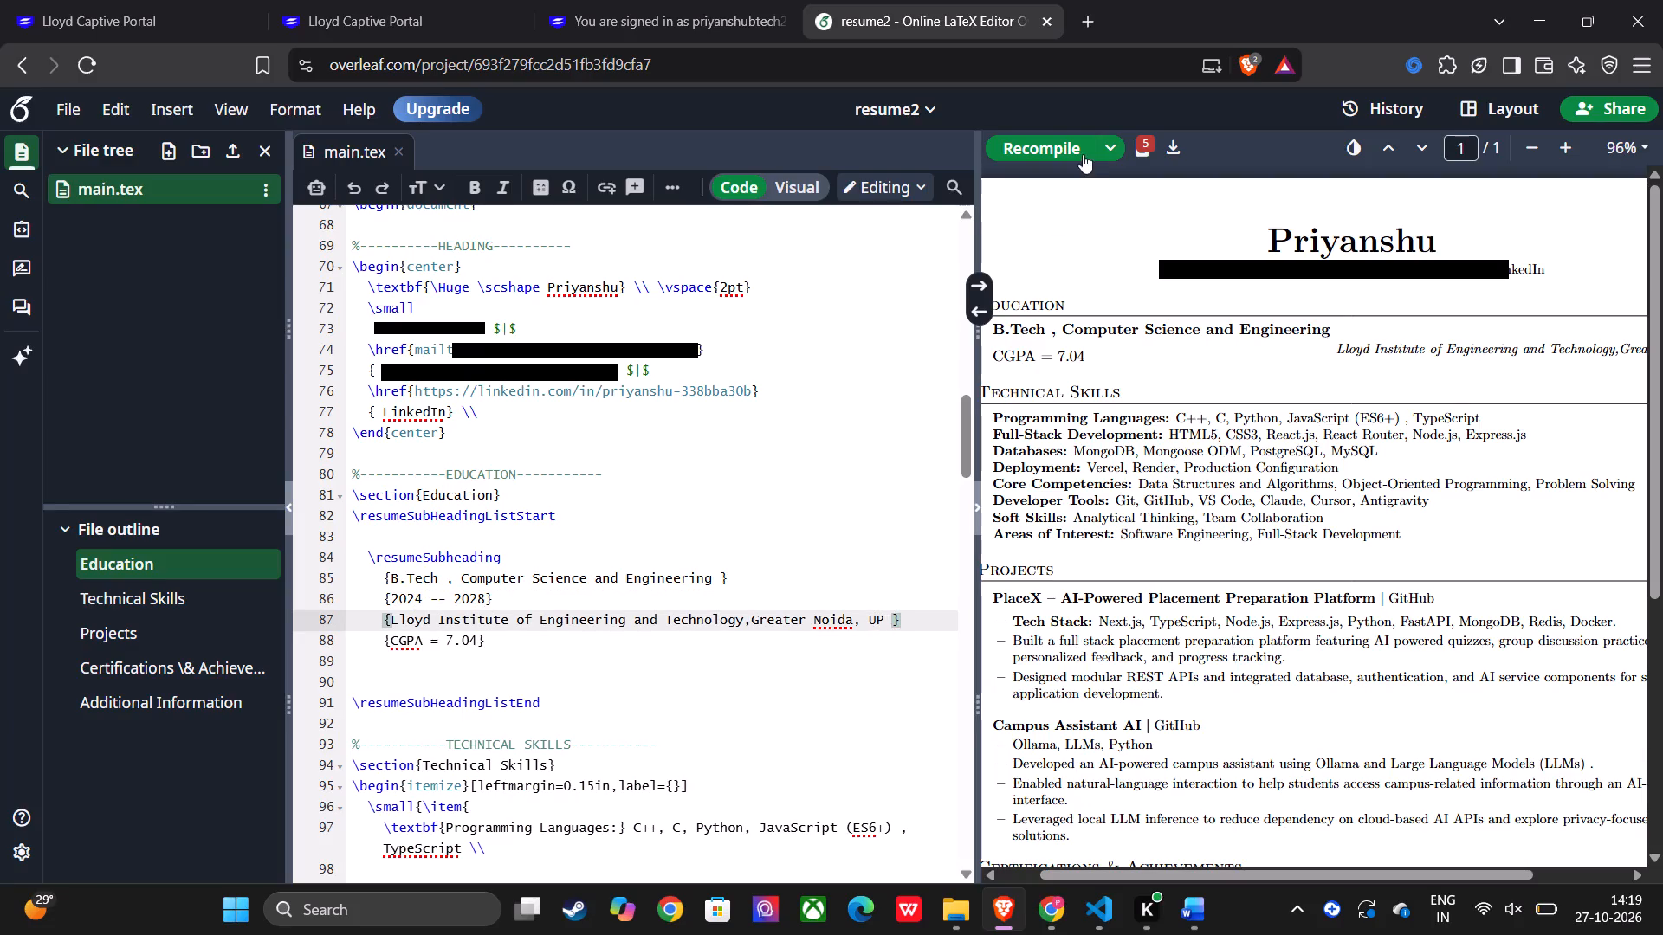
{"action": "left_click", "coordinate": [1061, 149]}
{"action": "scroll", "coordinate": [1179, 311], "scroll_direction": "left", "scroll_amount": 1}
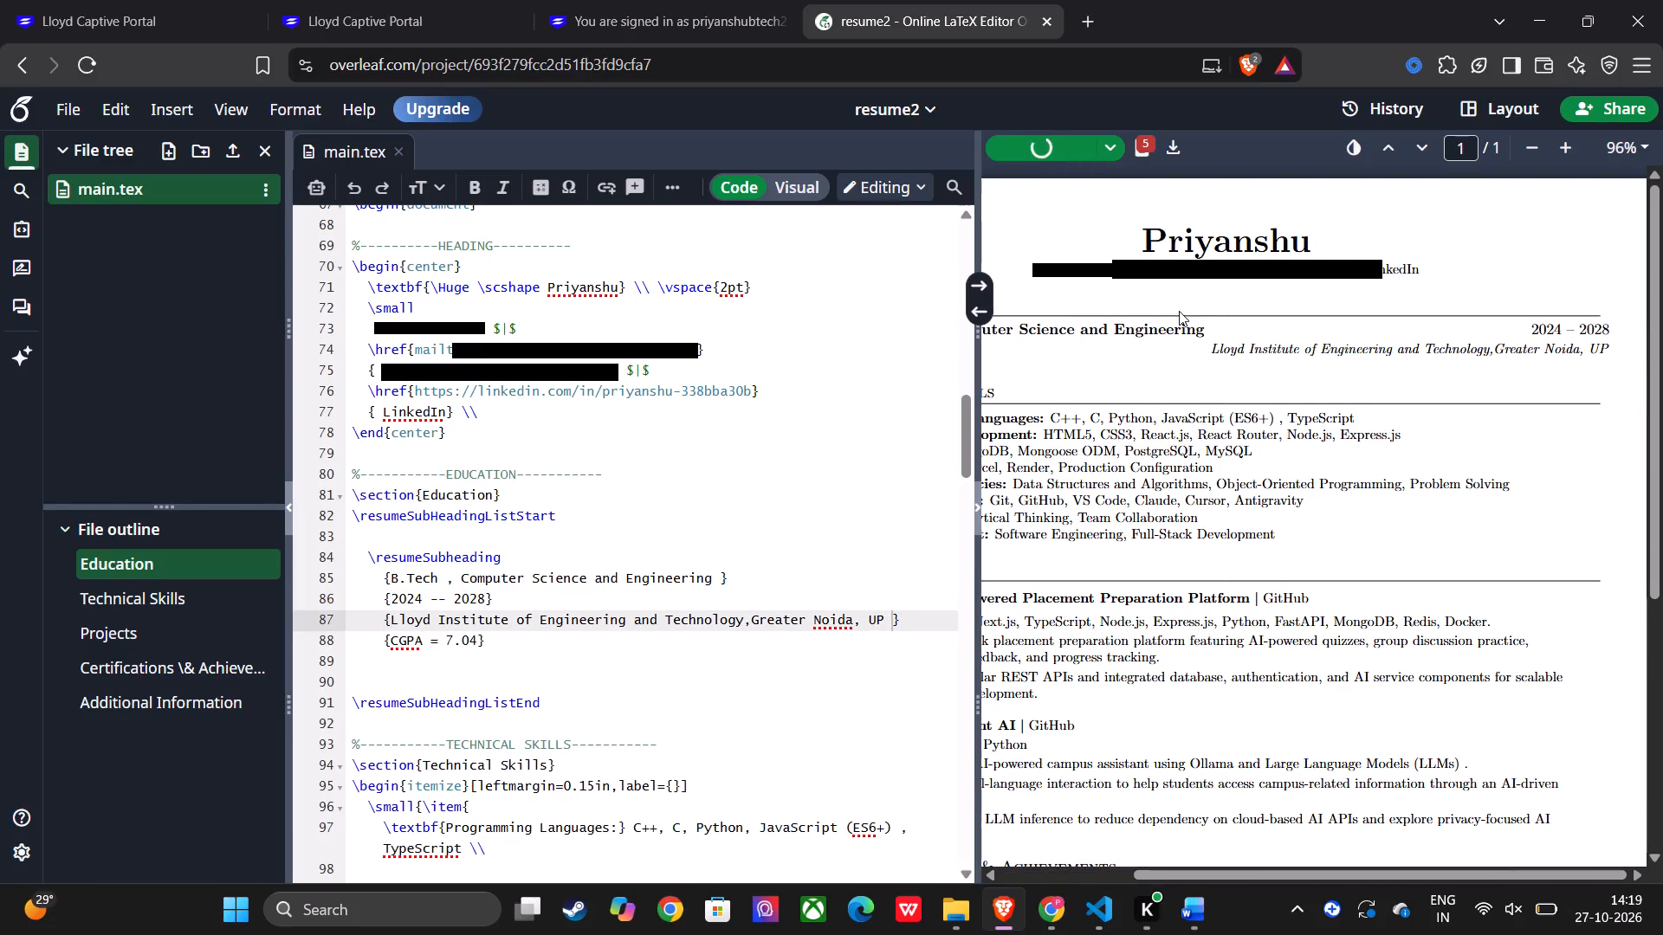
{"action": "scroll", "coordinate": [1179, 311], "scroll_direction": "right", "scroll_amount": 2}
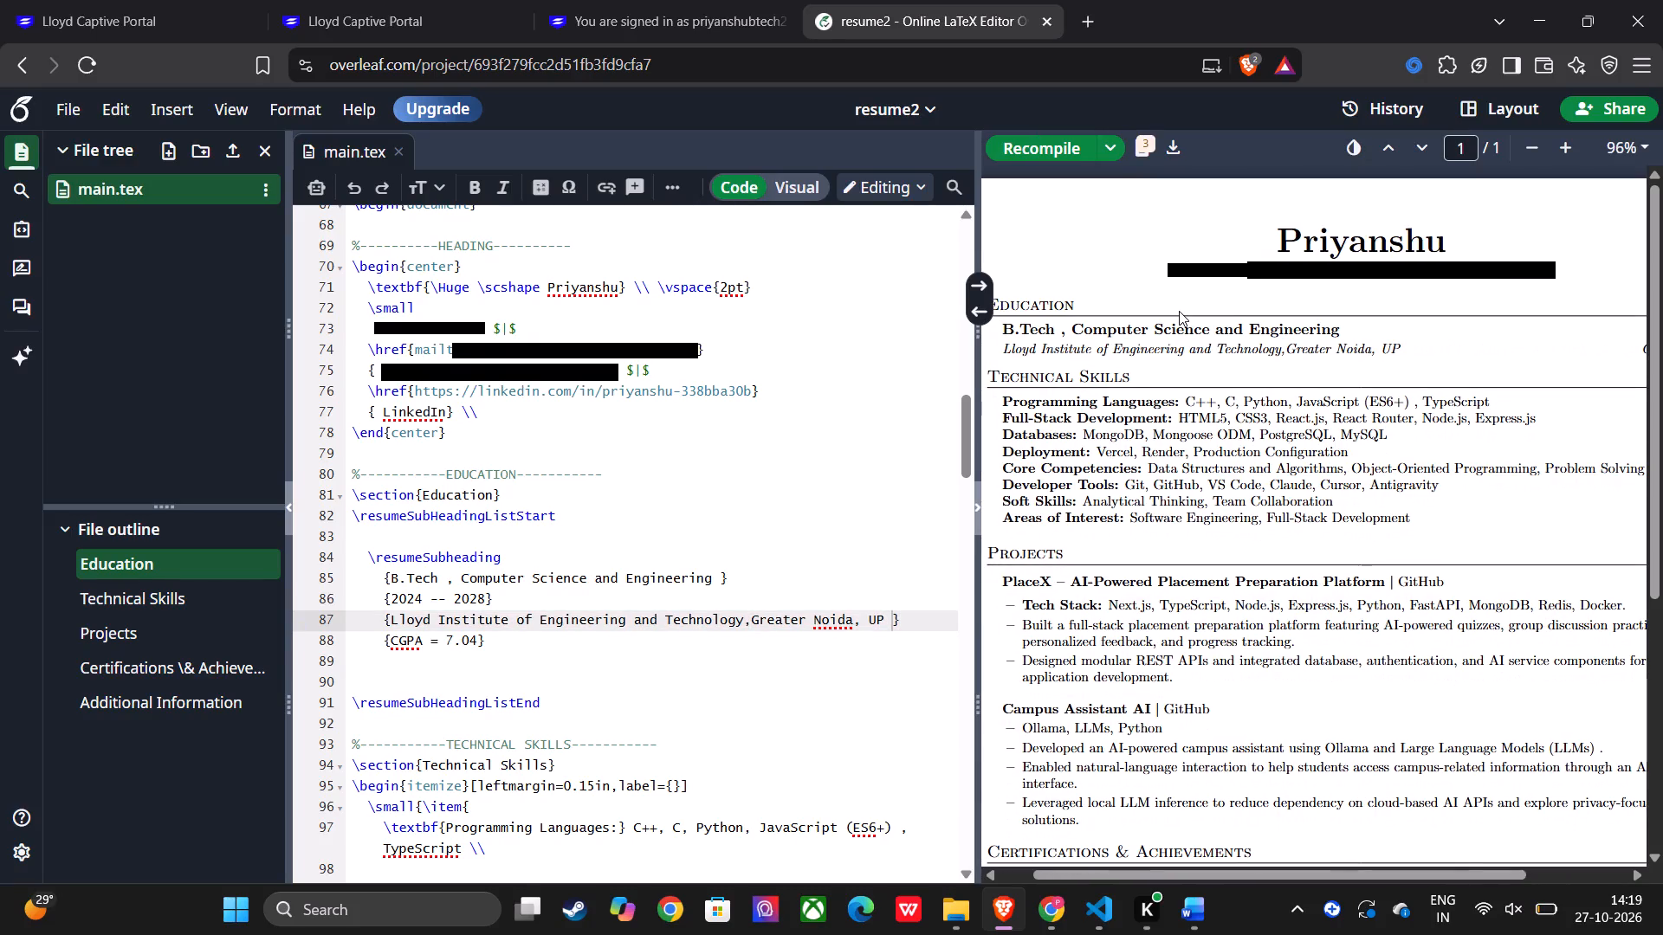
{"action": "scroll", "coordinate": [1359, 524], "scroll_direction": "left", "scroll_amount": 2}
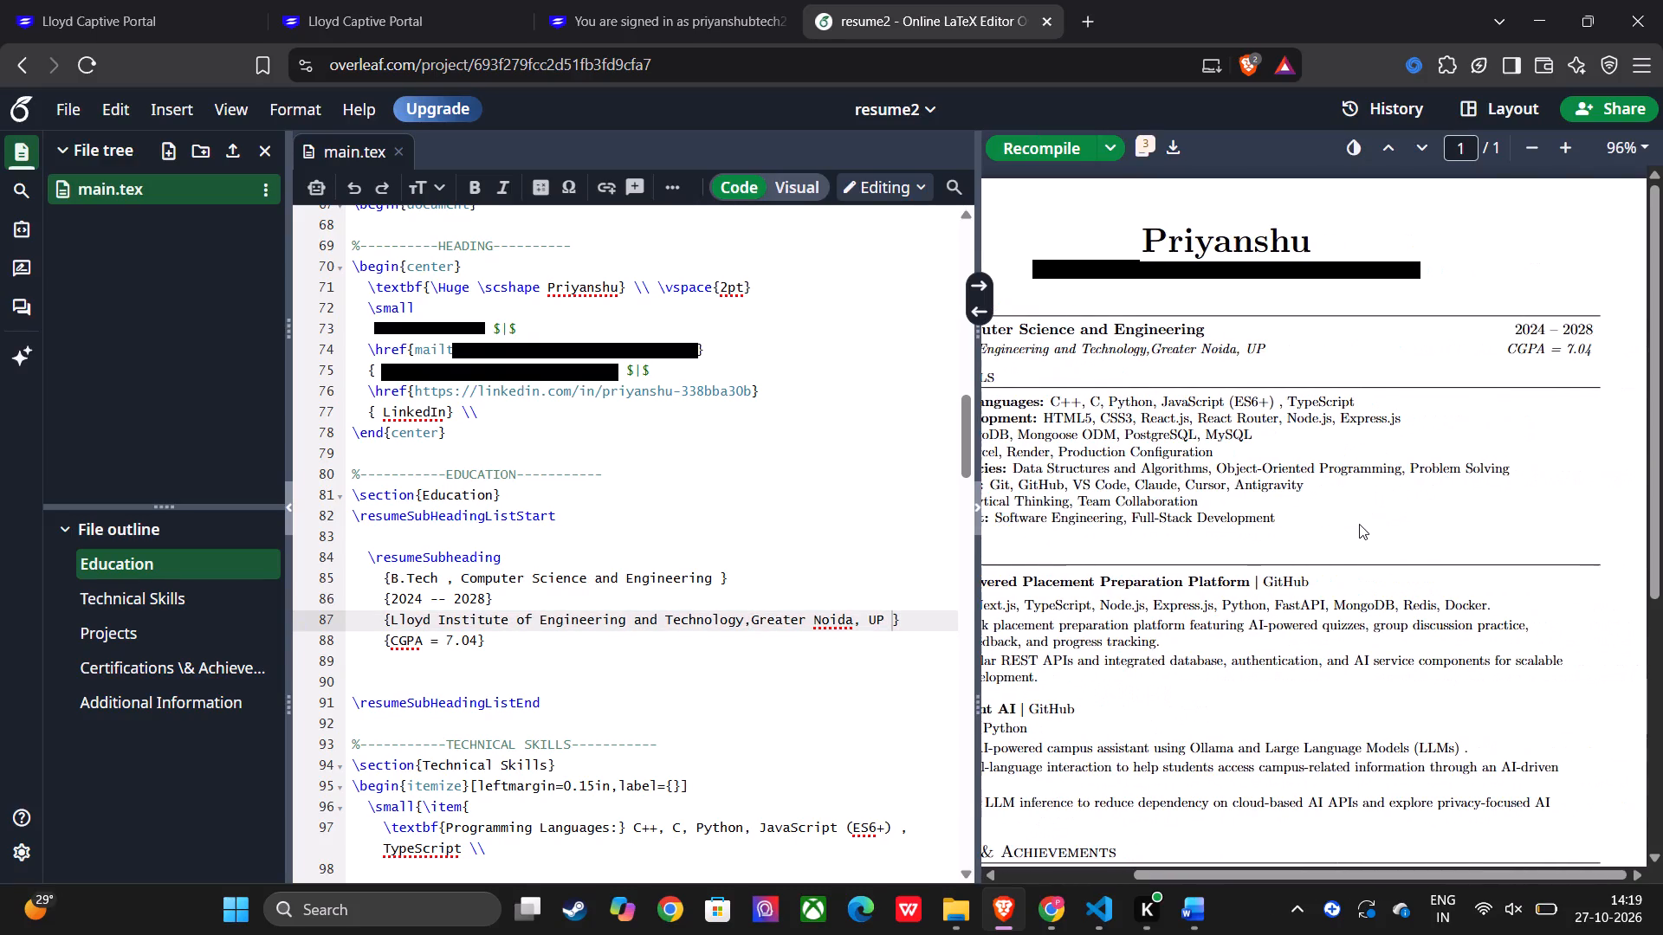
{"action": "scroll", "coordinate": [1359, 524], "scroll_direction": "right", "scroll_amount": 1}
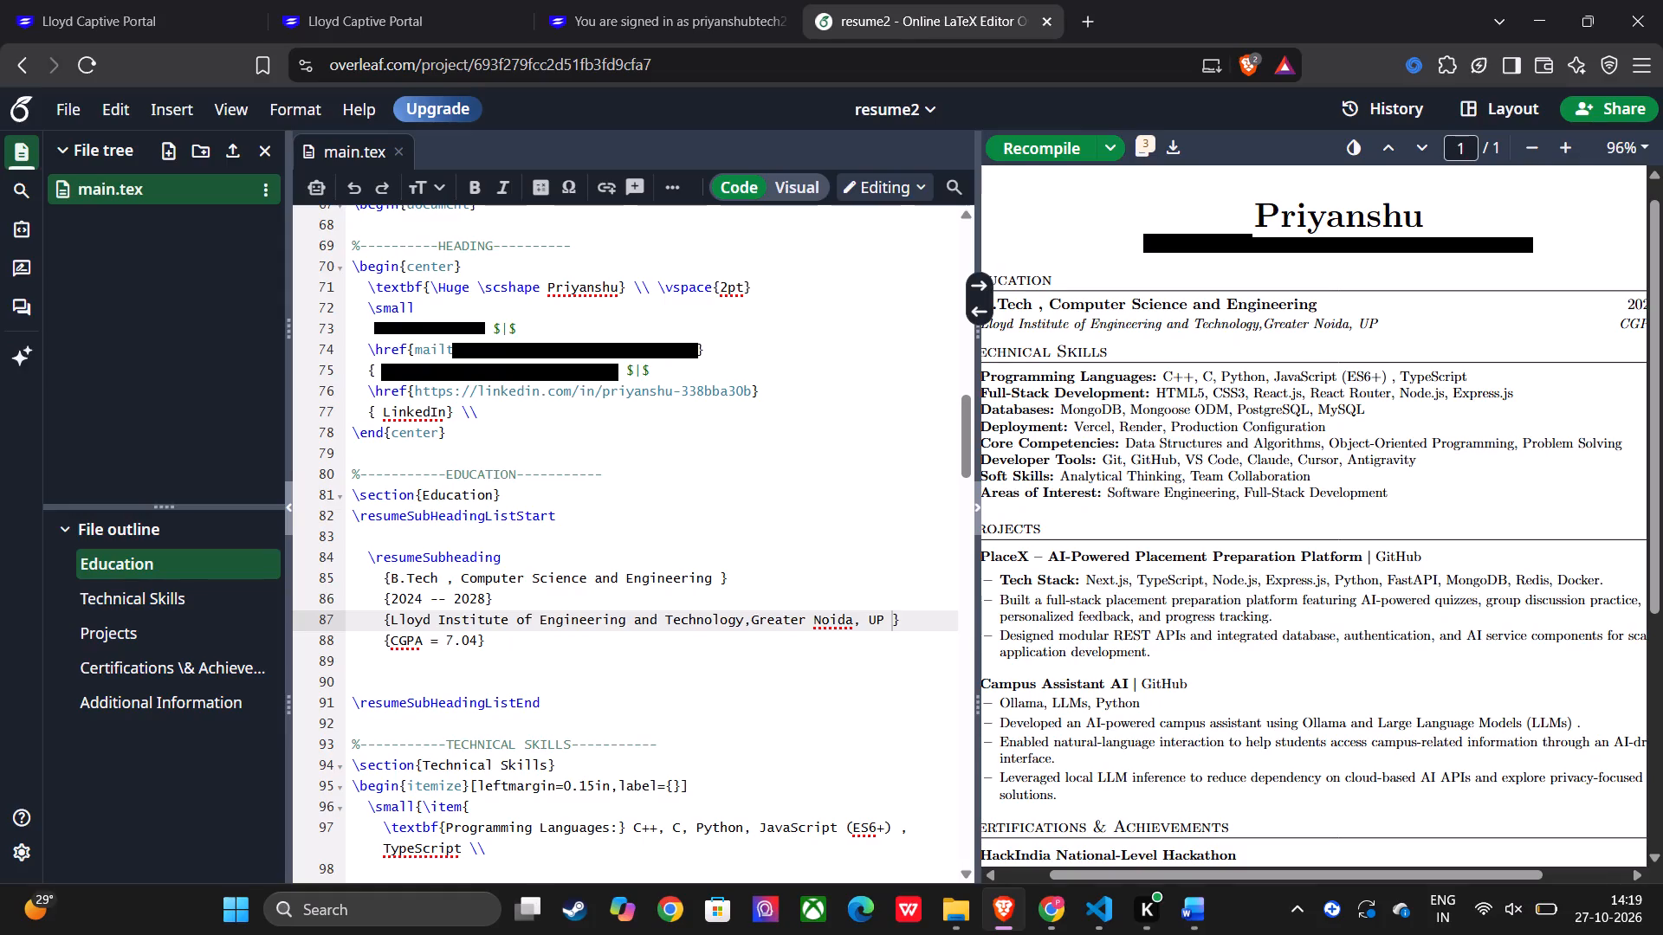
Delete the blank lines between the {CGPA = 7.04} argument and \resumeSubHeadingListEnd in the Education section.
{"action": "scroll", "coordinate": [710, 613], "scroll_direction": "down", "scroll_amount": 1}
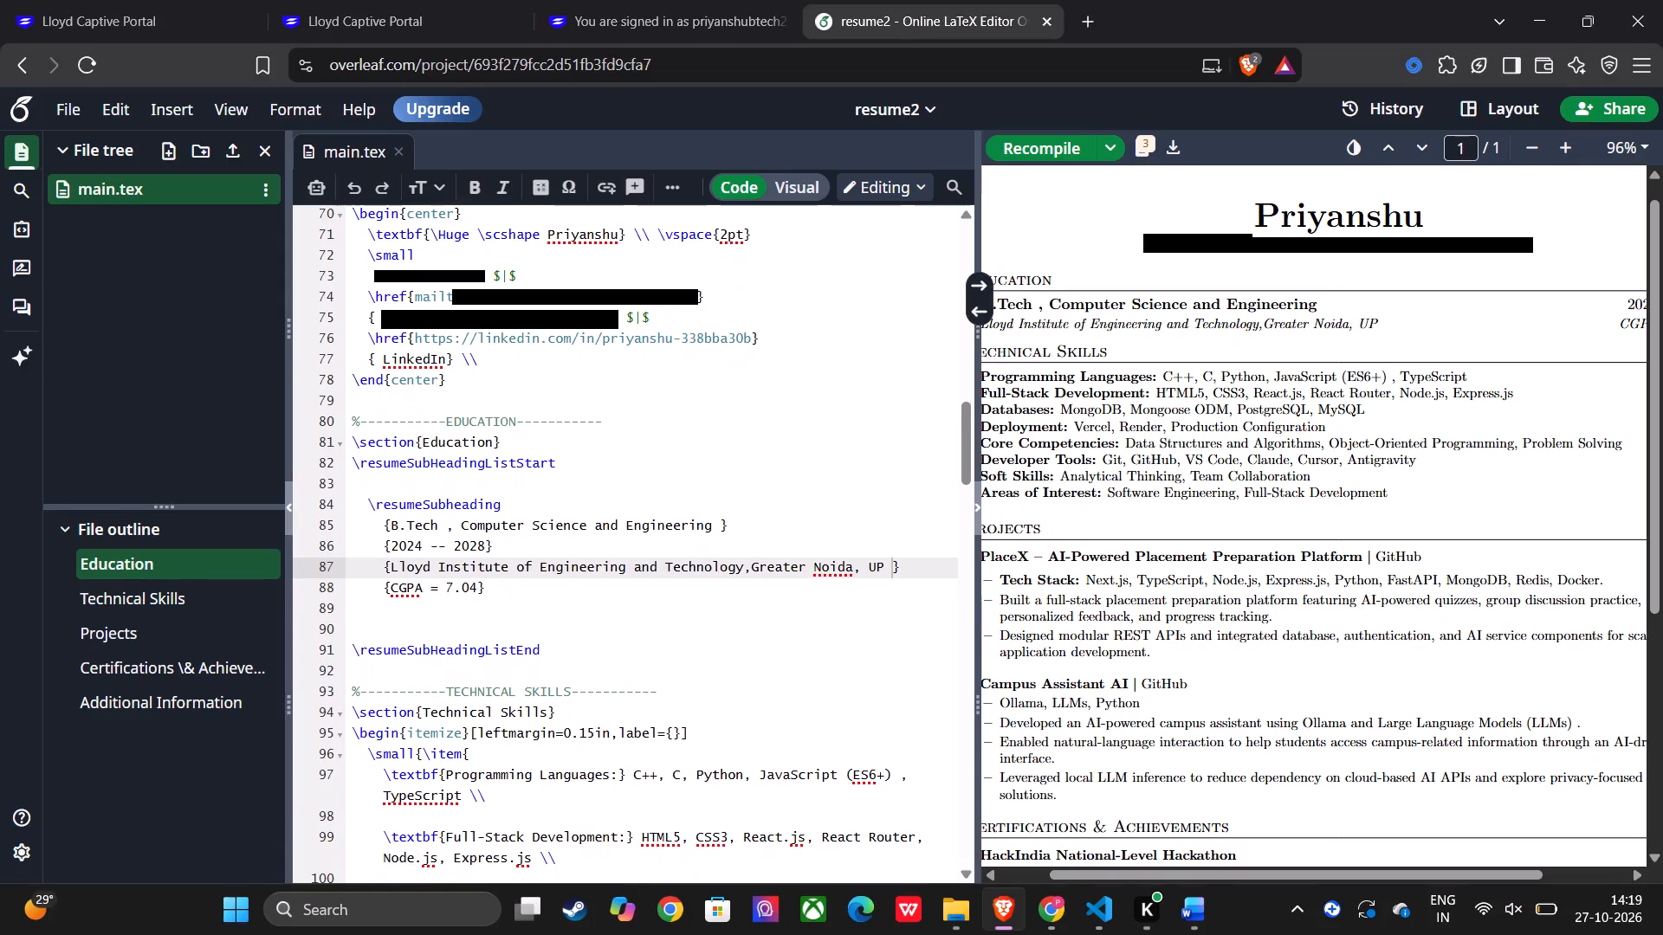
{"action": "scroll", "coordinate": [710, 613], "scroll_direction": "up", "scroll_amount": 1}
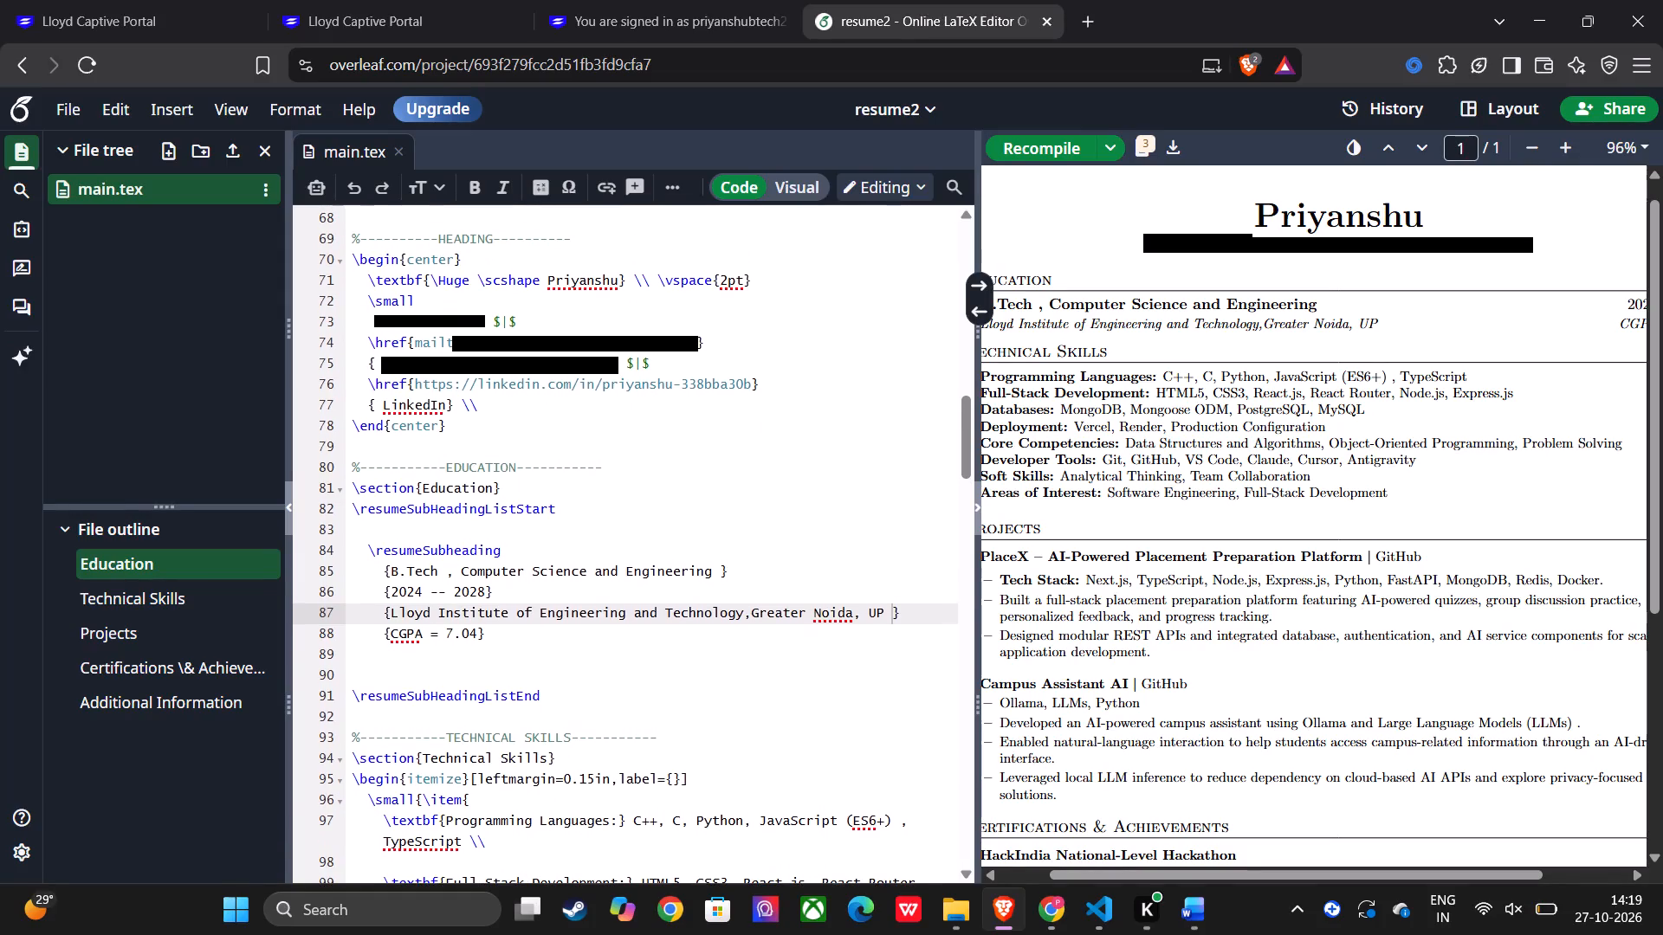
{"action": "scroll", "coordinate": [635, 501], "scroll_direction": "right", "scroll_amount": 1}
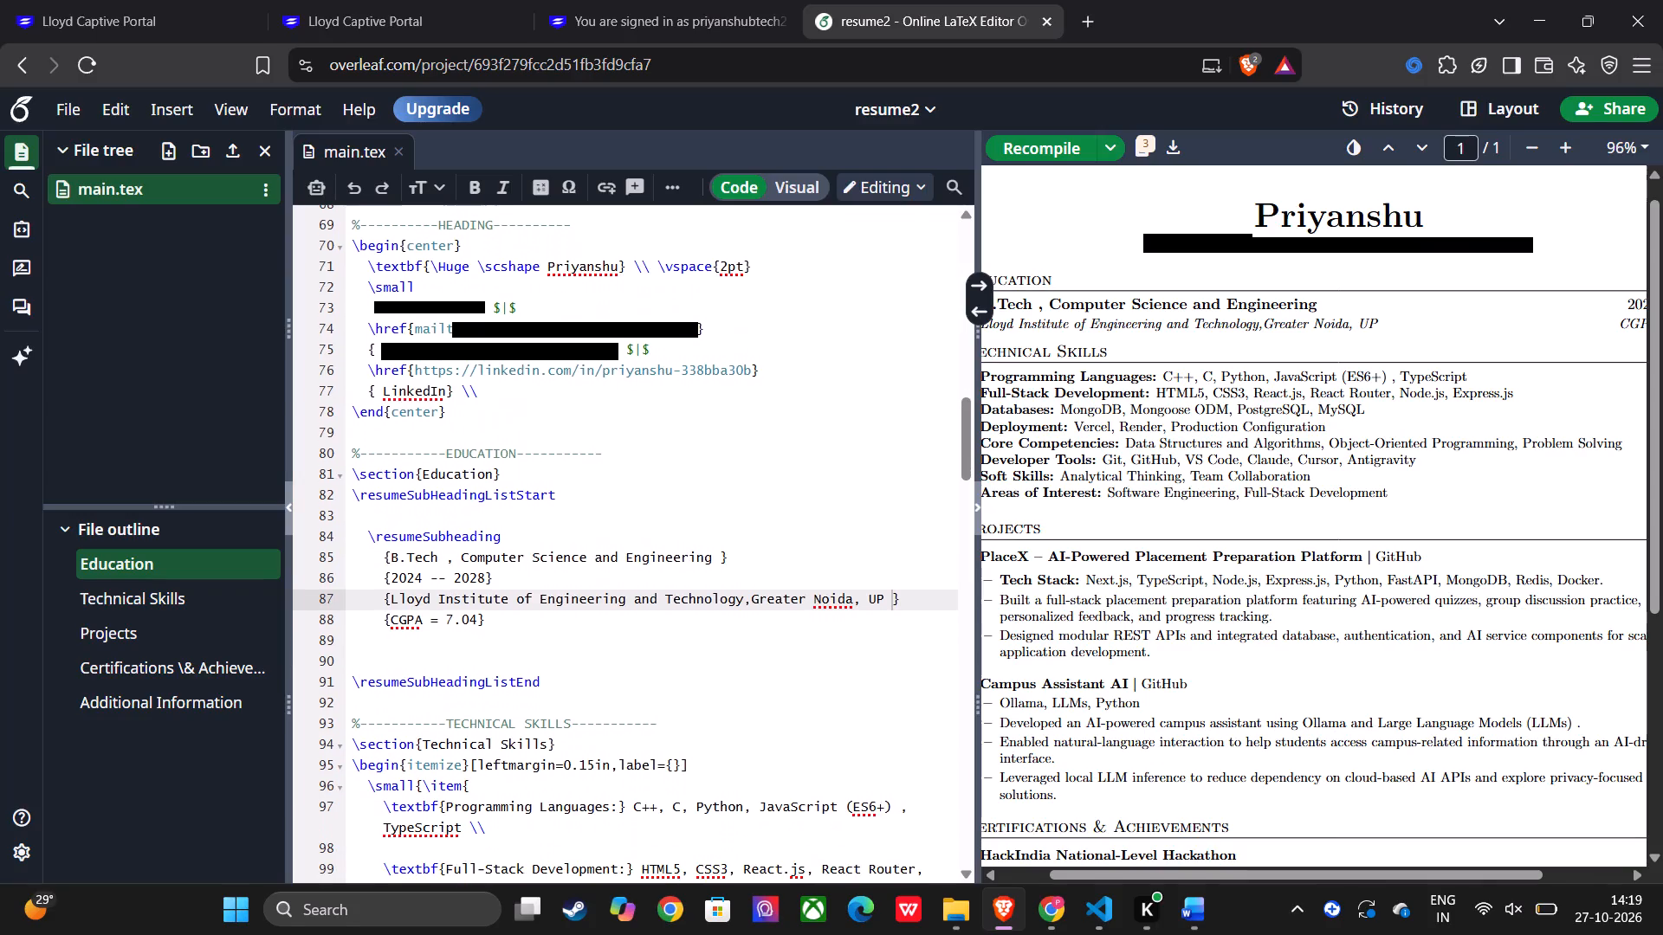
{"action": "scroll", "coordinate": [635, 501], "scroll_direction": "down", "scroll_amount": 1}
{"action": "left_click", "coordinate": [527, 596]}
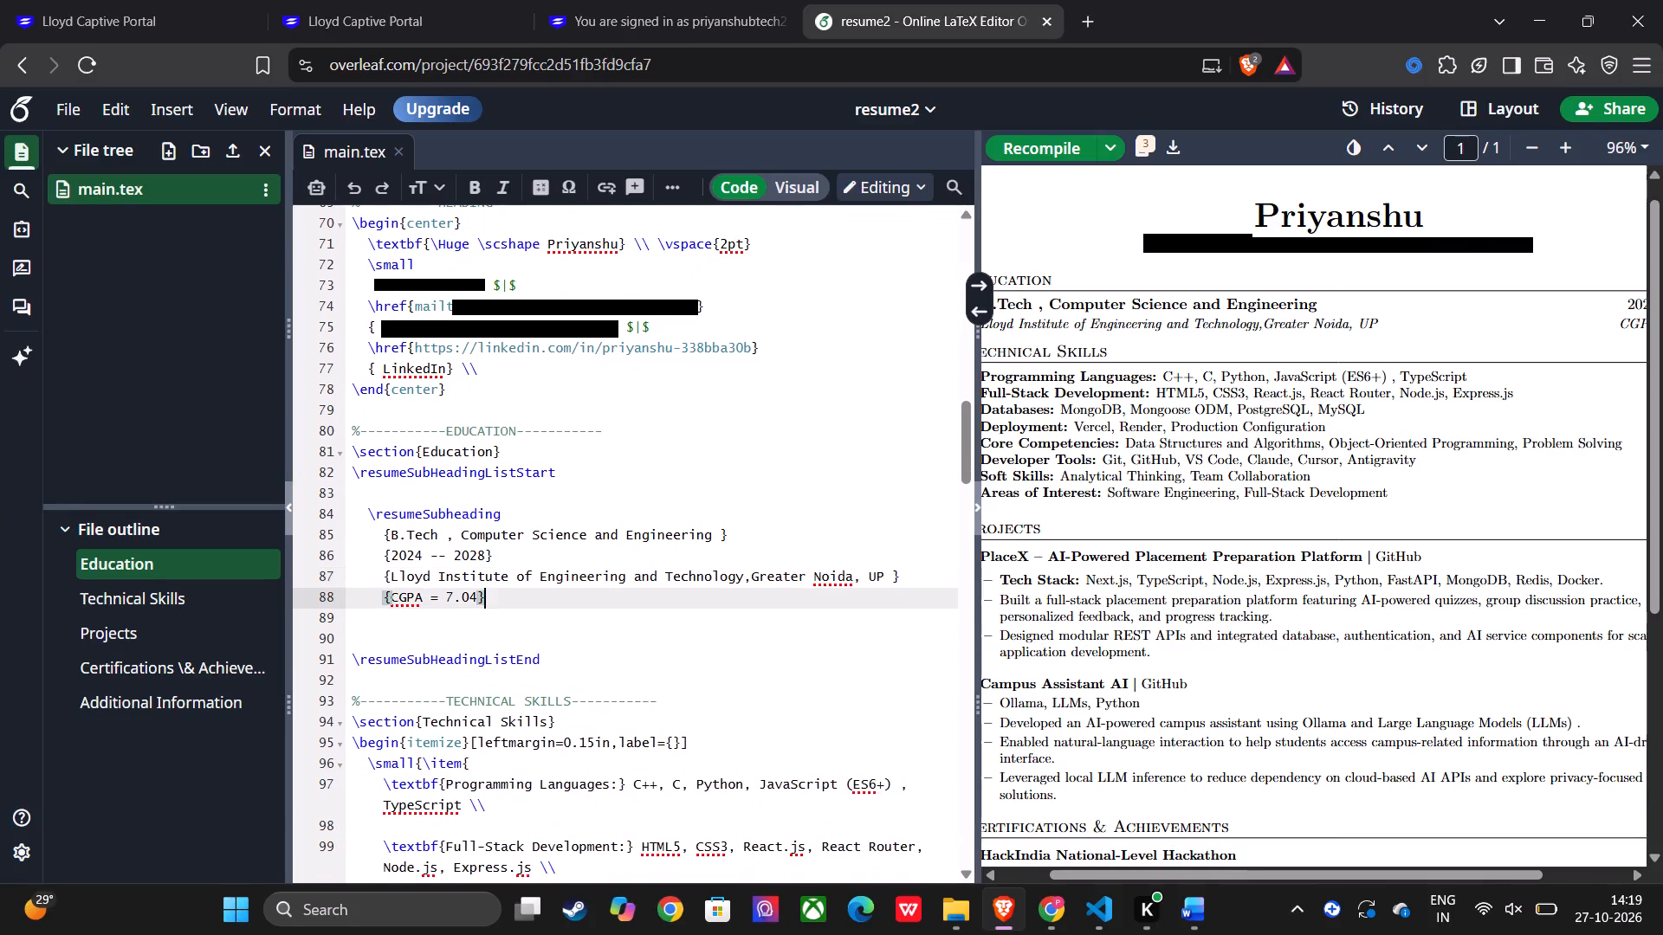
{"action": "left_click", "coordinate": [480, 645]}
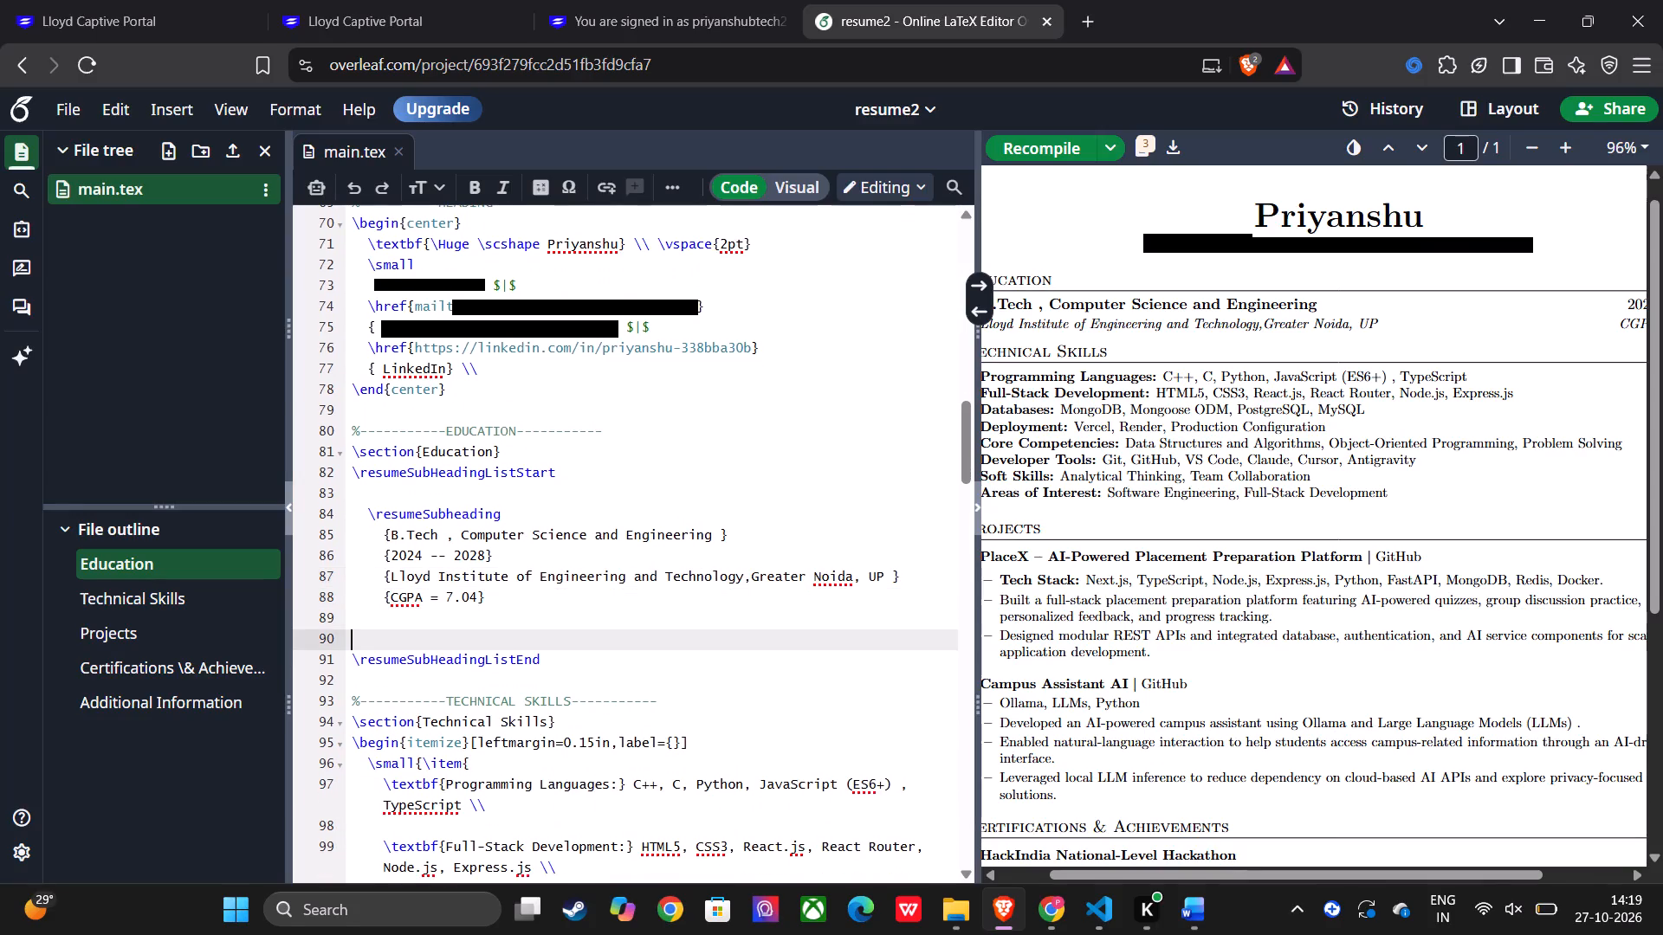
{"action": "key", "text": "BackSpace"}
{"action": "key", "text": "BackSpace"}
{"action": "key", "text": "BackSpace"}
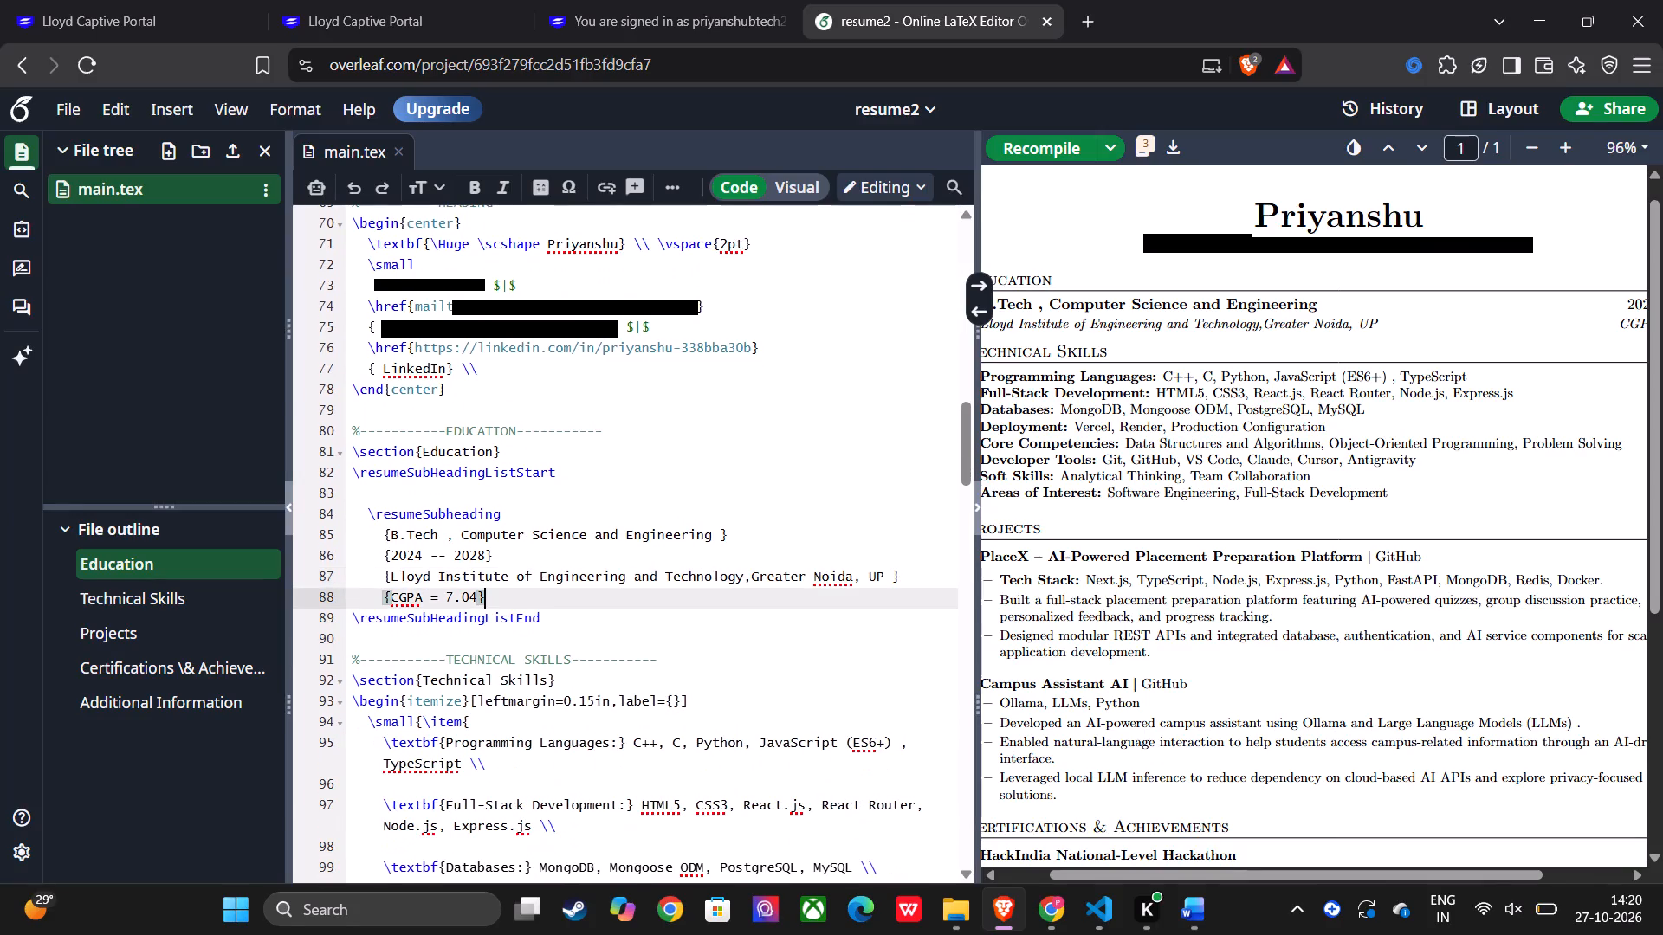
Copy the Education block from \resumeSubheading through \resumeSubHeadingListEnd.
{"action": "left_click_drag", "start_coordinate": [572, 616], "coordinate": [380, 529]}
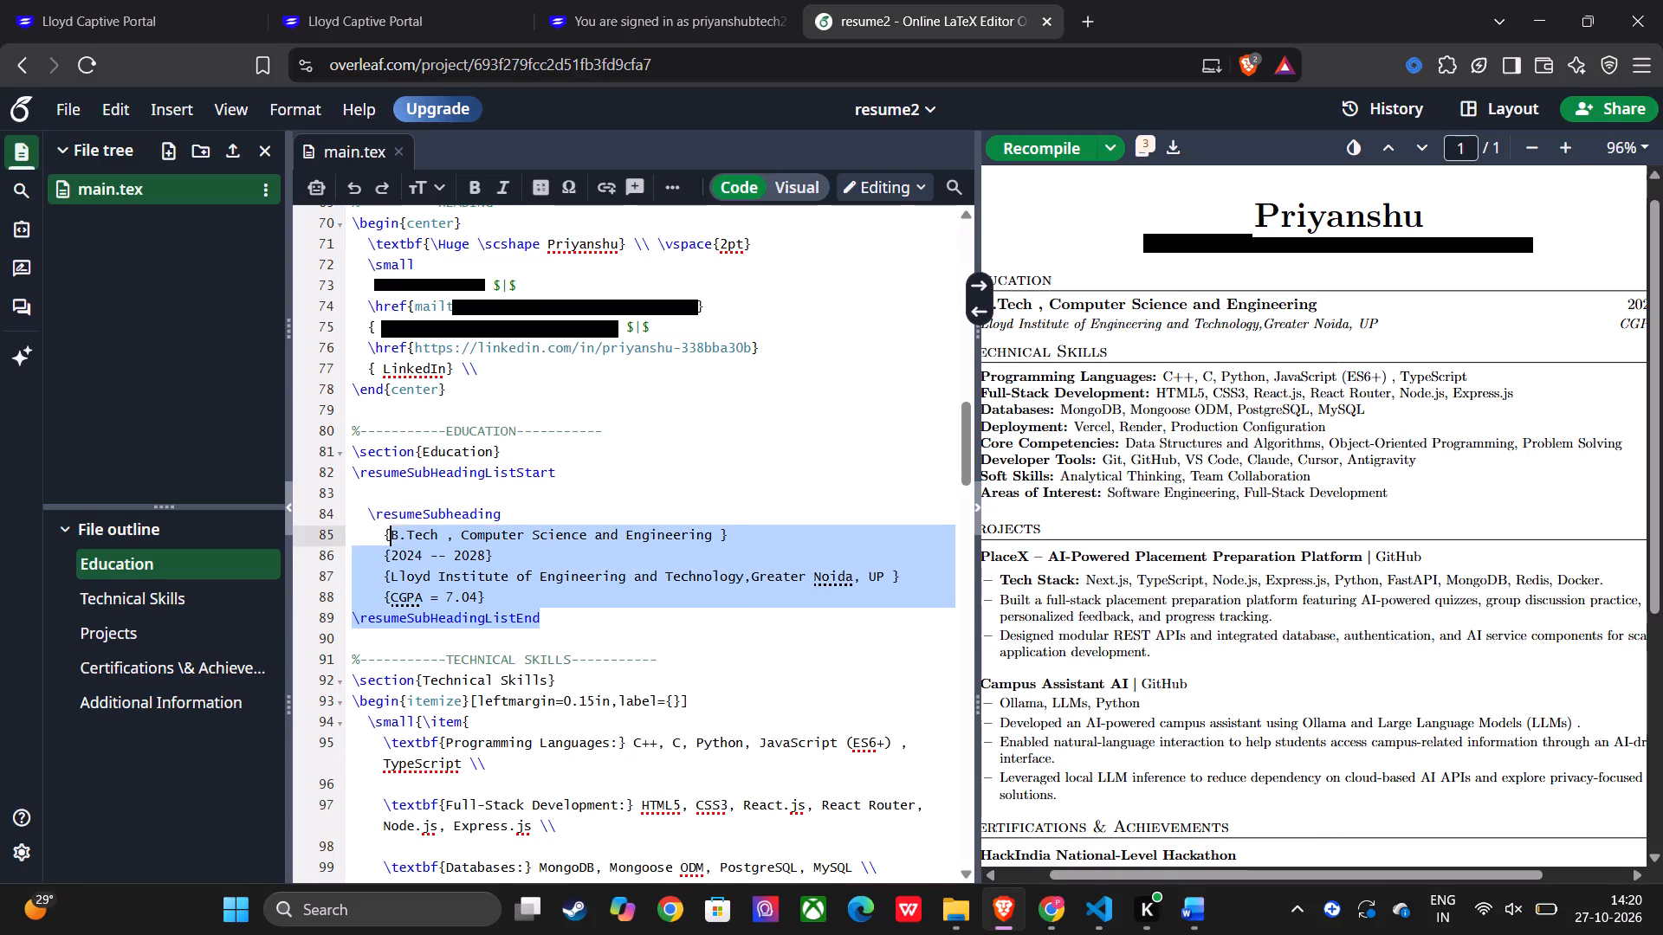
{"action": "left_click_drag", "start_coordinate": [380, 529], "coordinate": [364, 511]}
{"action": "key", "text": "ctrl+c"}
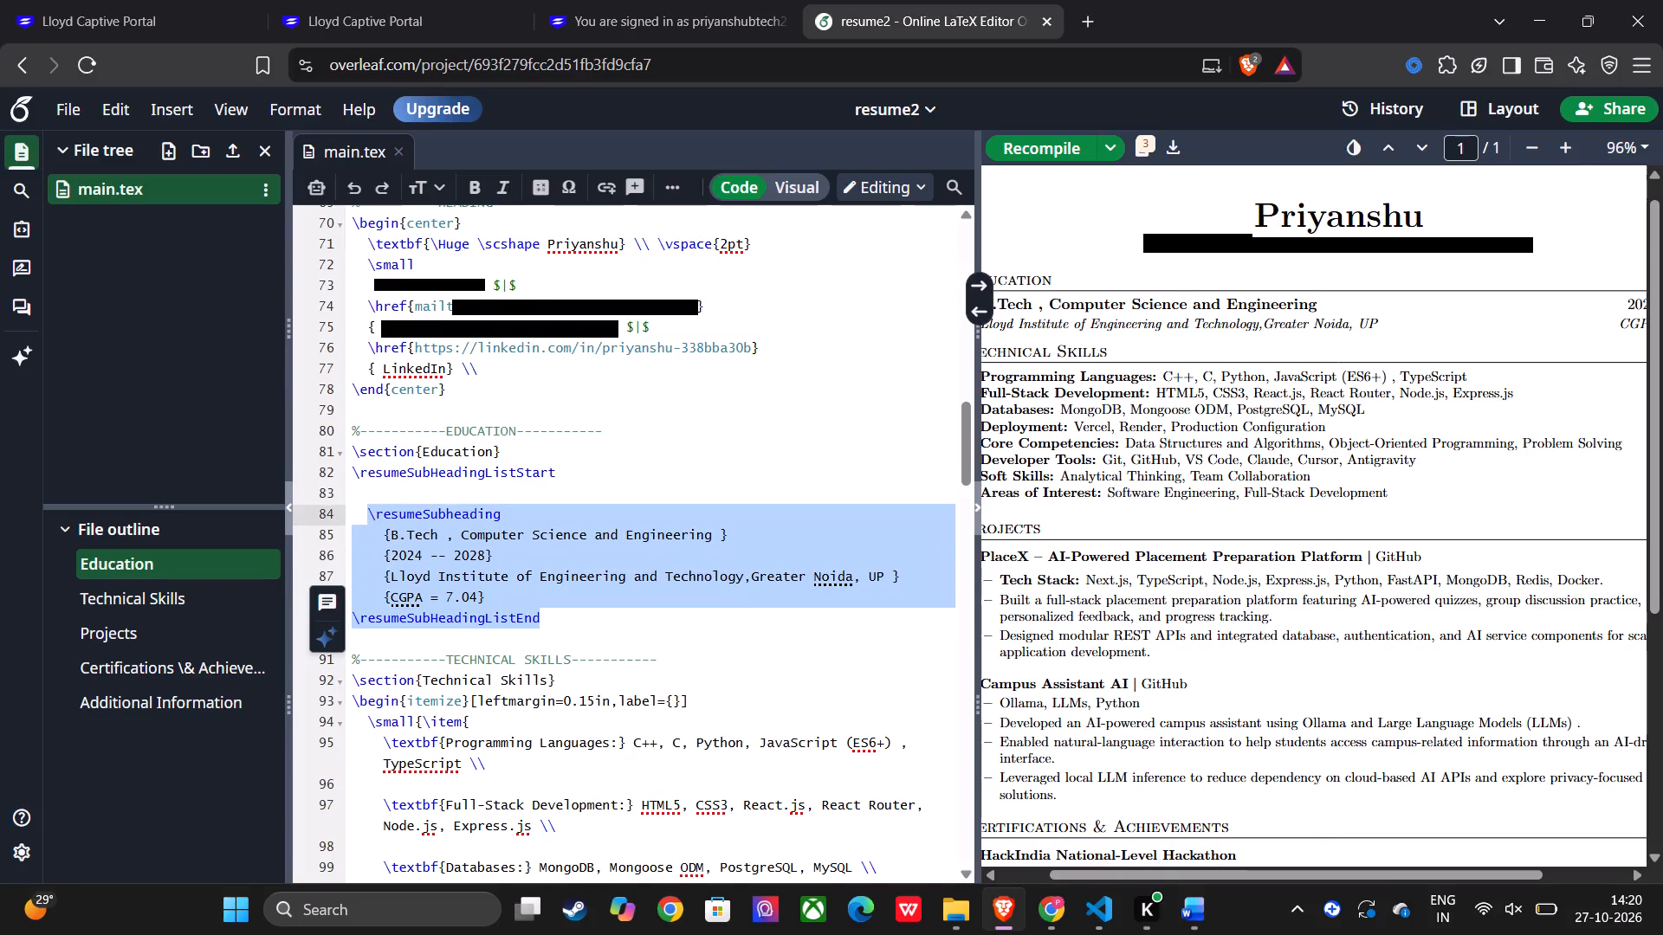
{"action": "left_click", "coordinate": [629, 616]}
Review the LaTeX source of the Technical Skills and Projects sections in main.tex.
{"action": "scroll", "coordinate": [637, 671], "scroll_direction": "down", "scroll_amount": 1}
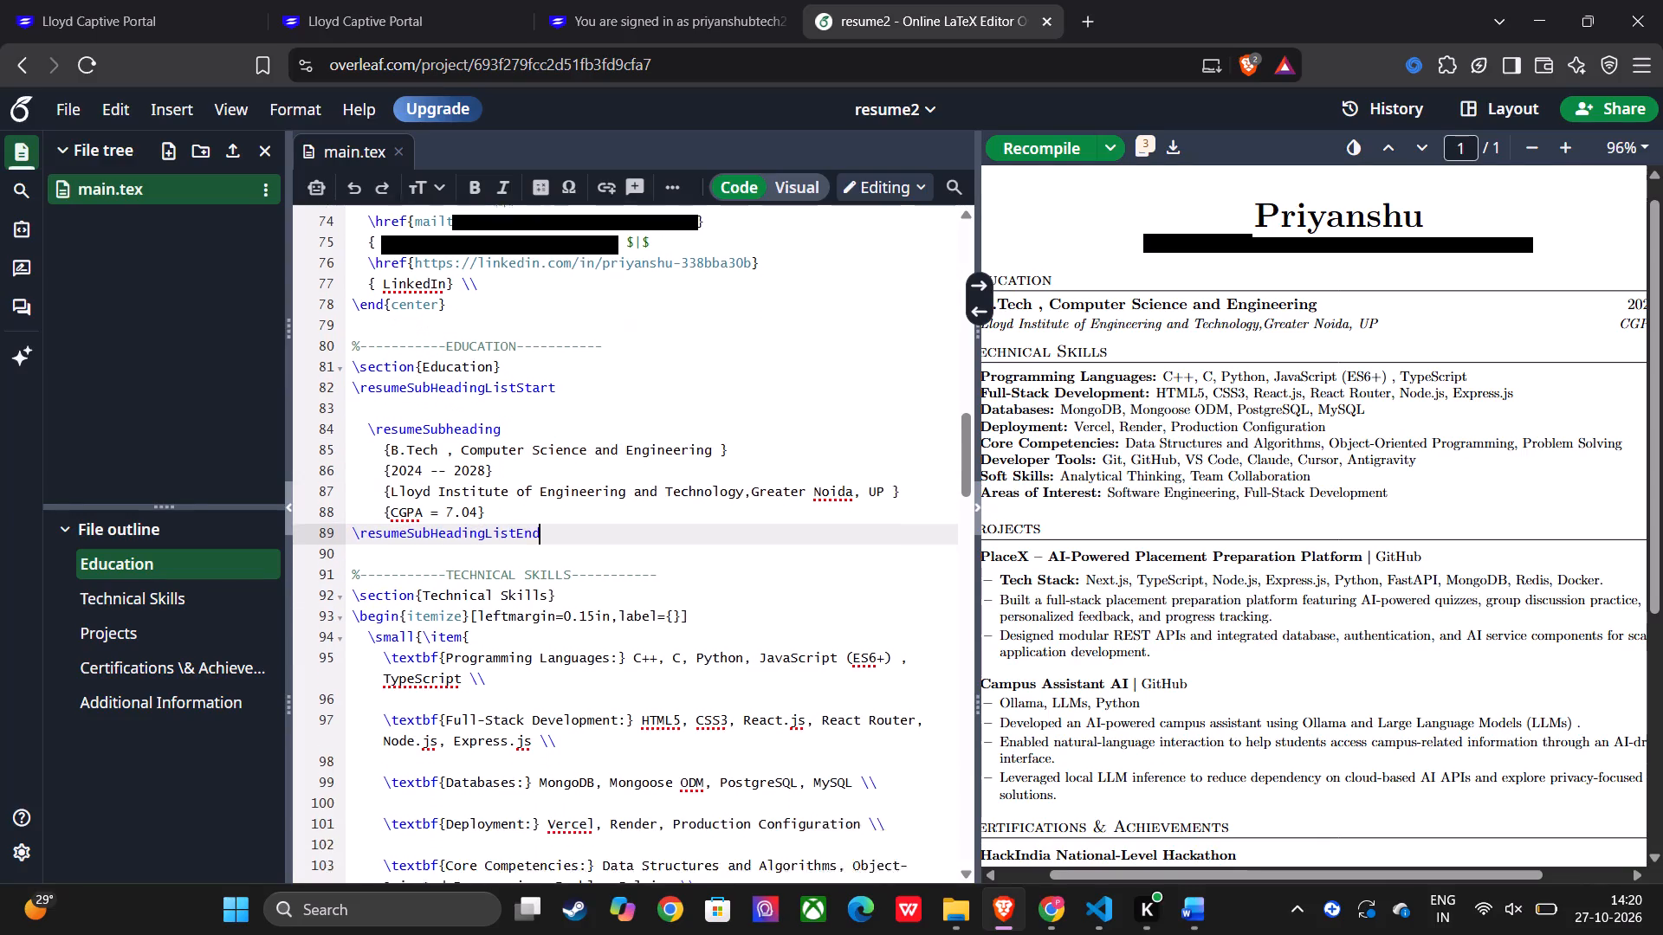
{"action": "scroll", "coordinate": [637, 671], "scroll_direction": "down", "scroll_amount": 3}
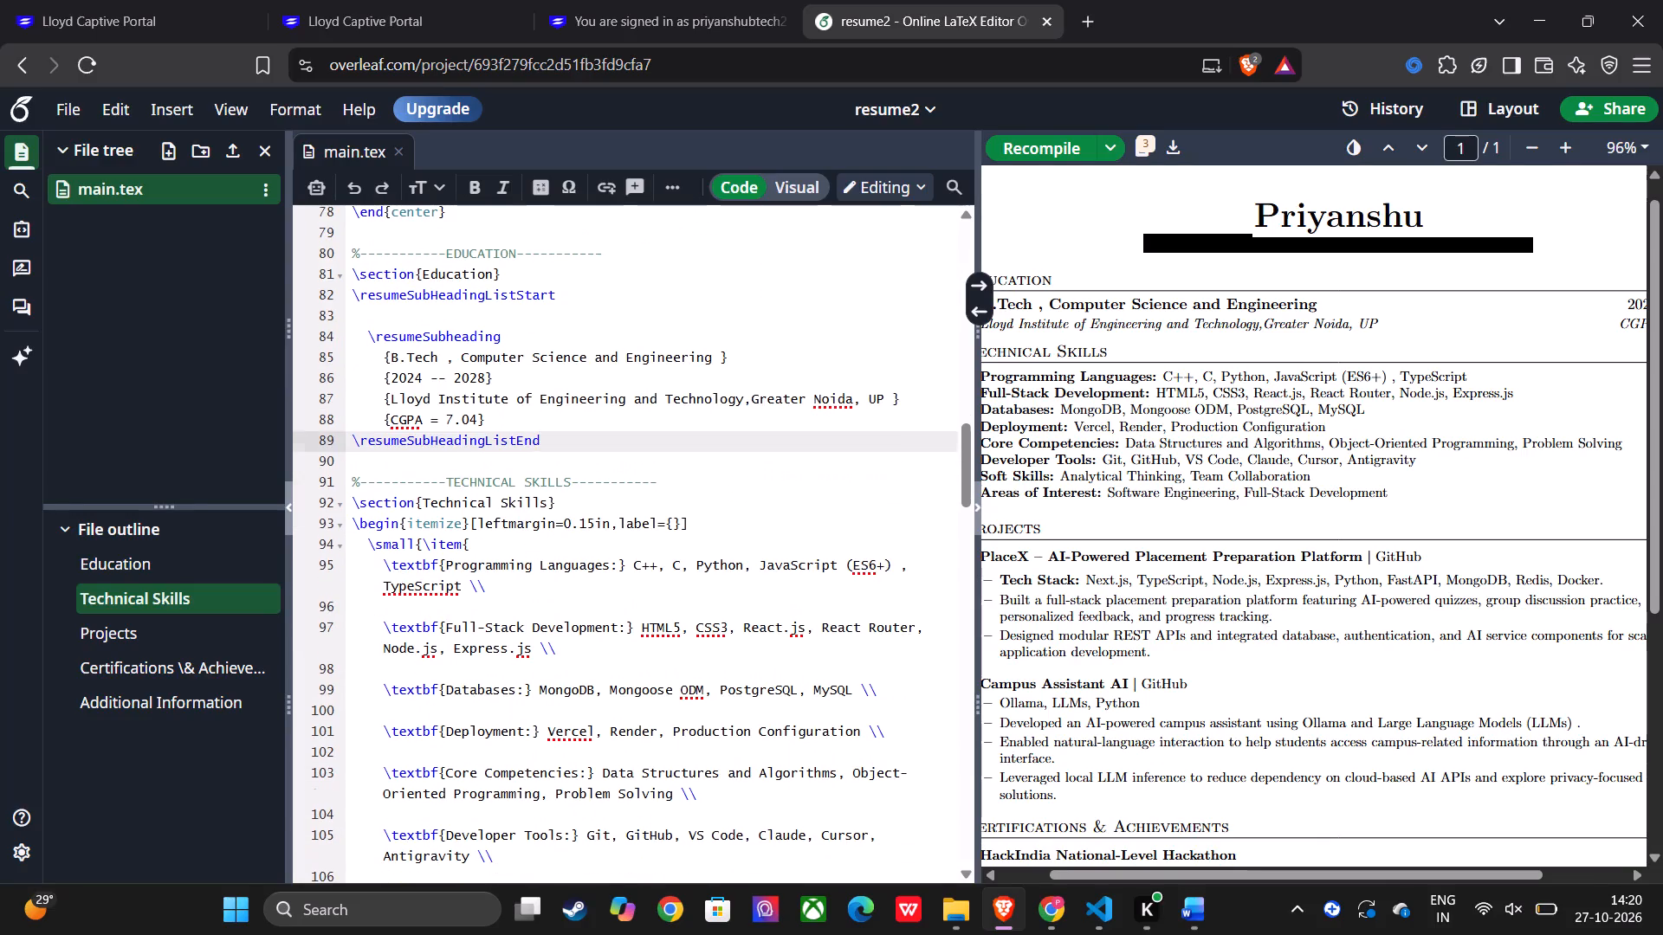
{"action": "scroll", "coordinate": [636, 738], "scroll_direction": "down", "scroll_amount": 3}
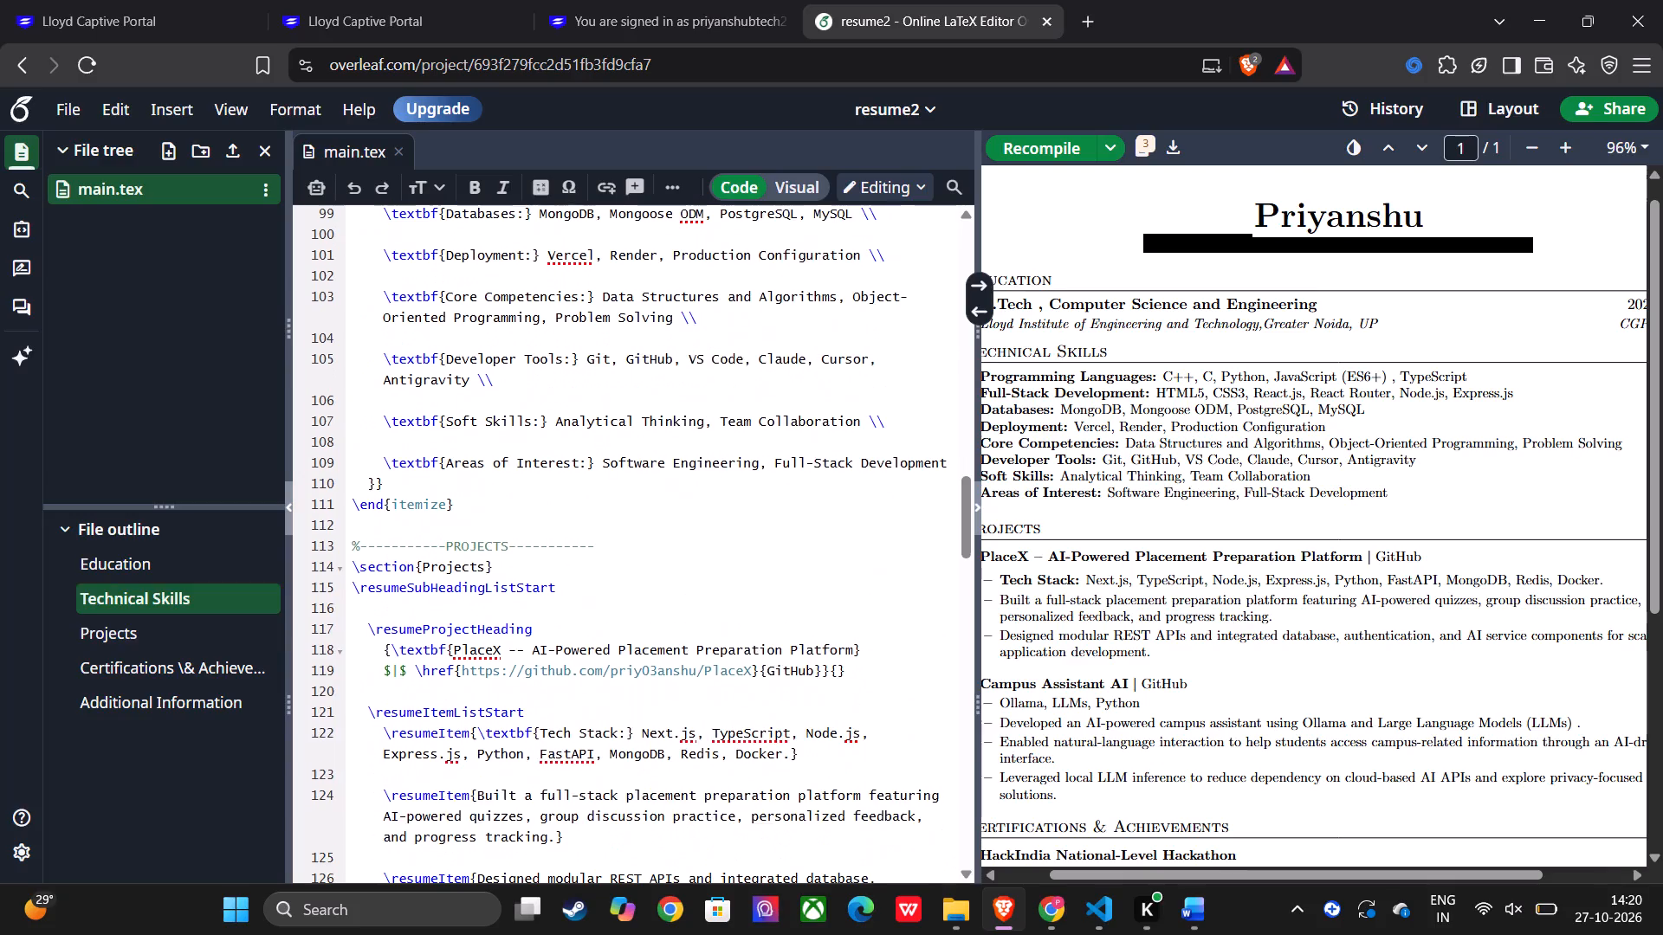
{"action": "scroll", "coordinate": [636, 738], "scroll_direction": "up", "scroll_amount": 1}
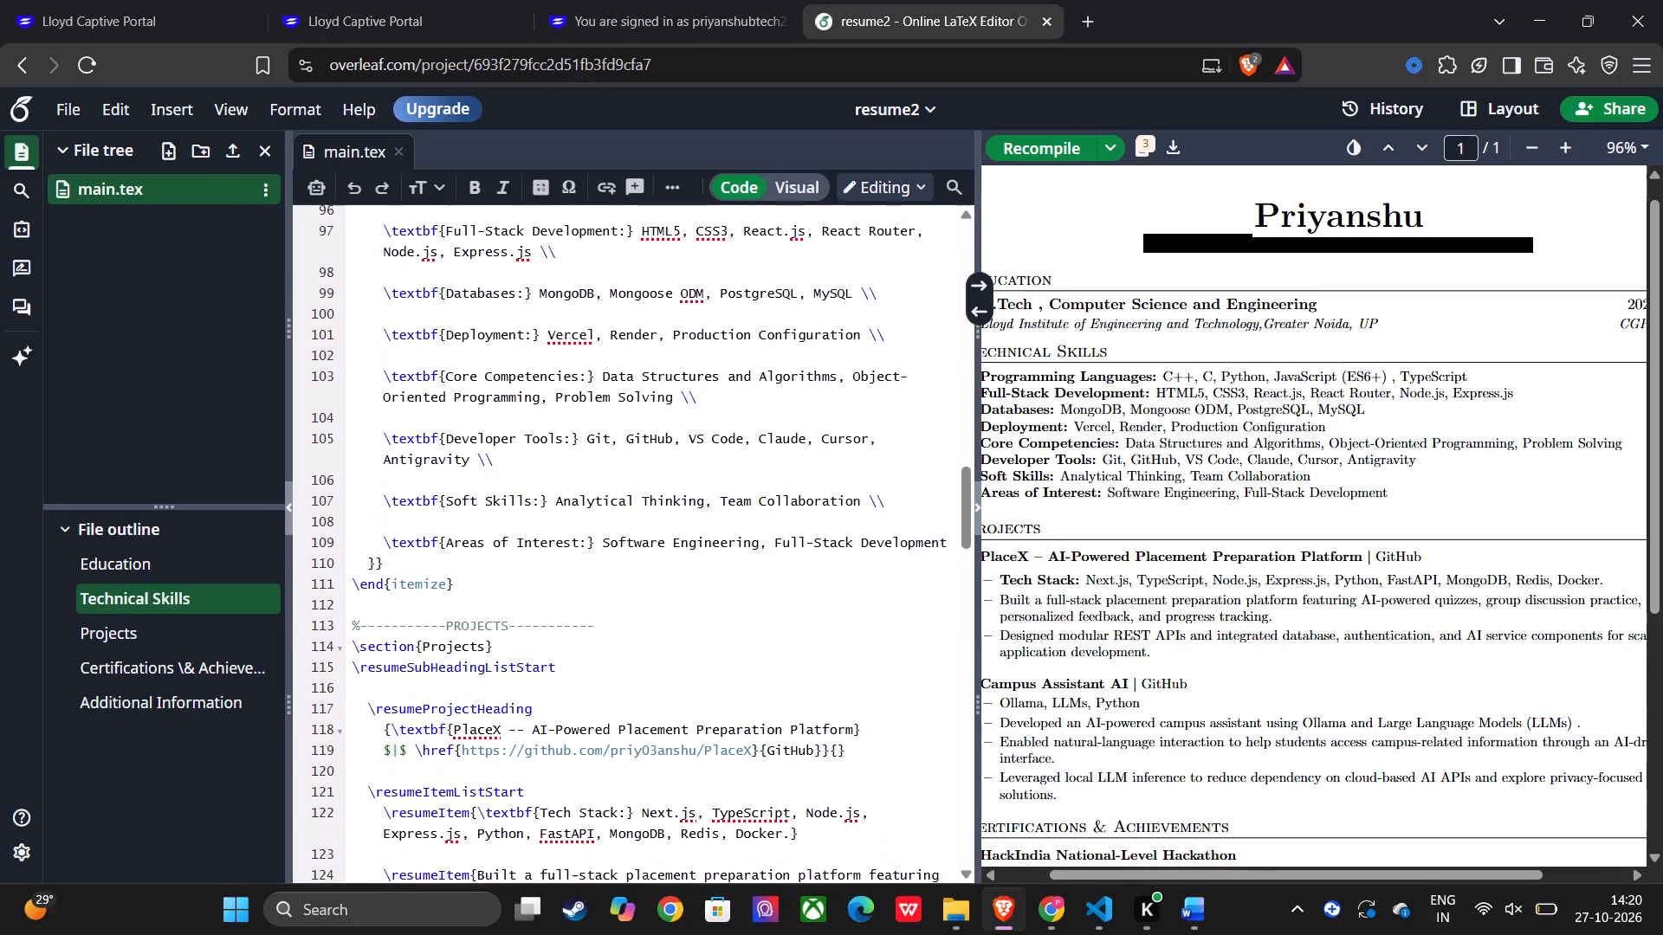
{"action": "scroll", "coordinate": [636, 738], "scroll_direction": "up", "scroll_amount": 1}
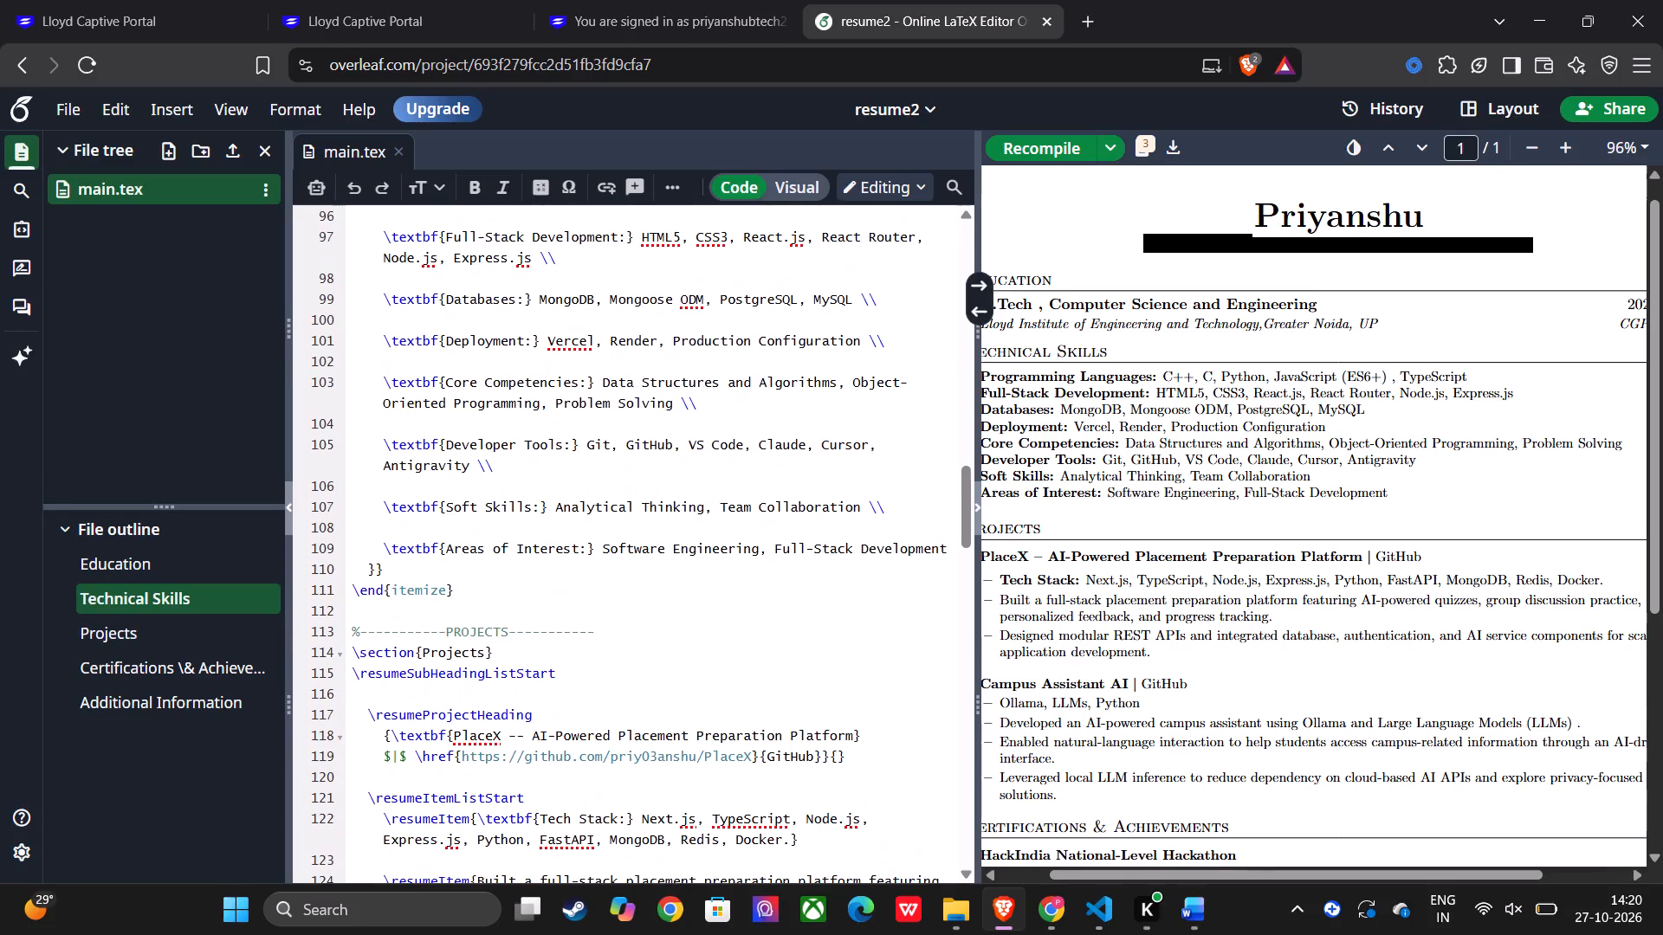
{"action": "scroll", "coordinate": [636, 738], "scroll_direction": "down", "scroll_amount": 2}
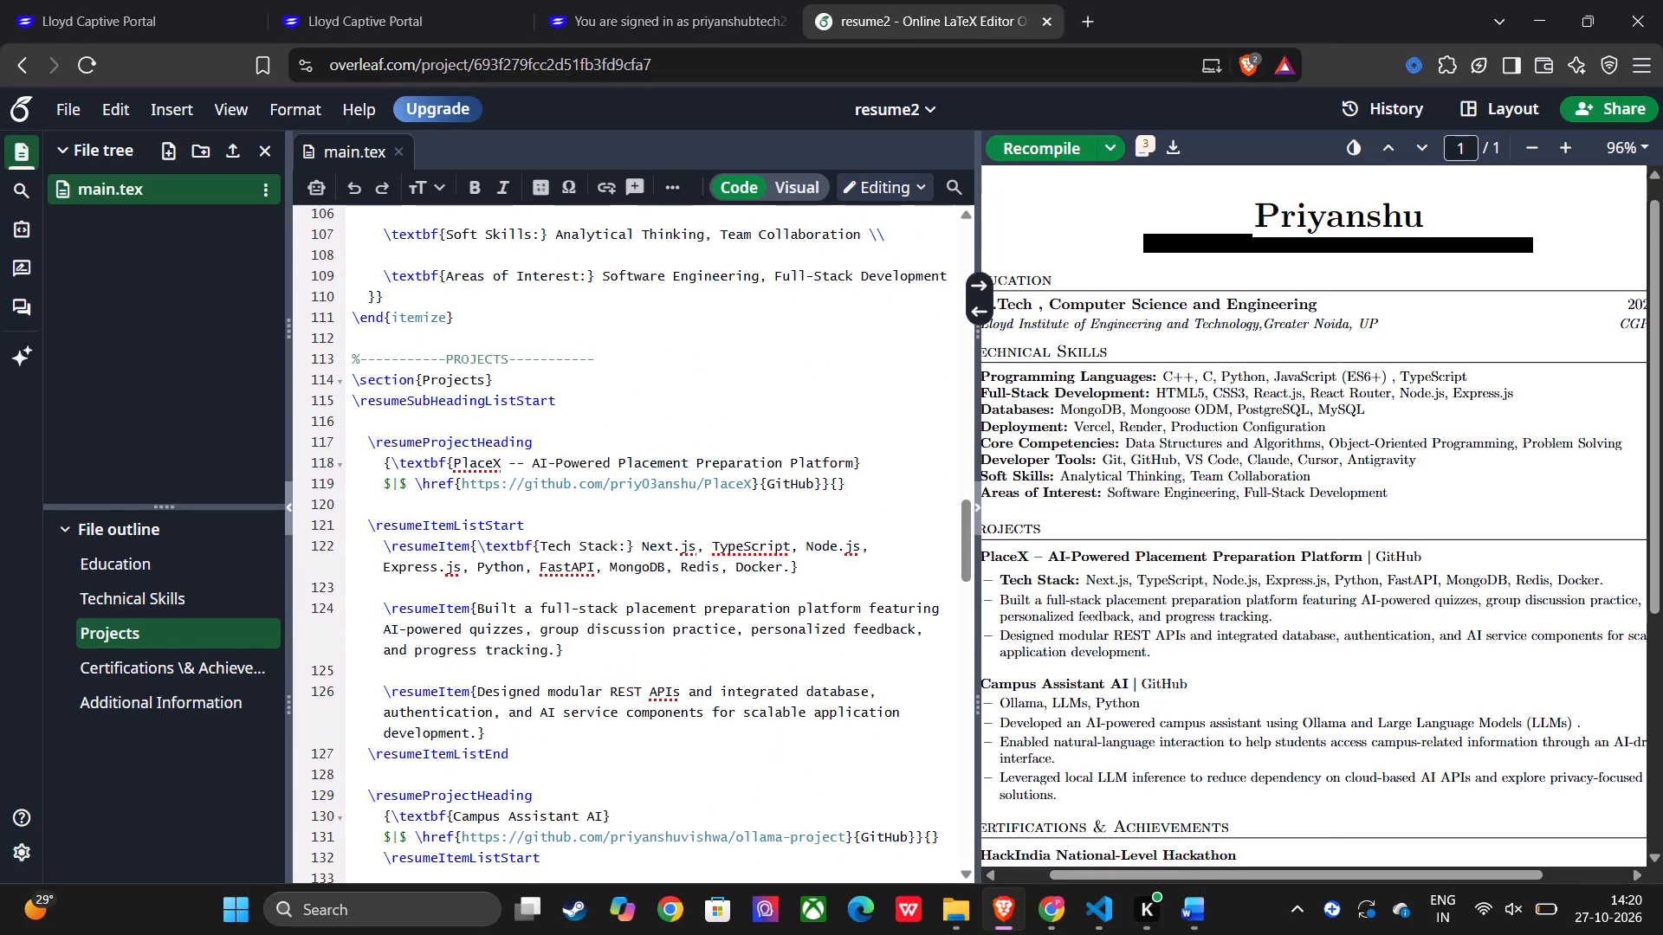
{"action": "scroll", "coordinate": [636, 738], "scroll_direction": "up", "scroll_amount": 2}
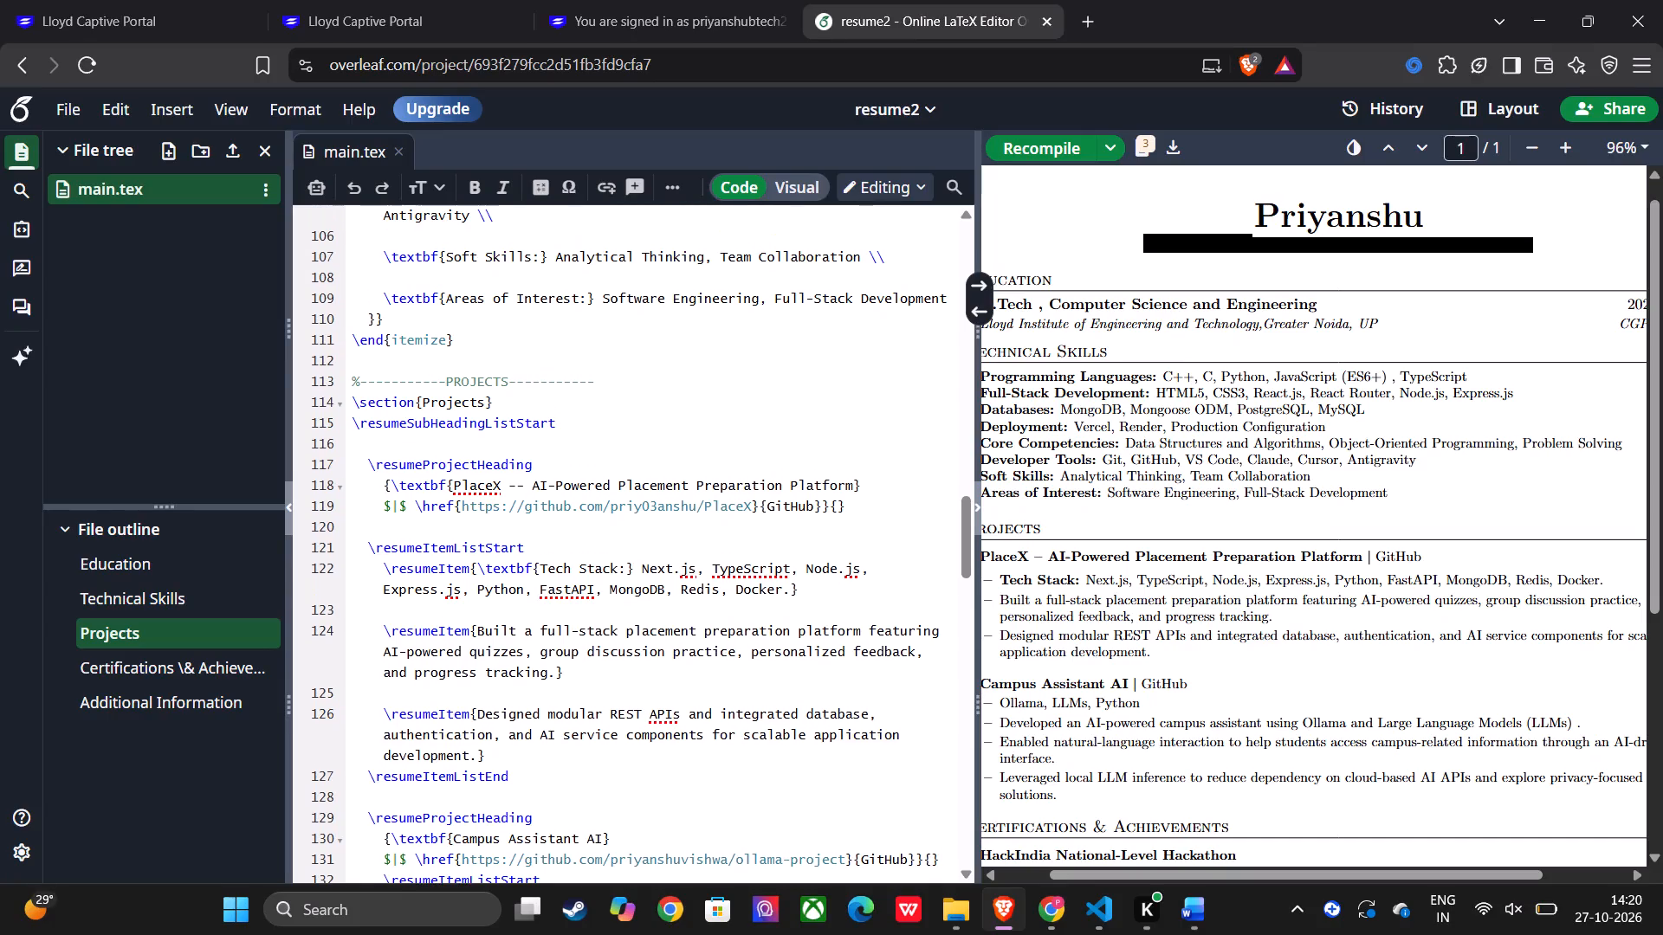
{"action": "scroll", "coordinate": [636, 738], "scroll_direction": "up", "scroll_amount": 1}
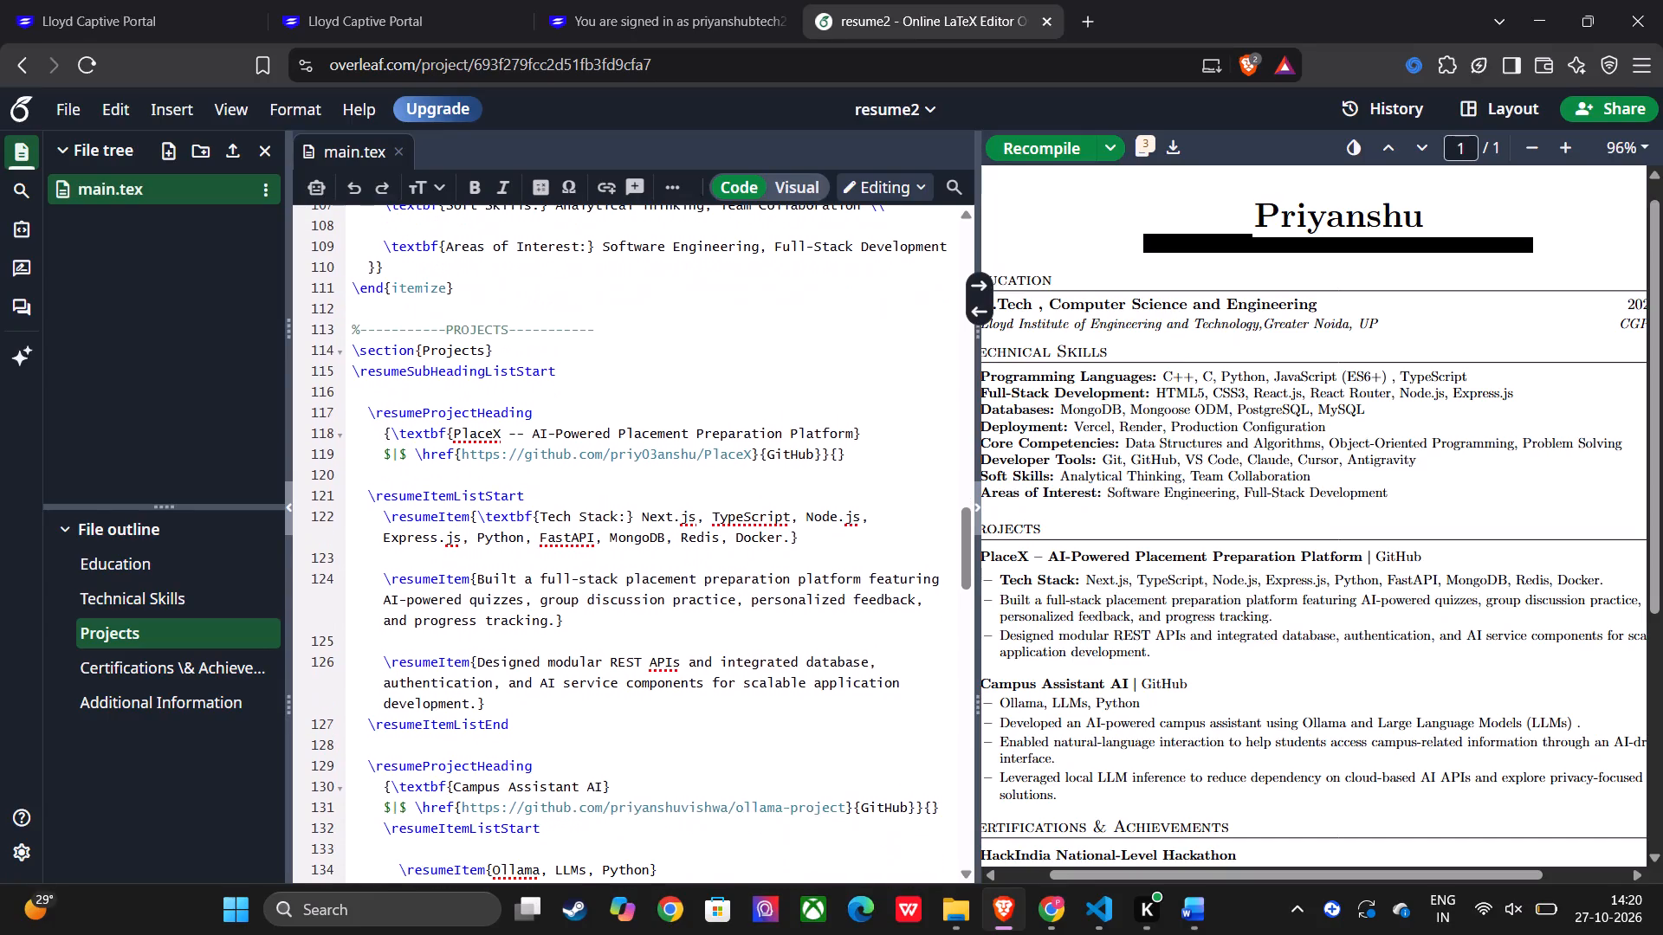
{"action": "scroll", "coordinate": [636, 738], "scroll_direction": "up", "scroll_amount": 1}
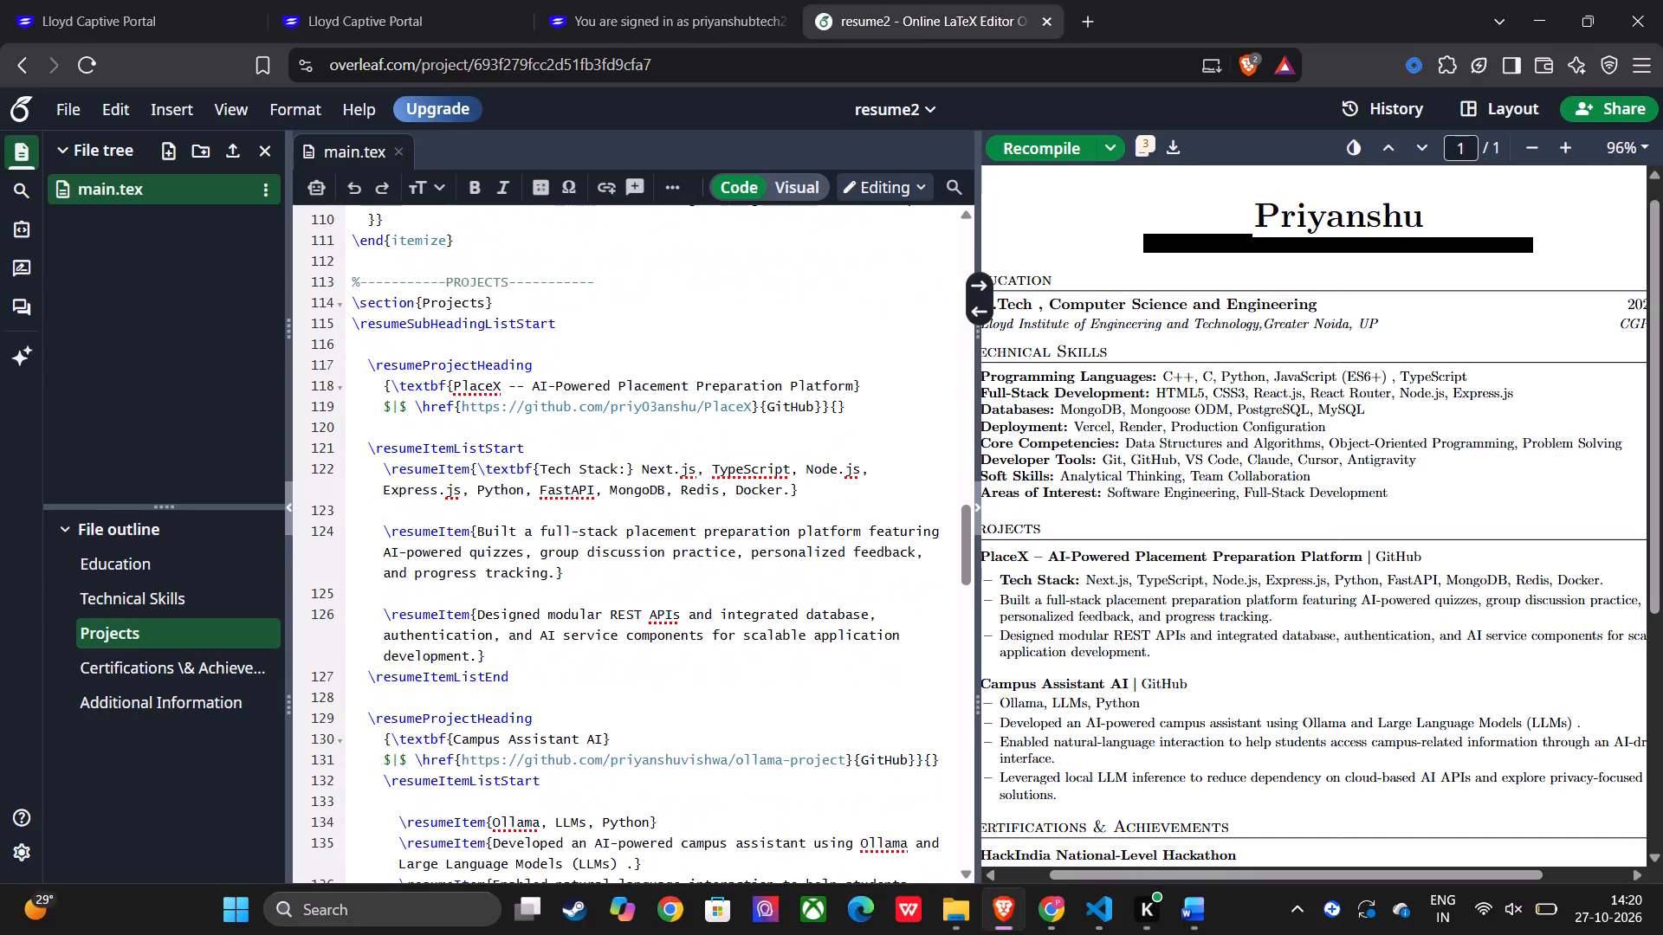
{"action": "scroll", "coordinate": [636, 738], "scroll_direction": "up", "scroll_amount": 1}
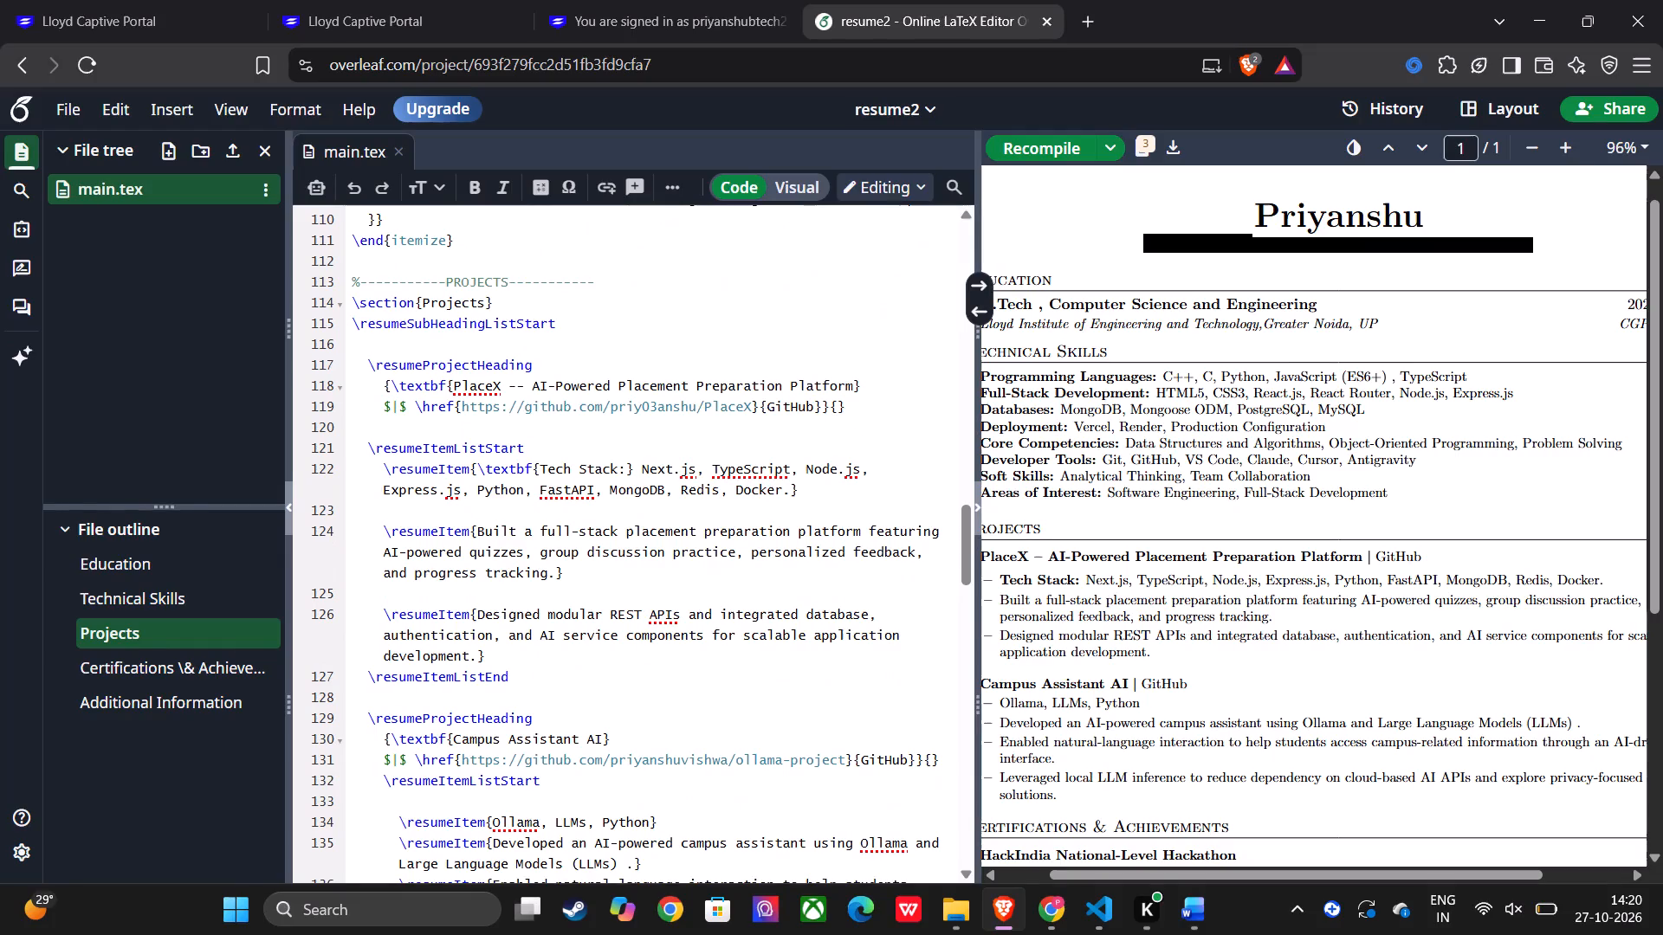
{"action": "scroll", "coordinate": [636, 738], "scroll_direction": "up", "scroll_amount": 2}
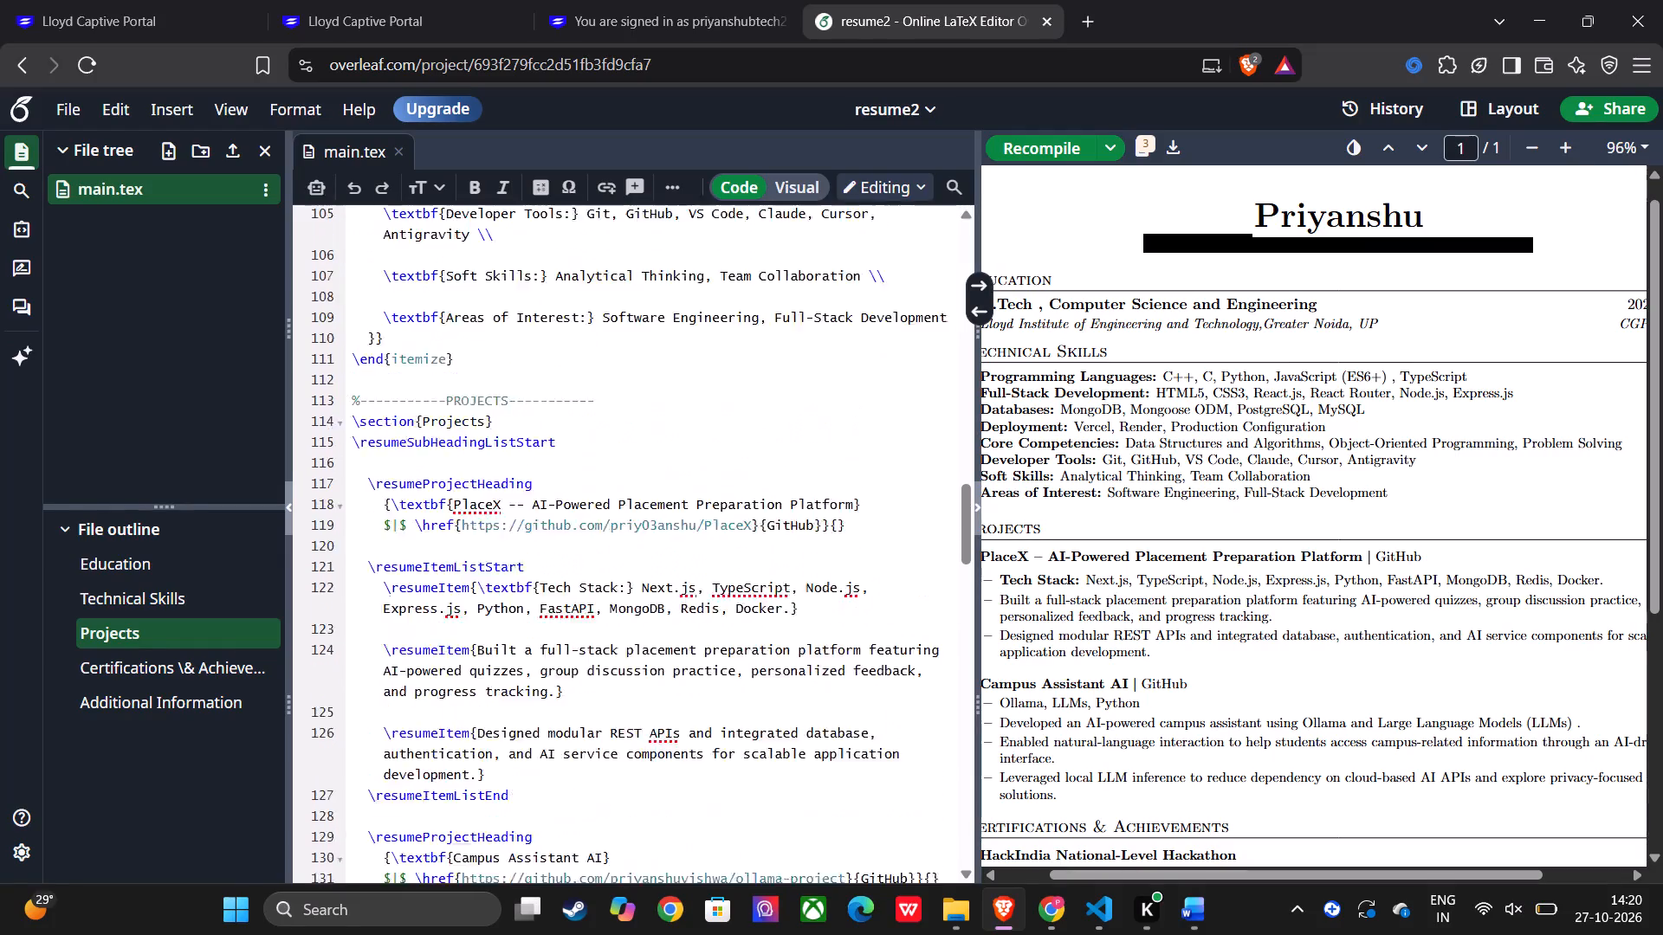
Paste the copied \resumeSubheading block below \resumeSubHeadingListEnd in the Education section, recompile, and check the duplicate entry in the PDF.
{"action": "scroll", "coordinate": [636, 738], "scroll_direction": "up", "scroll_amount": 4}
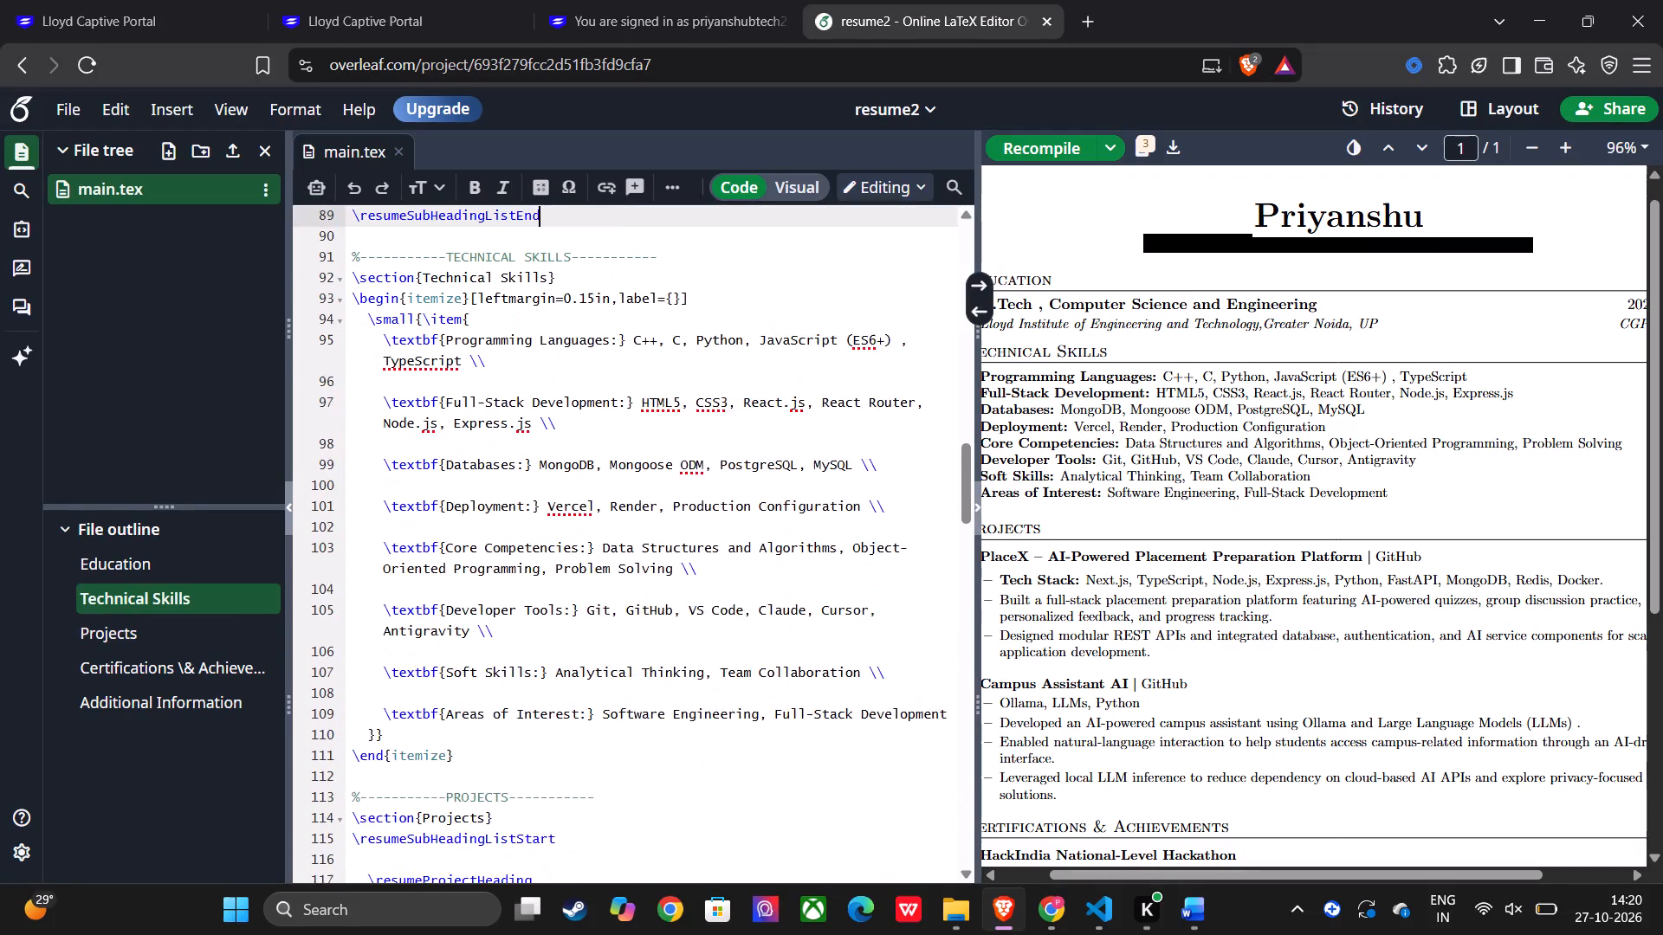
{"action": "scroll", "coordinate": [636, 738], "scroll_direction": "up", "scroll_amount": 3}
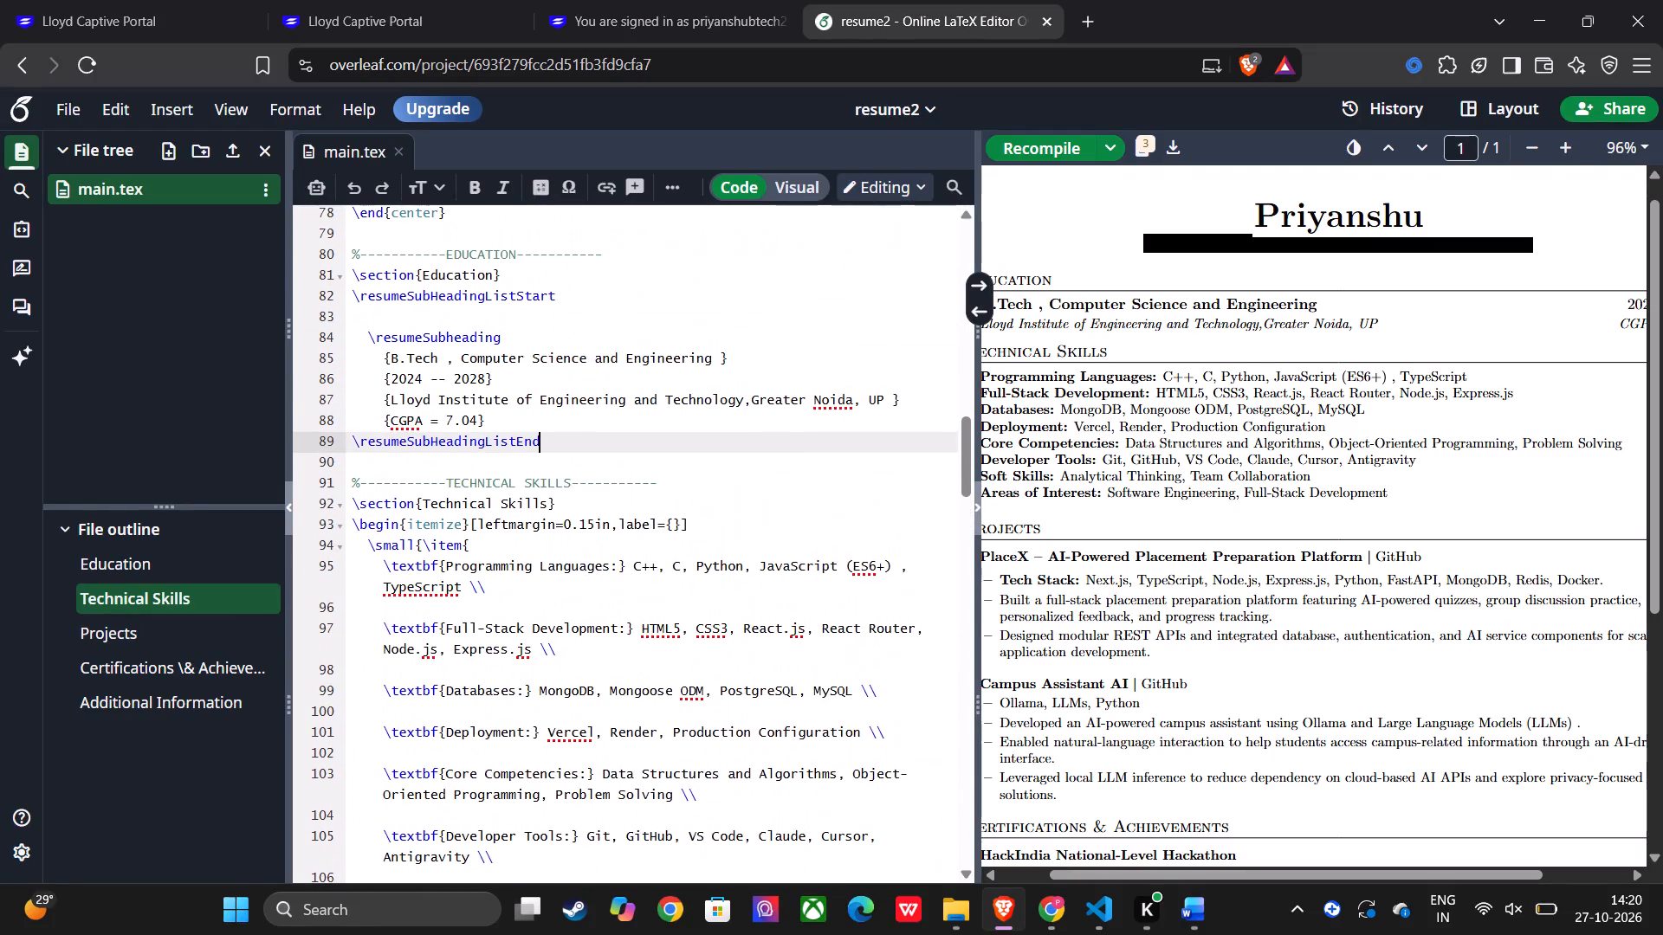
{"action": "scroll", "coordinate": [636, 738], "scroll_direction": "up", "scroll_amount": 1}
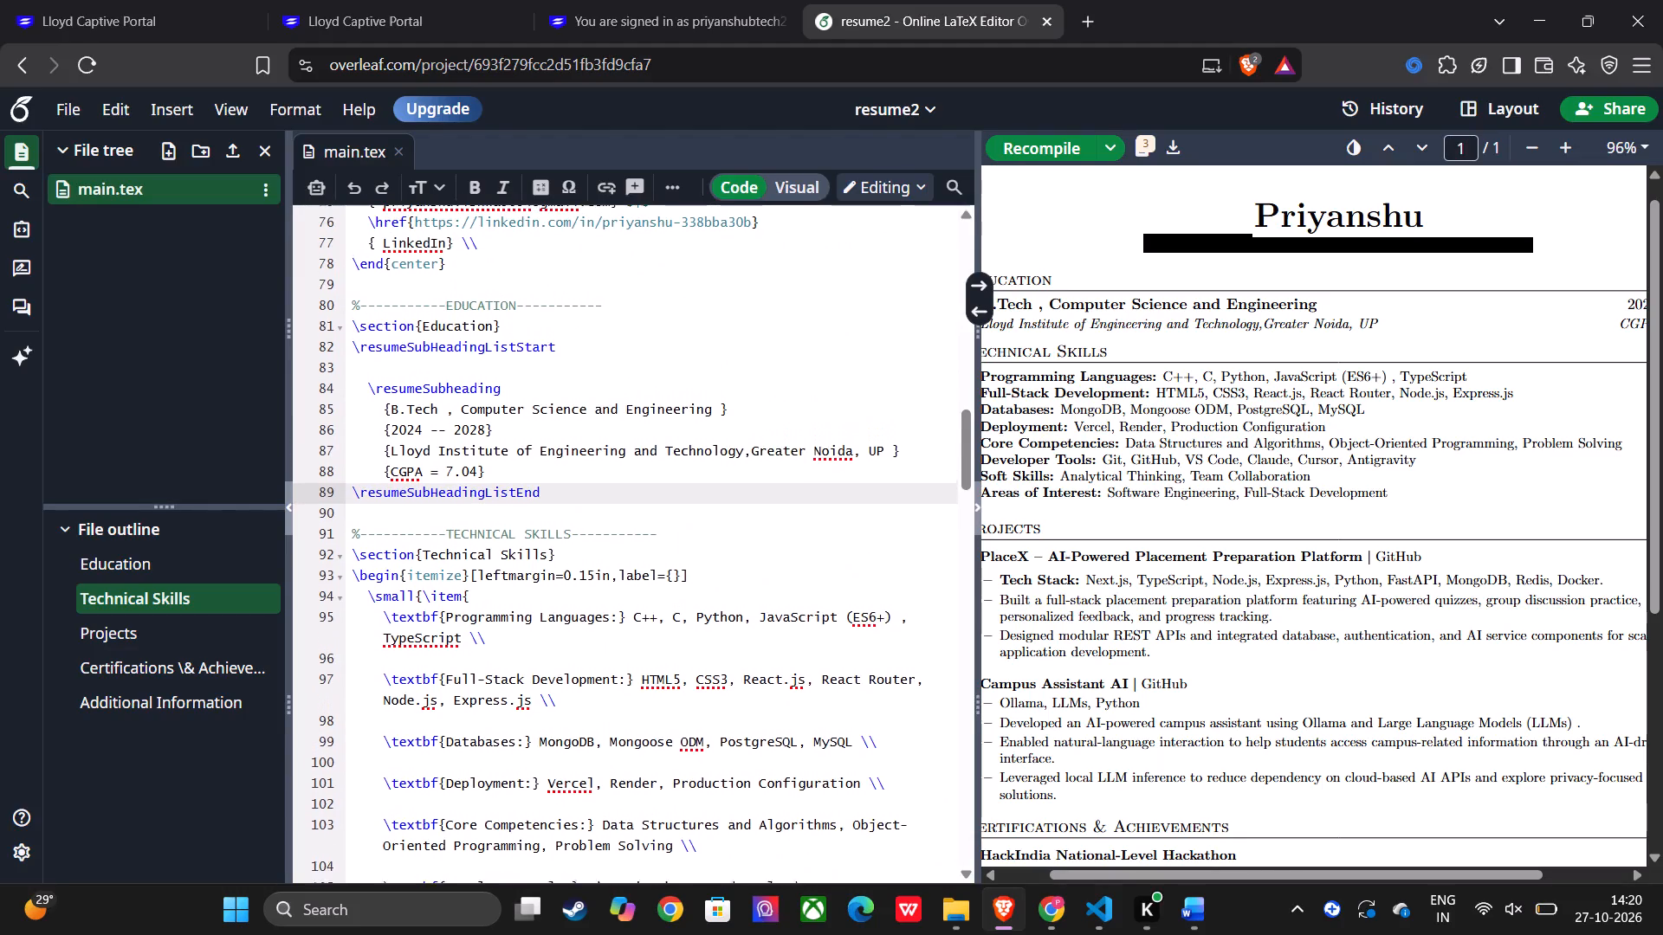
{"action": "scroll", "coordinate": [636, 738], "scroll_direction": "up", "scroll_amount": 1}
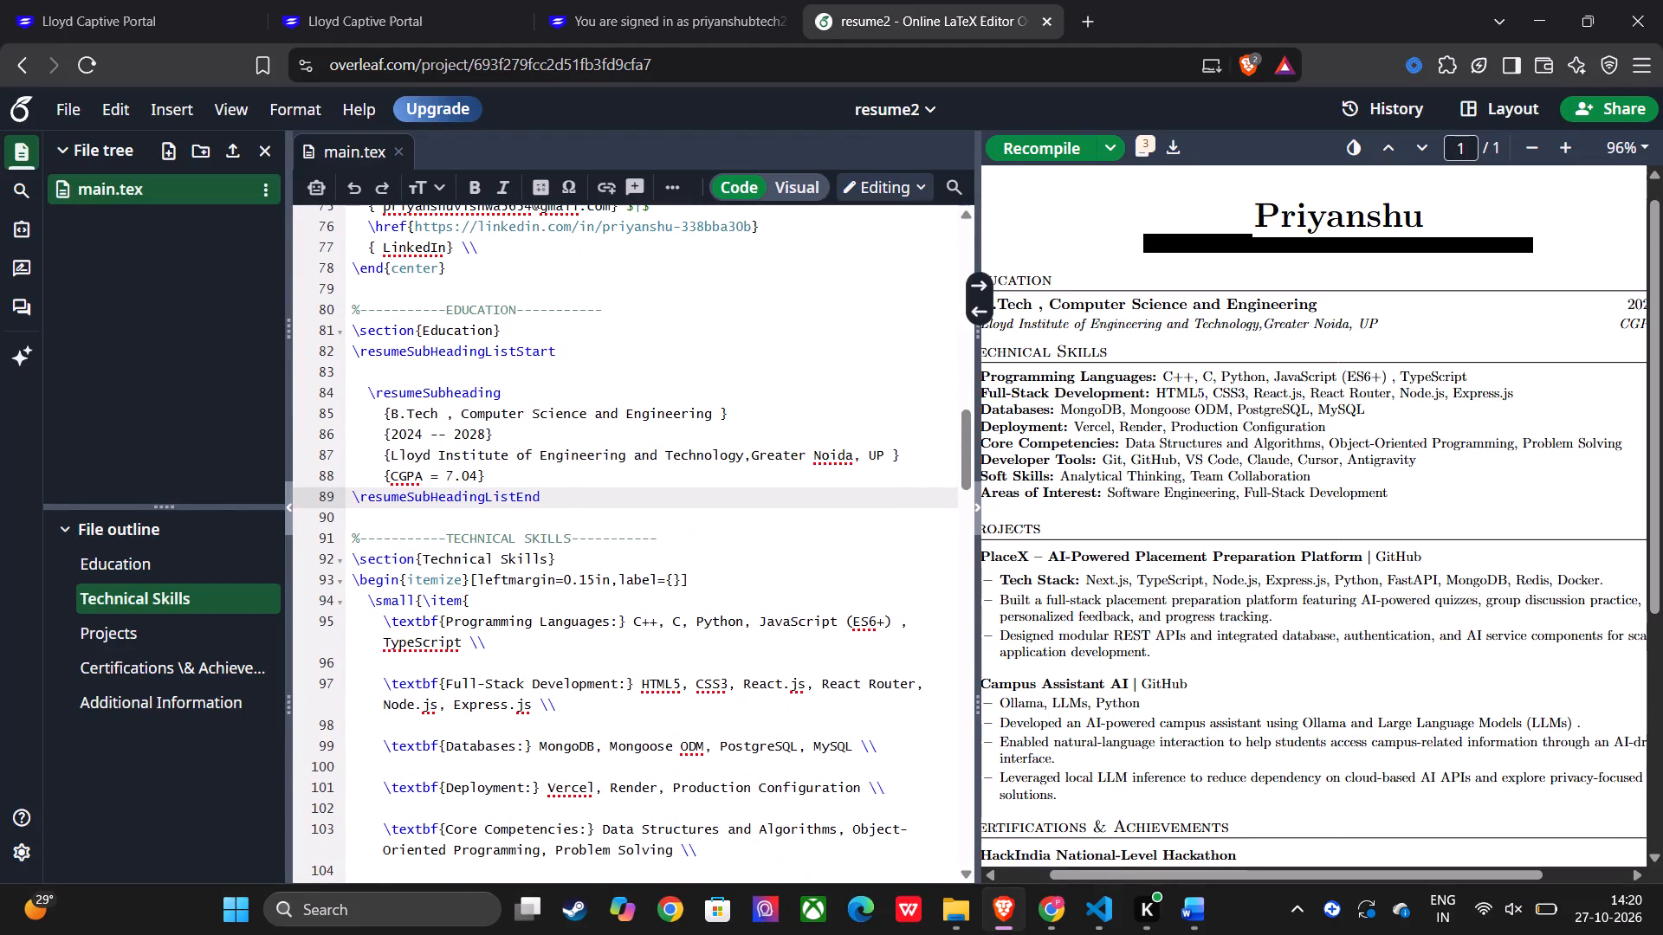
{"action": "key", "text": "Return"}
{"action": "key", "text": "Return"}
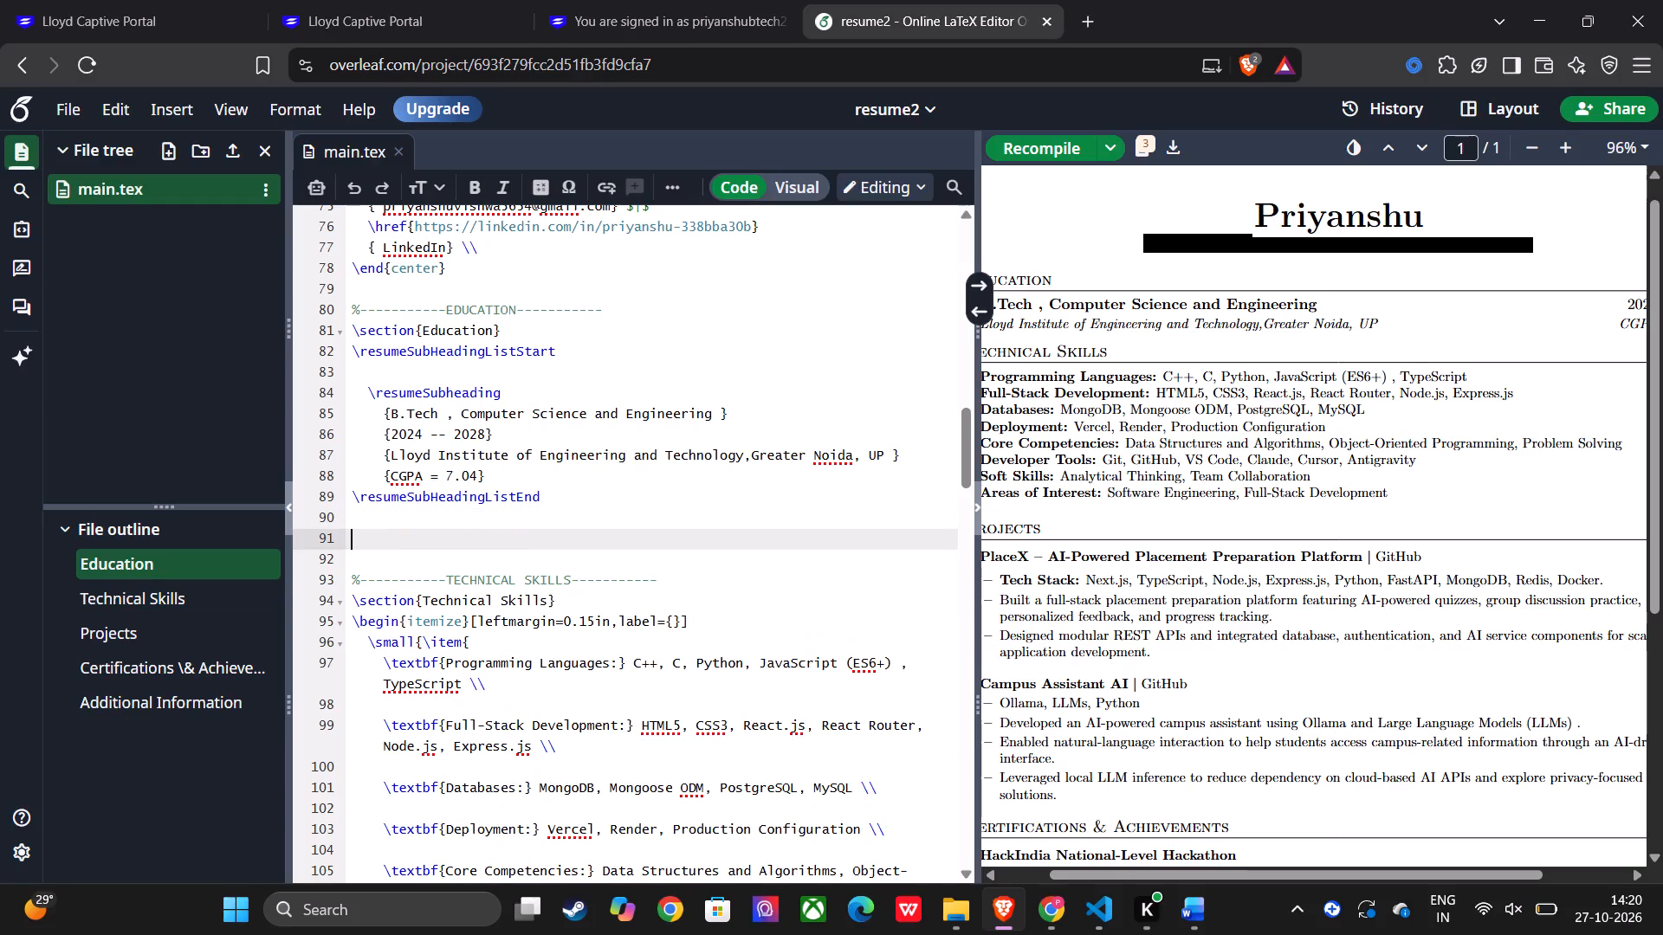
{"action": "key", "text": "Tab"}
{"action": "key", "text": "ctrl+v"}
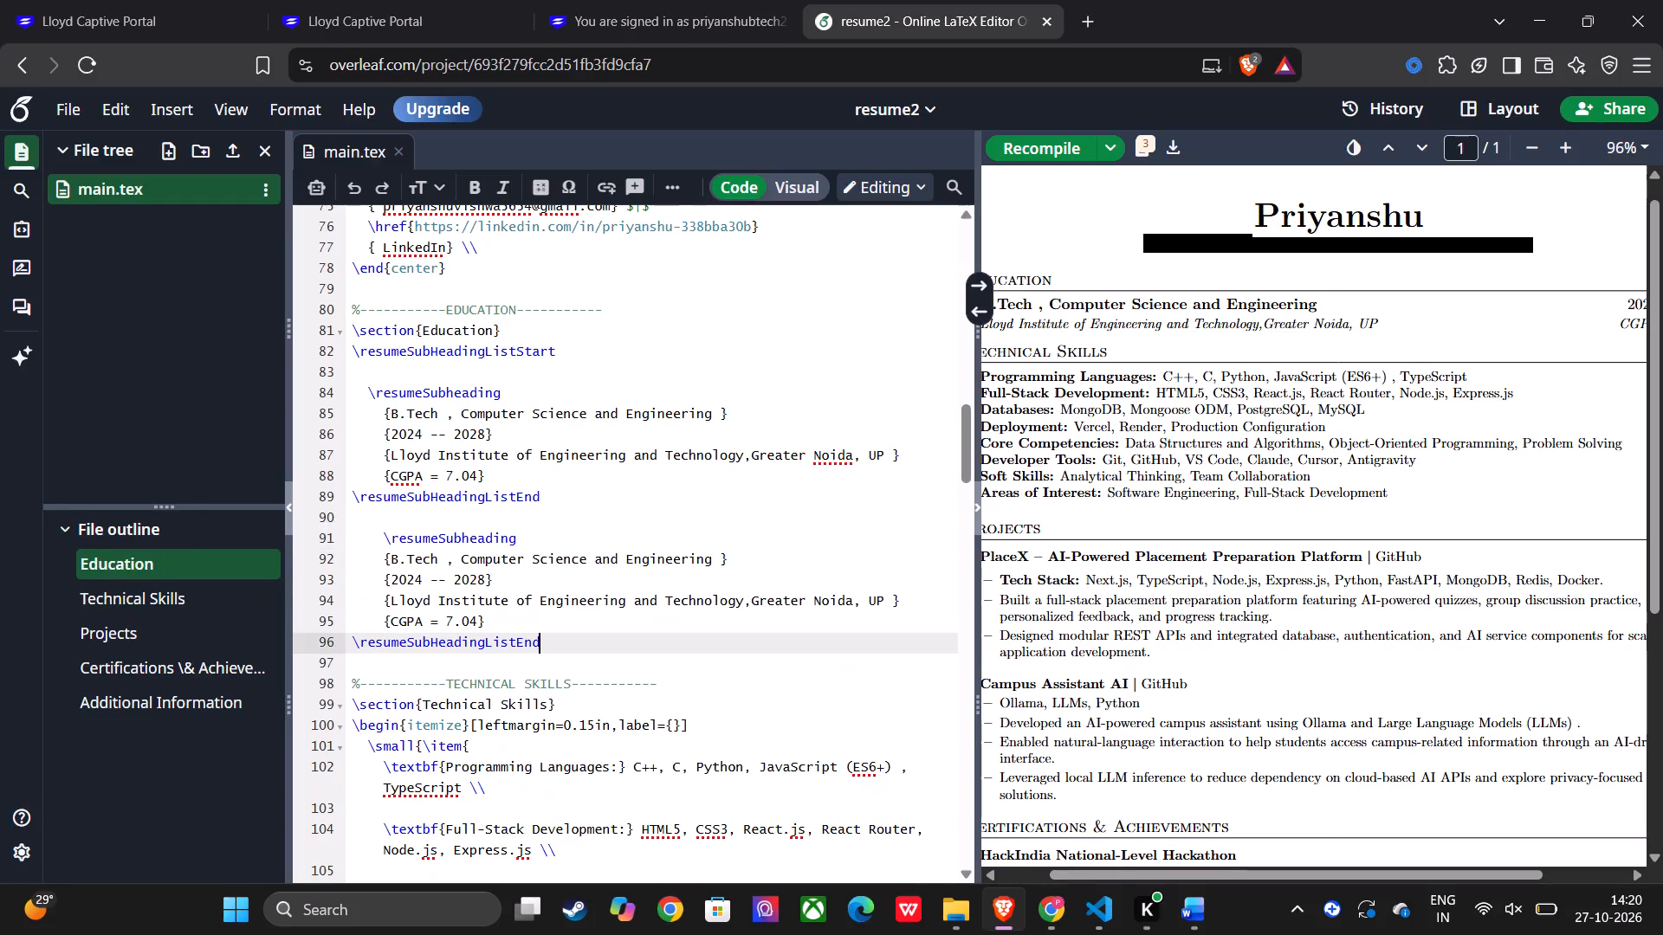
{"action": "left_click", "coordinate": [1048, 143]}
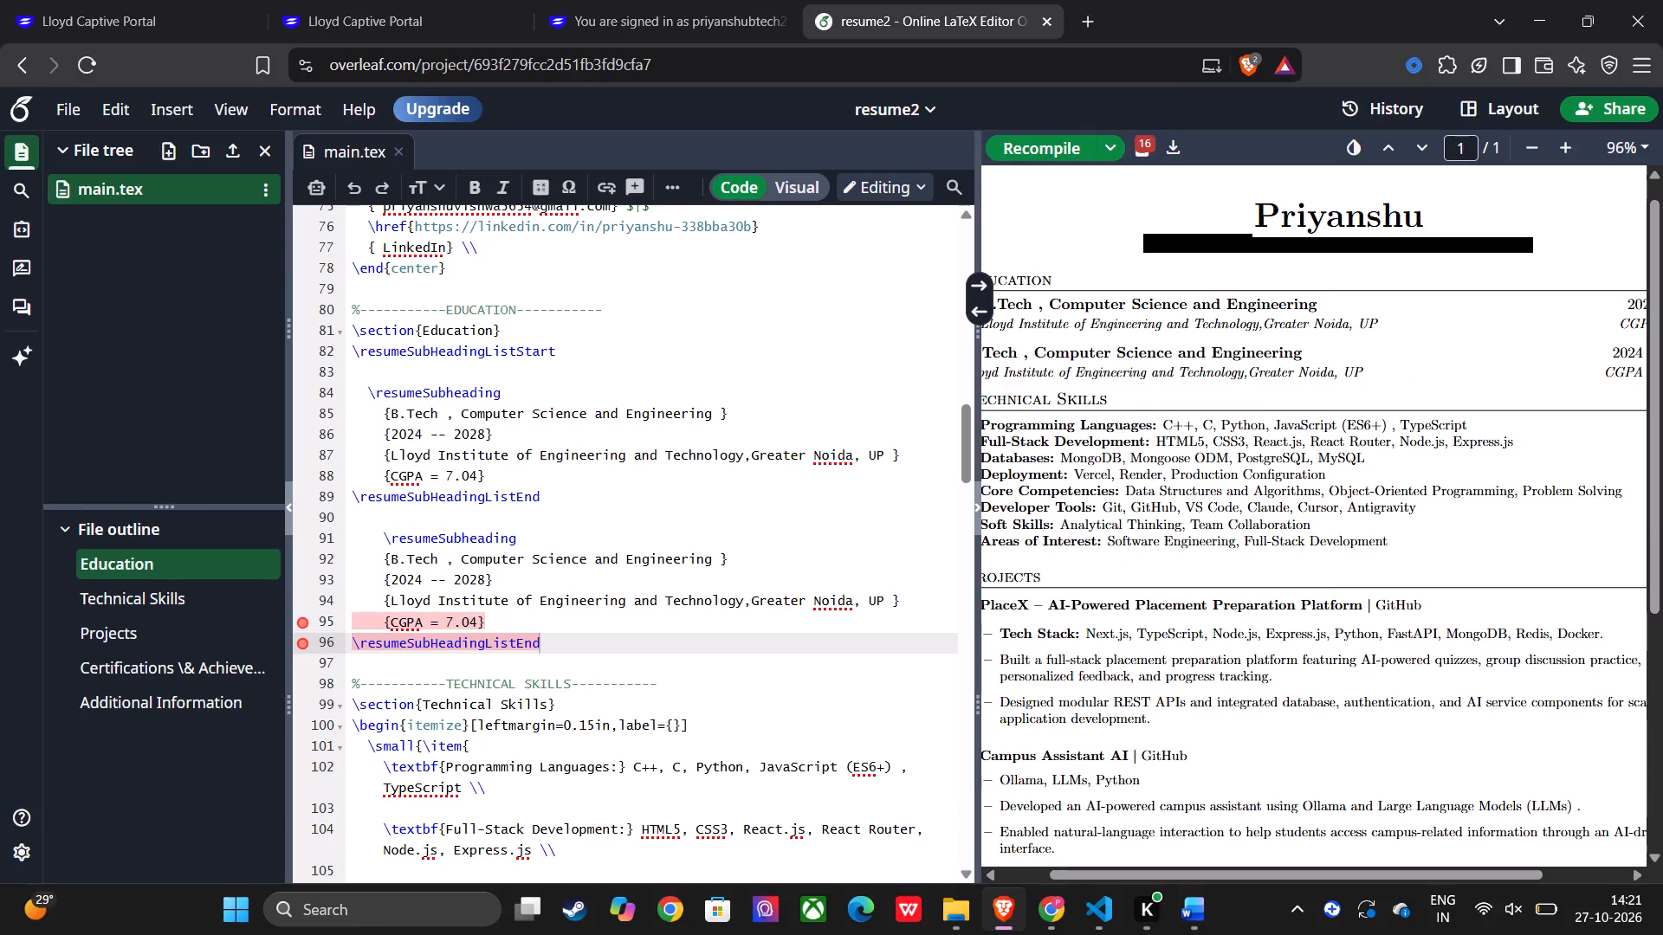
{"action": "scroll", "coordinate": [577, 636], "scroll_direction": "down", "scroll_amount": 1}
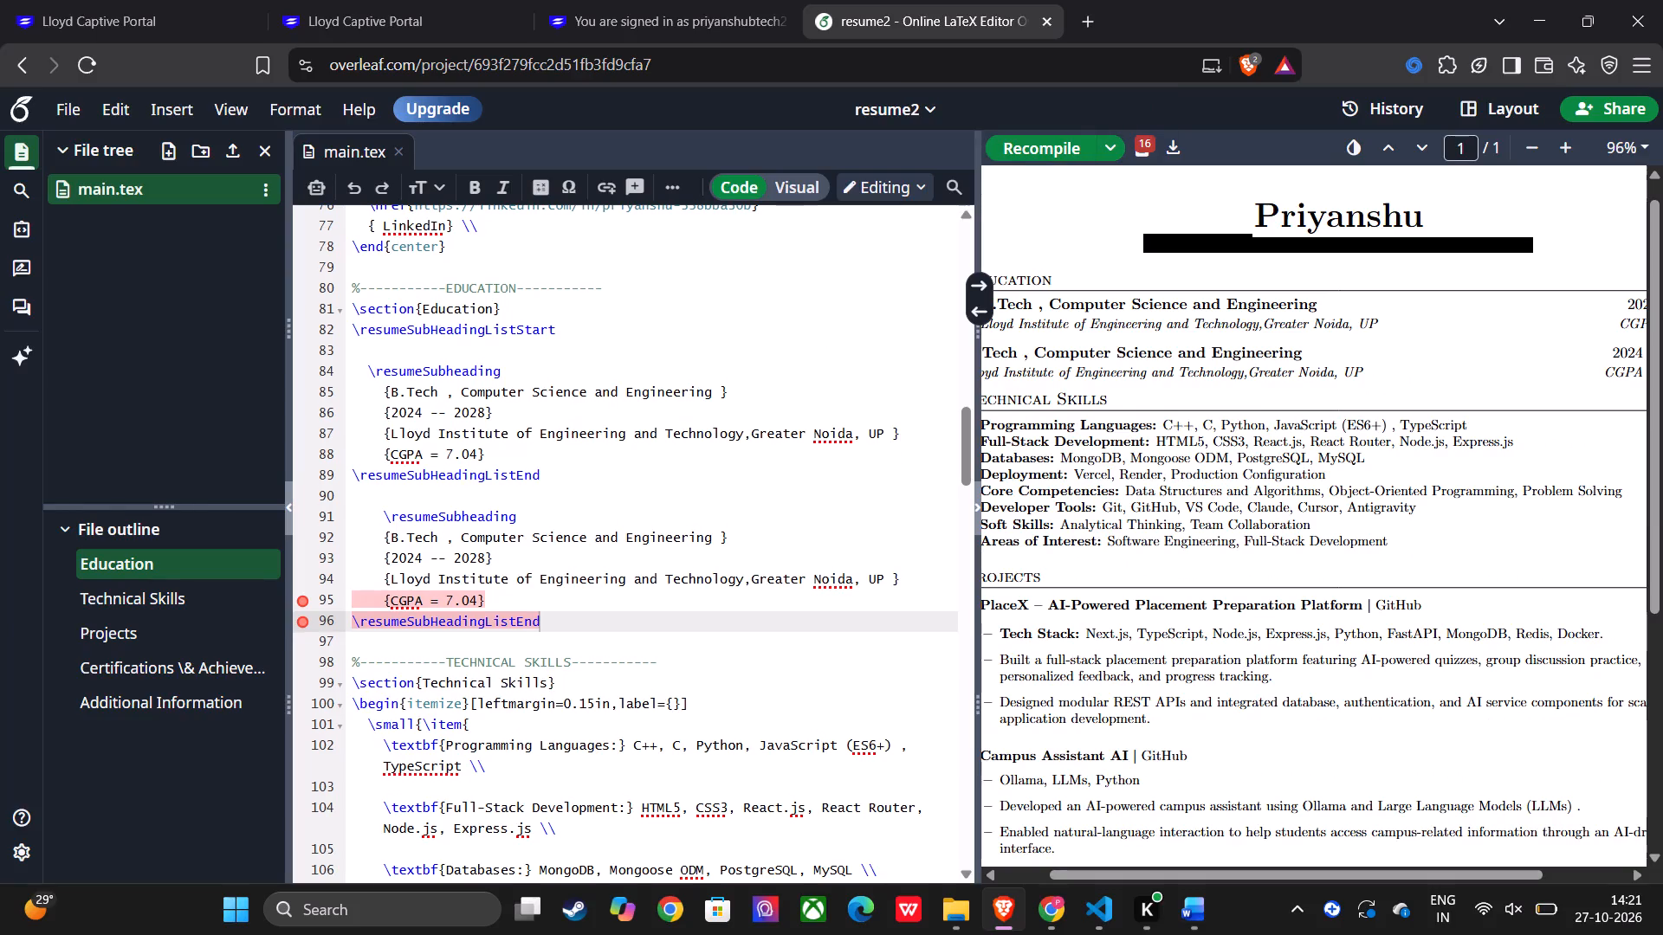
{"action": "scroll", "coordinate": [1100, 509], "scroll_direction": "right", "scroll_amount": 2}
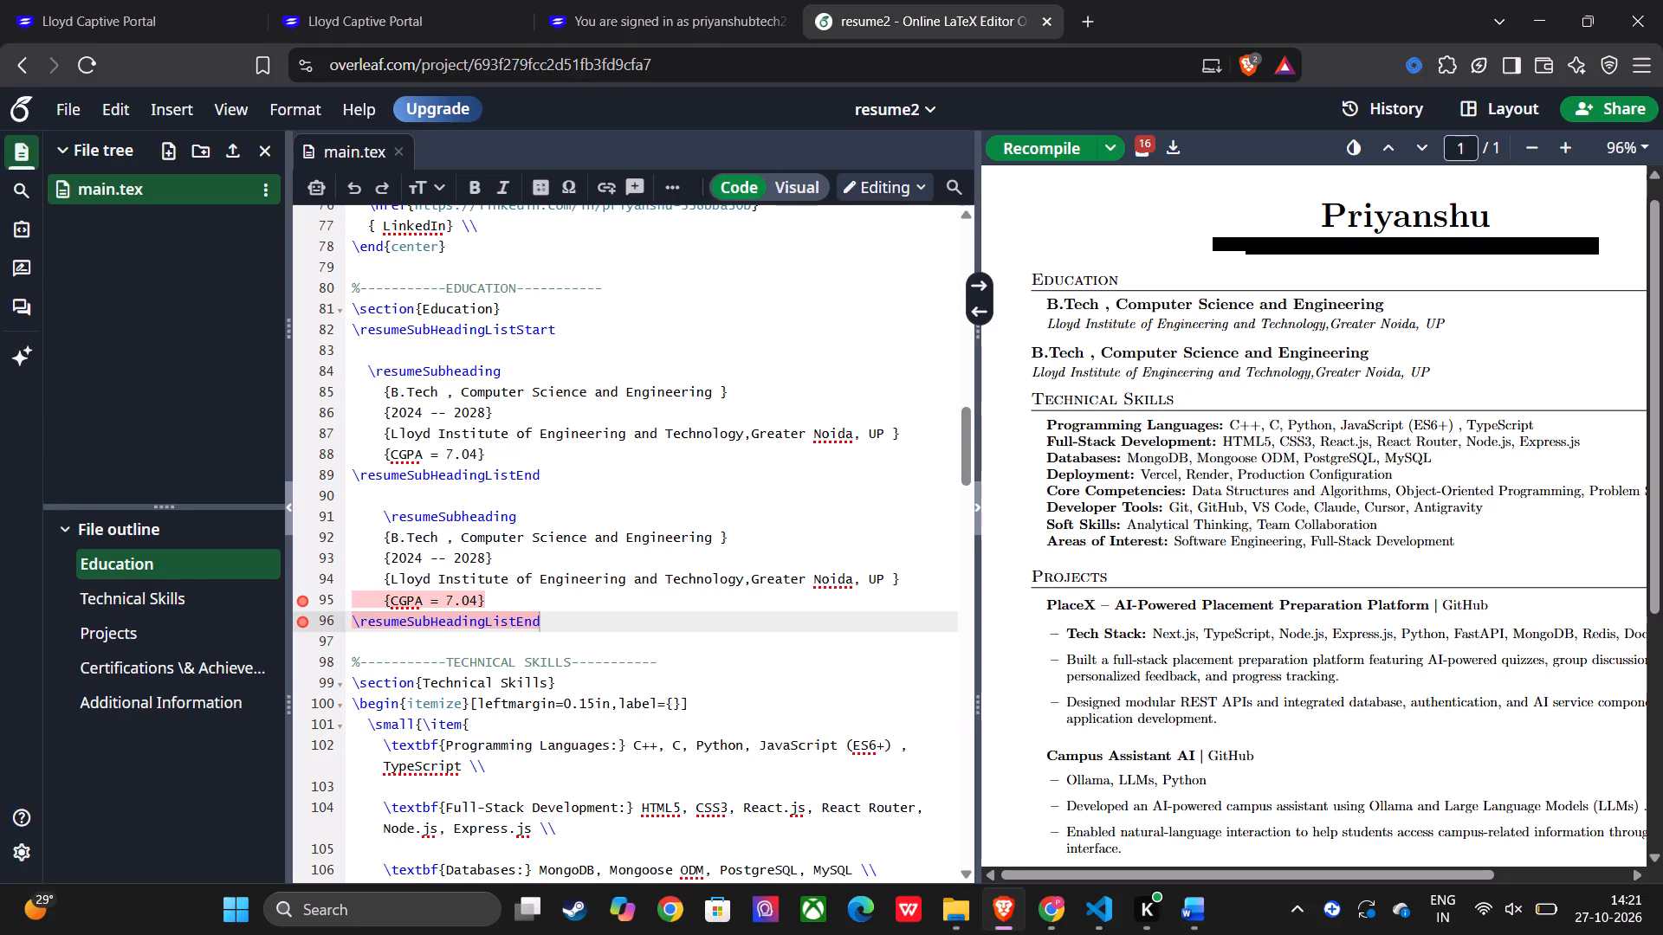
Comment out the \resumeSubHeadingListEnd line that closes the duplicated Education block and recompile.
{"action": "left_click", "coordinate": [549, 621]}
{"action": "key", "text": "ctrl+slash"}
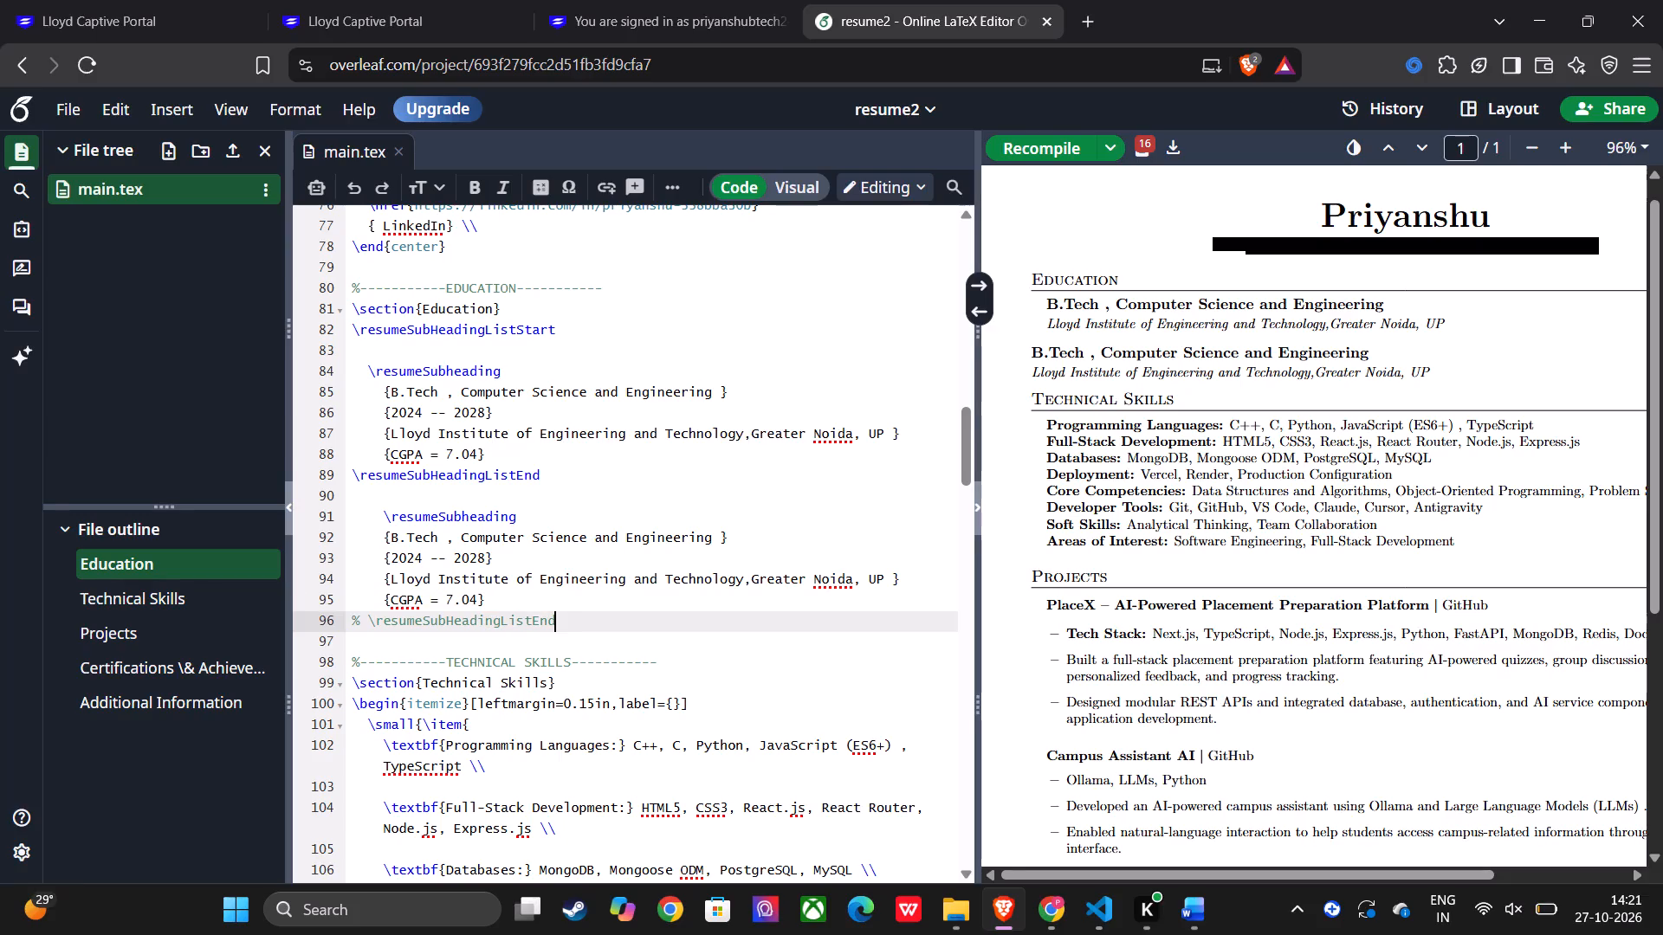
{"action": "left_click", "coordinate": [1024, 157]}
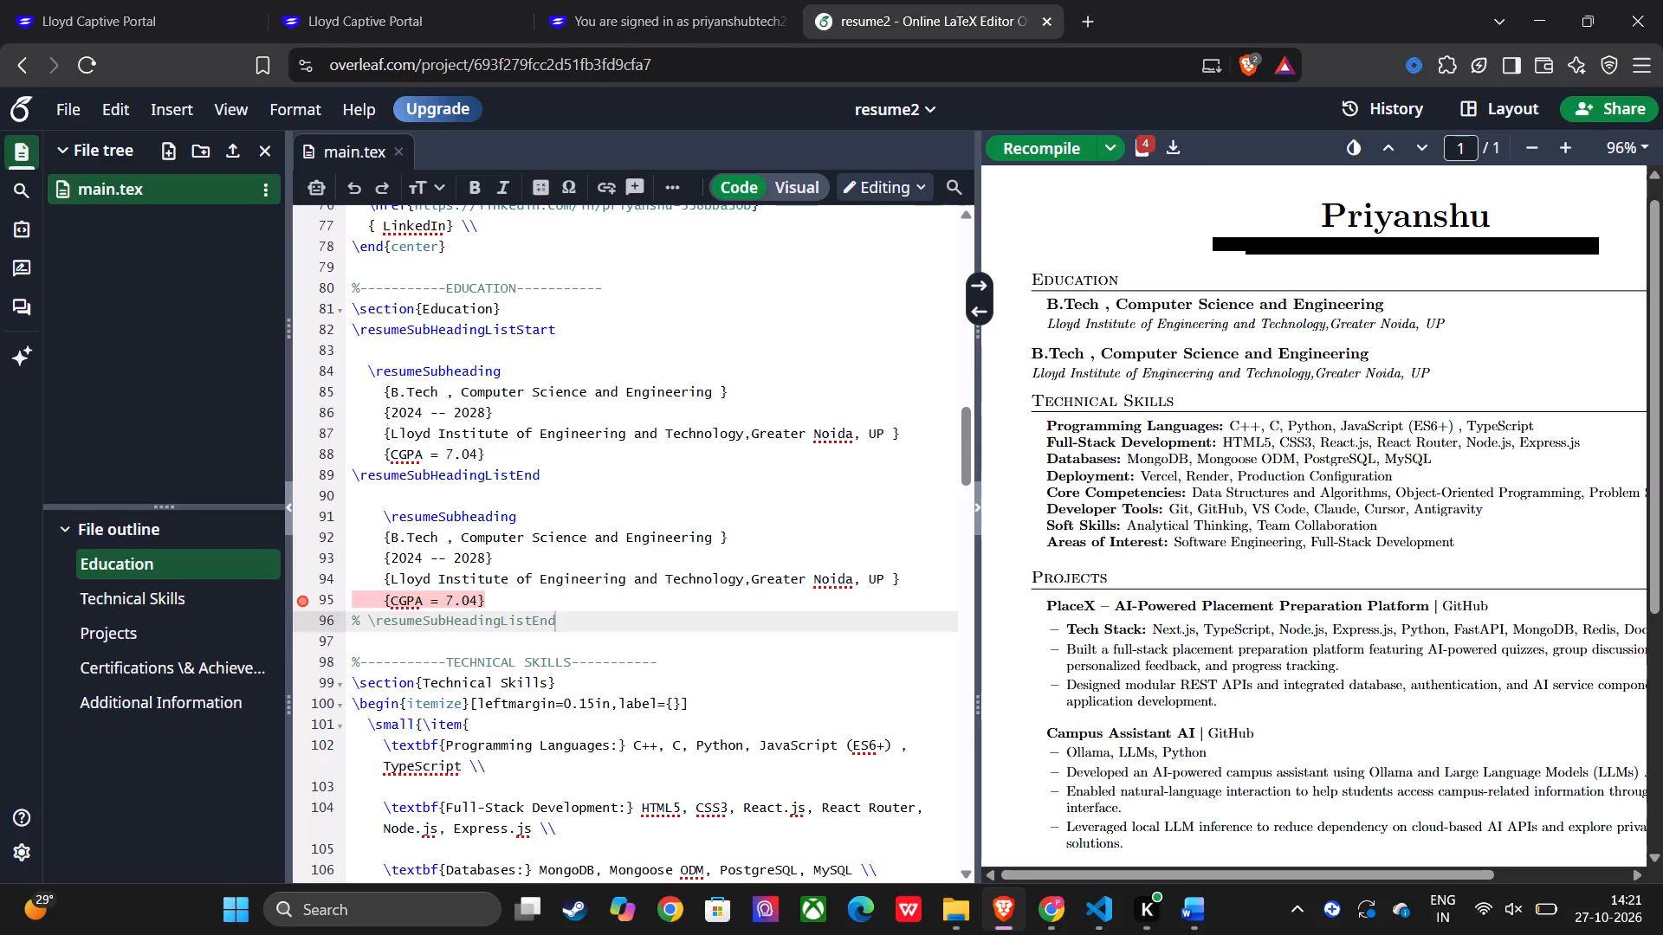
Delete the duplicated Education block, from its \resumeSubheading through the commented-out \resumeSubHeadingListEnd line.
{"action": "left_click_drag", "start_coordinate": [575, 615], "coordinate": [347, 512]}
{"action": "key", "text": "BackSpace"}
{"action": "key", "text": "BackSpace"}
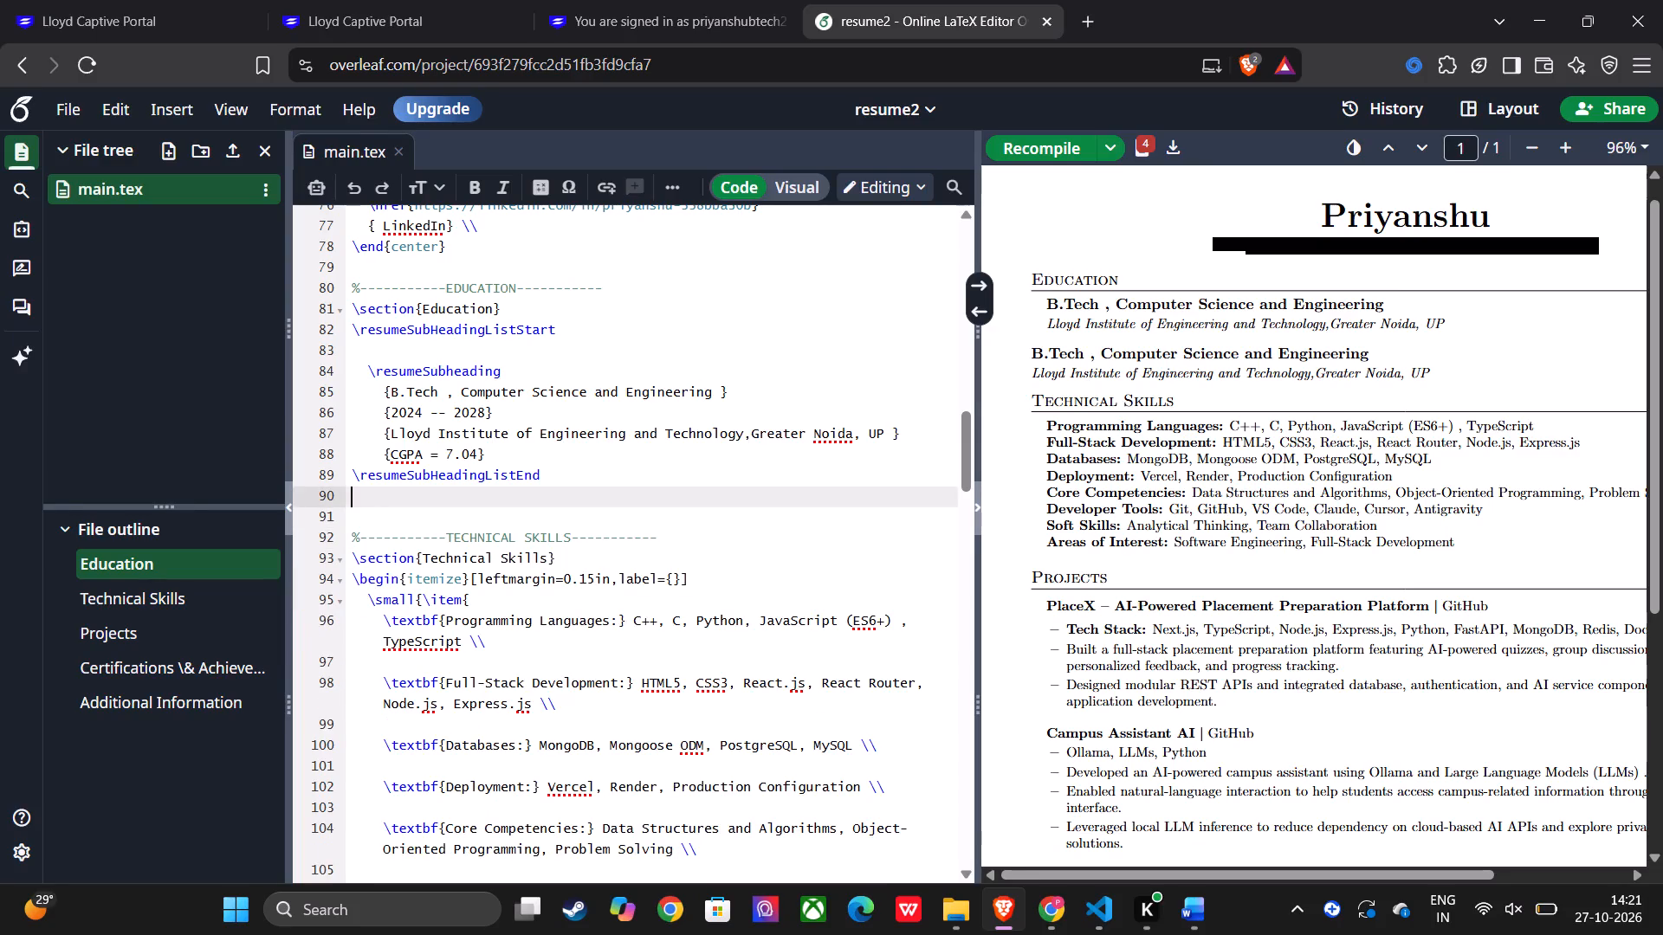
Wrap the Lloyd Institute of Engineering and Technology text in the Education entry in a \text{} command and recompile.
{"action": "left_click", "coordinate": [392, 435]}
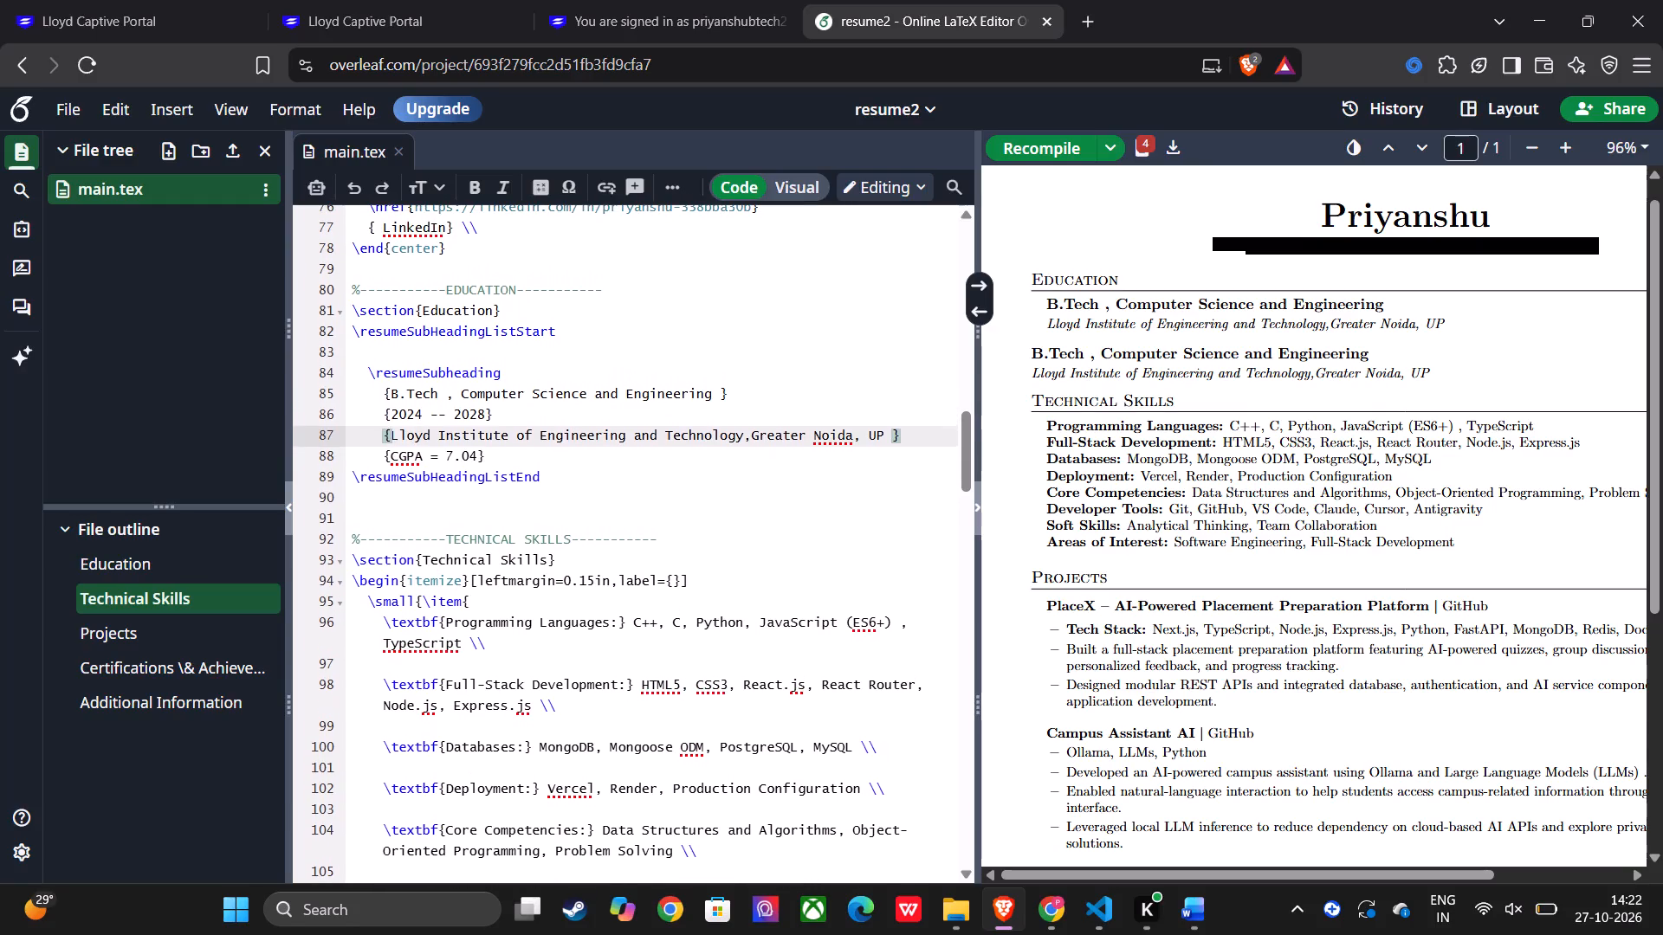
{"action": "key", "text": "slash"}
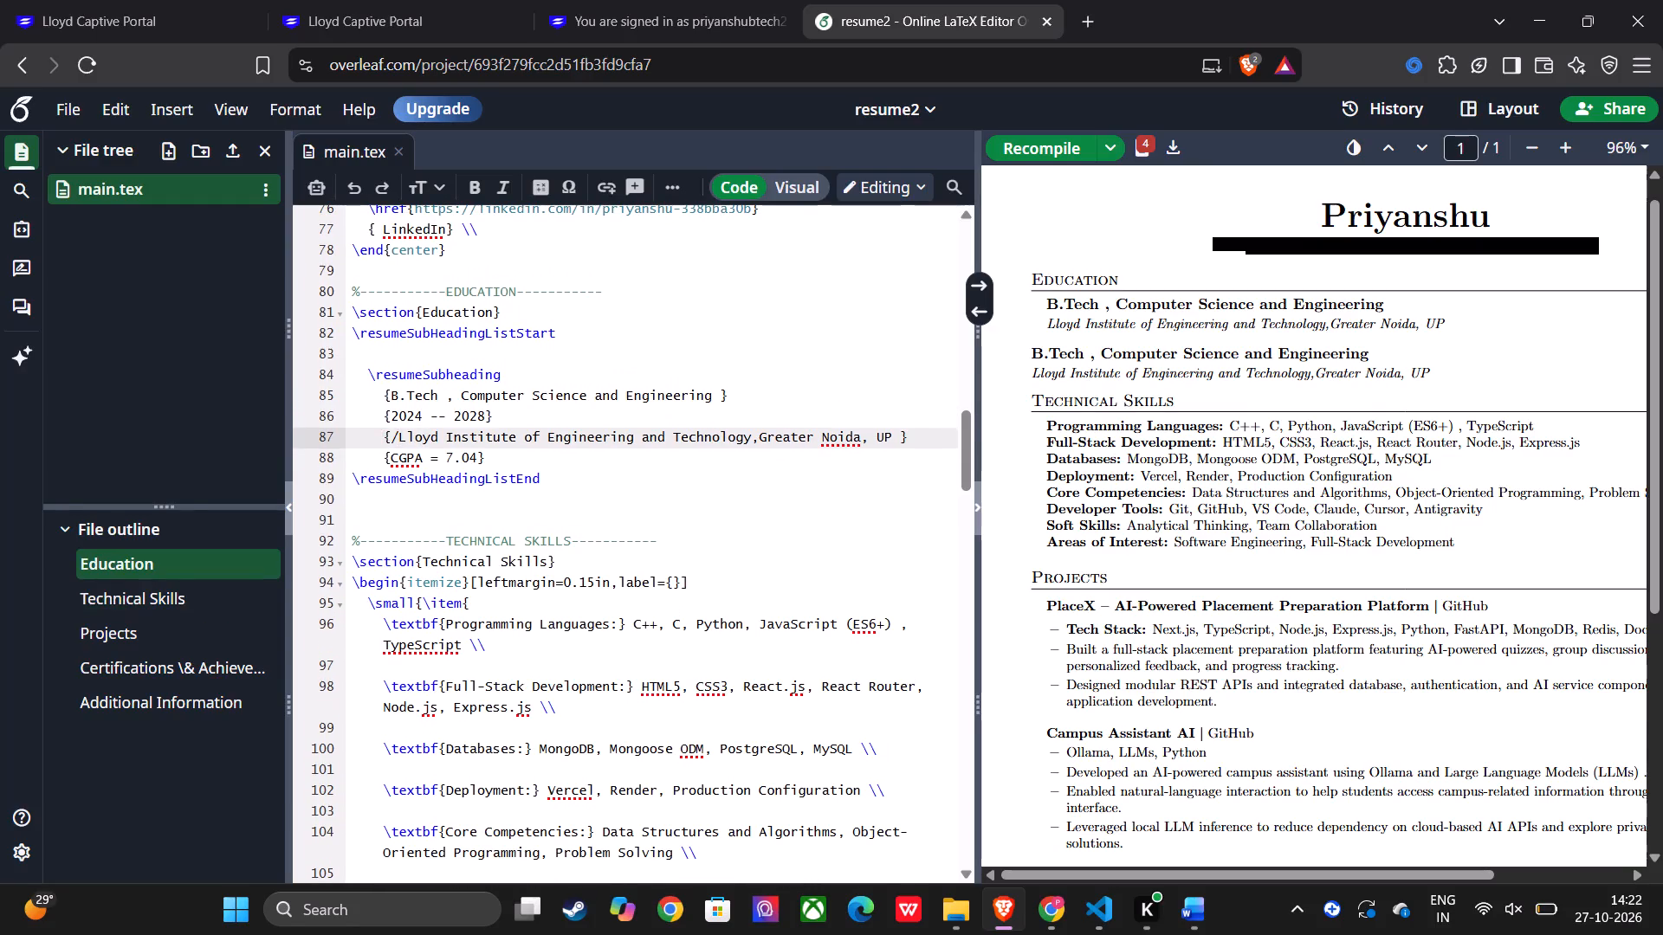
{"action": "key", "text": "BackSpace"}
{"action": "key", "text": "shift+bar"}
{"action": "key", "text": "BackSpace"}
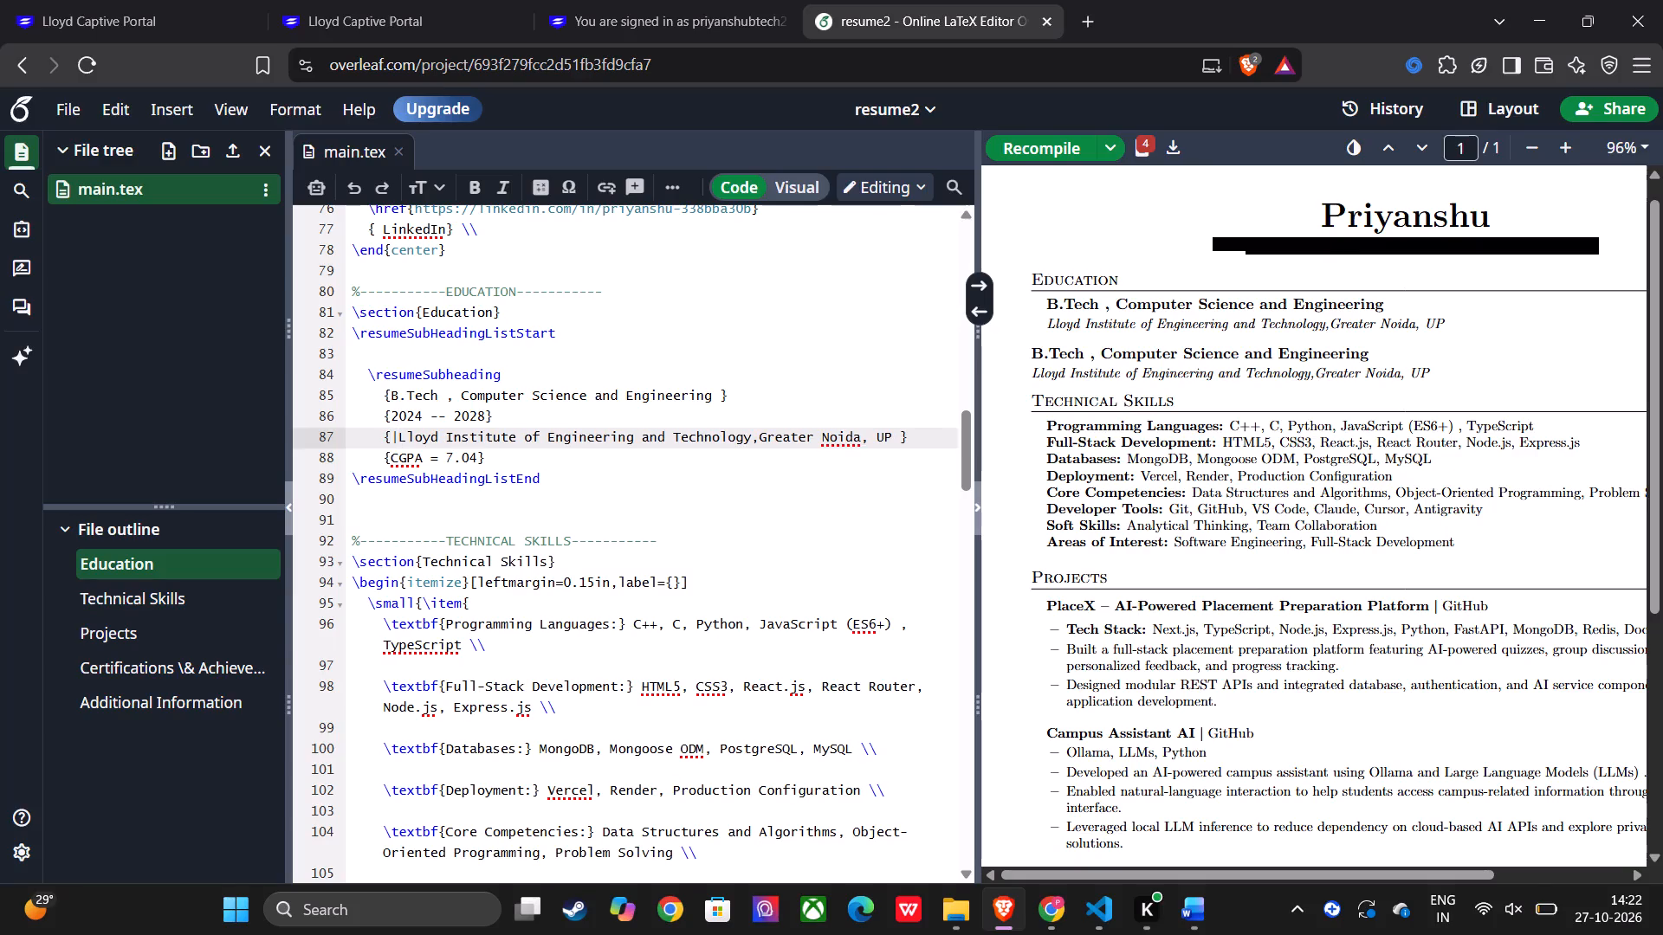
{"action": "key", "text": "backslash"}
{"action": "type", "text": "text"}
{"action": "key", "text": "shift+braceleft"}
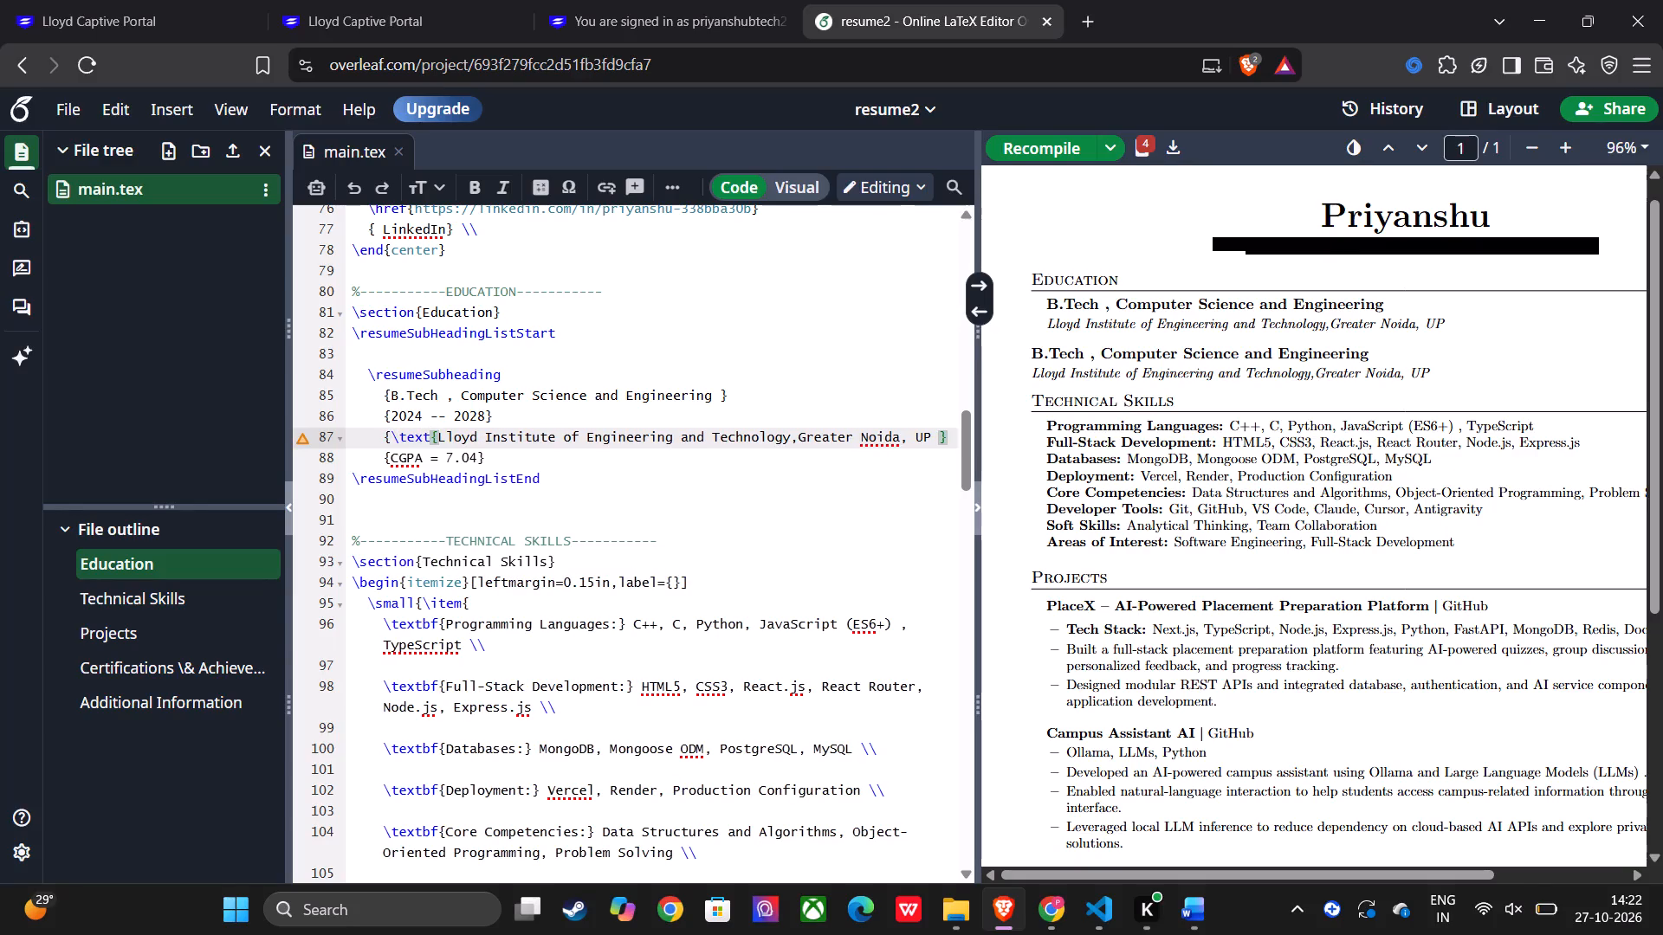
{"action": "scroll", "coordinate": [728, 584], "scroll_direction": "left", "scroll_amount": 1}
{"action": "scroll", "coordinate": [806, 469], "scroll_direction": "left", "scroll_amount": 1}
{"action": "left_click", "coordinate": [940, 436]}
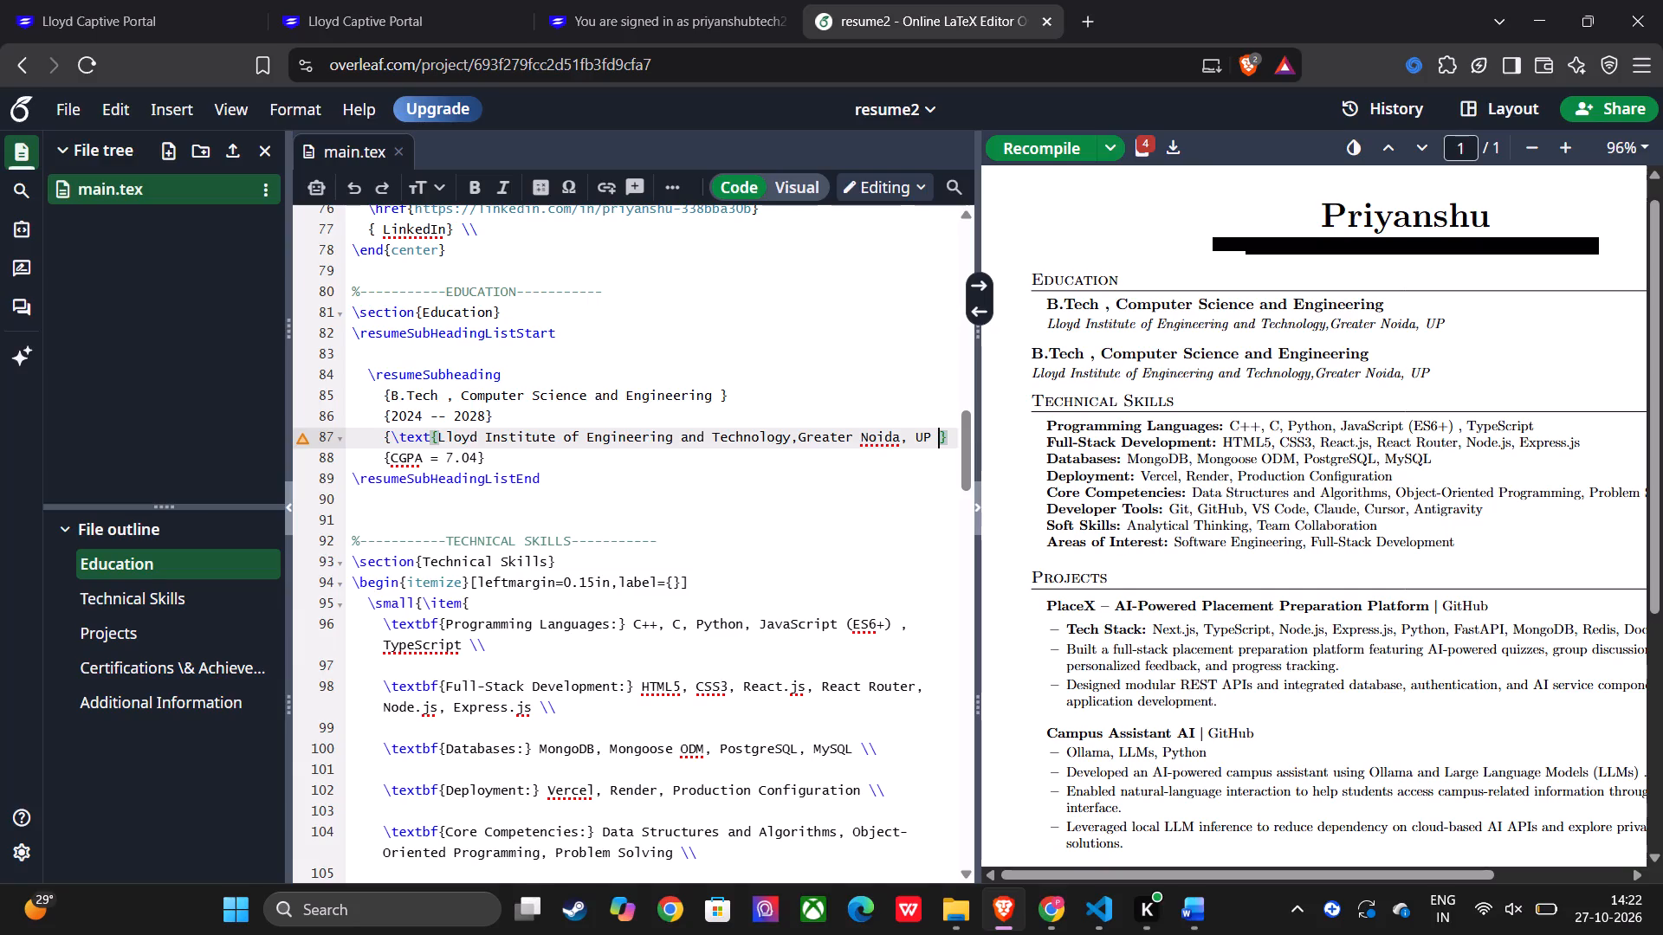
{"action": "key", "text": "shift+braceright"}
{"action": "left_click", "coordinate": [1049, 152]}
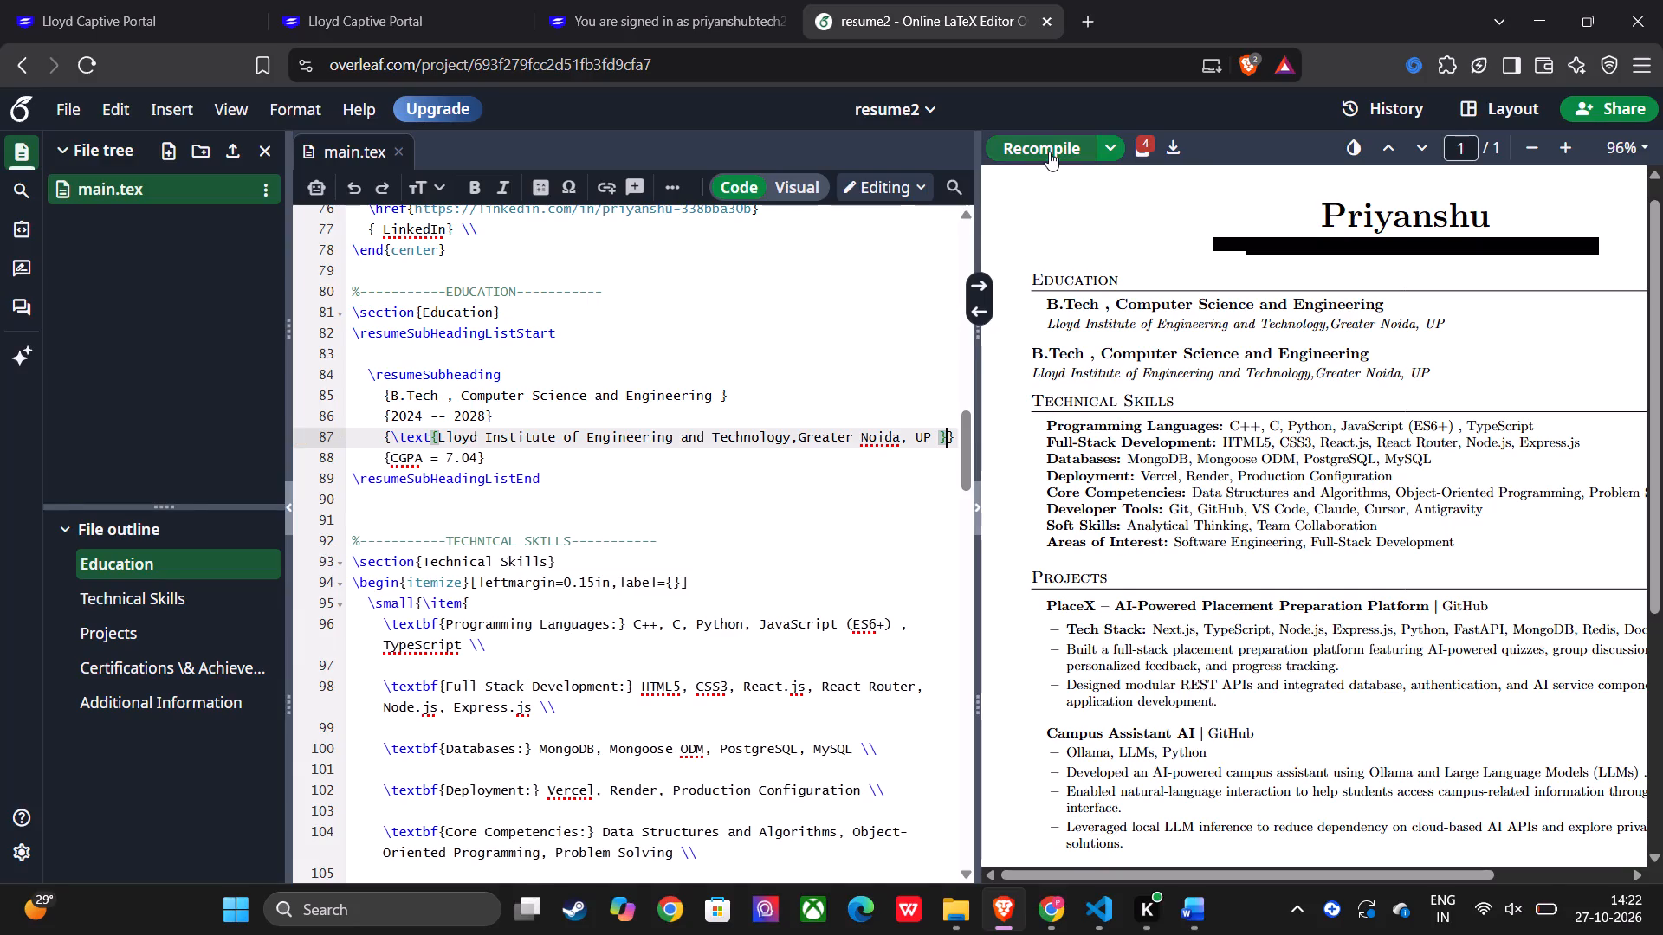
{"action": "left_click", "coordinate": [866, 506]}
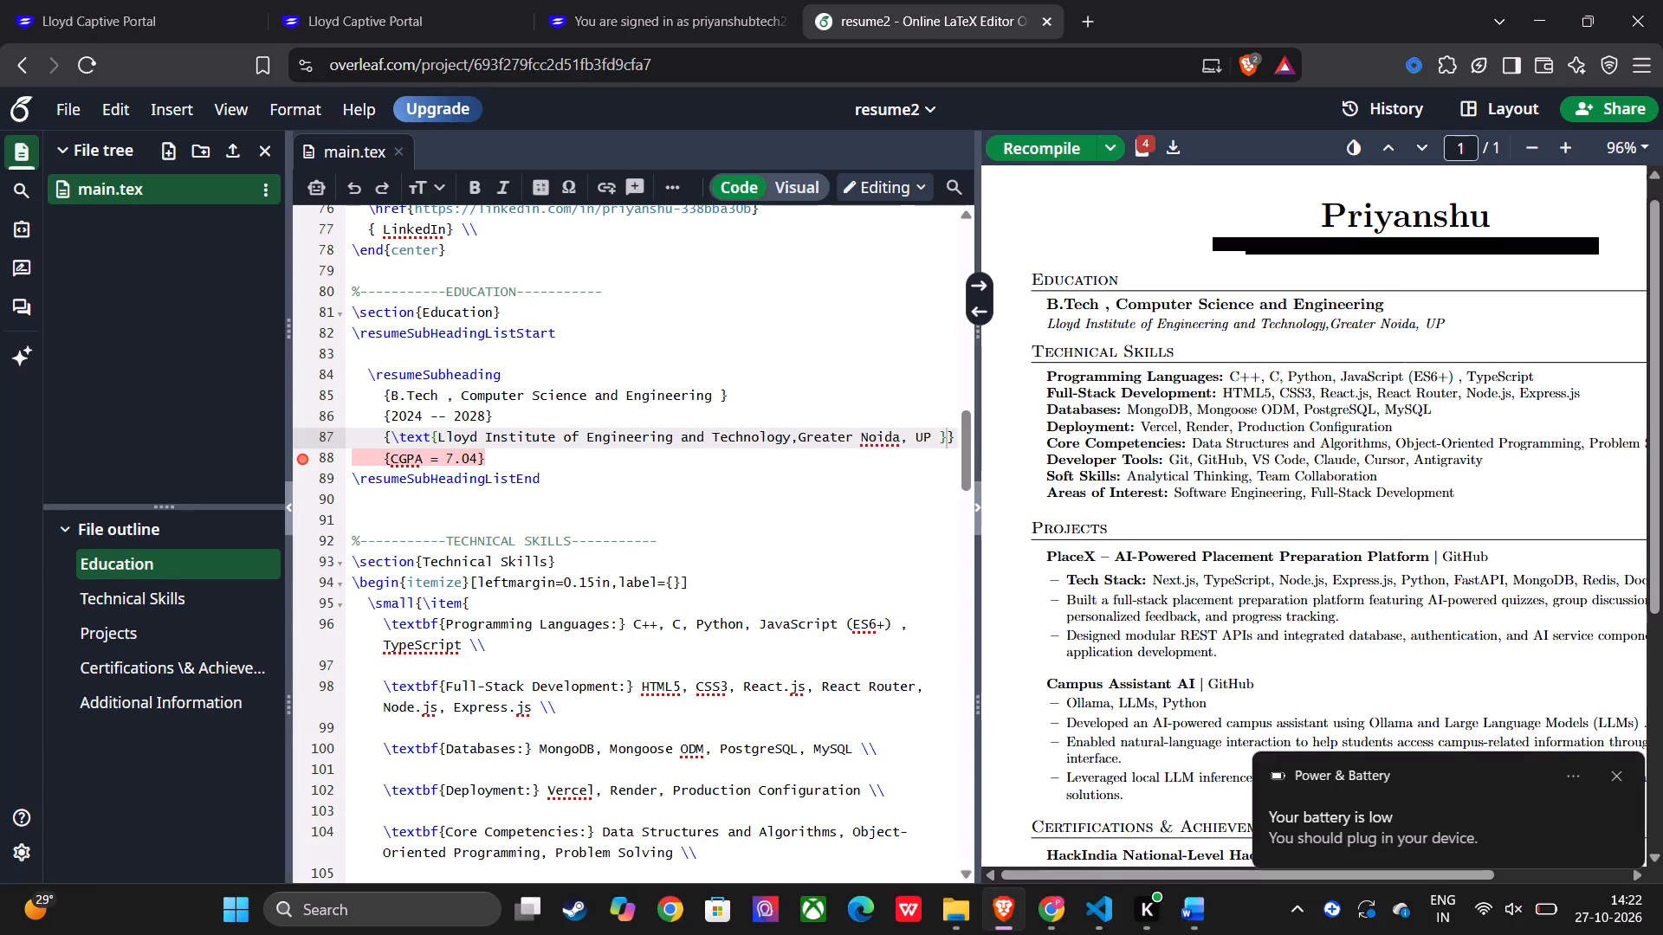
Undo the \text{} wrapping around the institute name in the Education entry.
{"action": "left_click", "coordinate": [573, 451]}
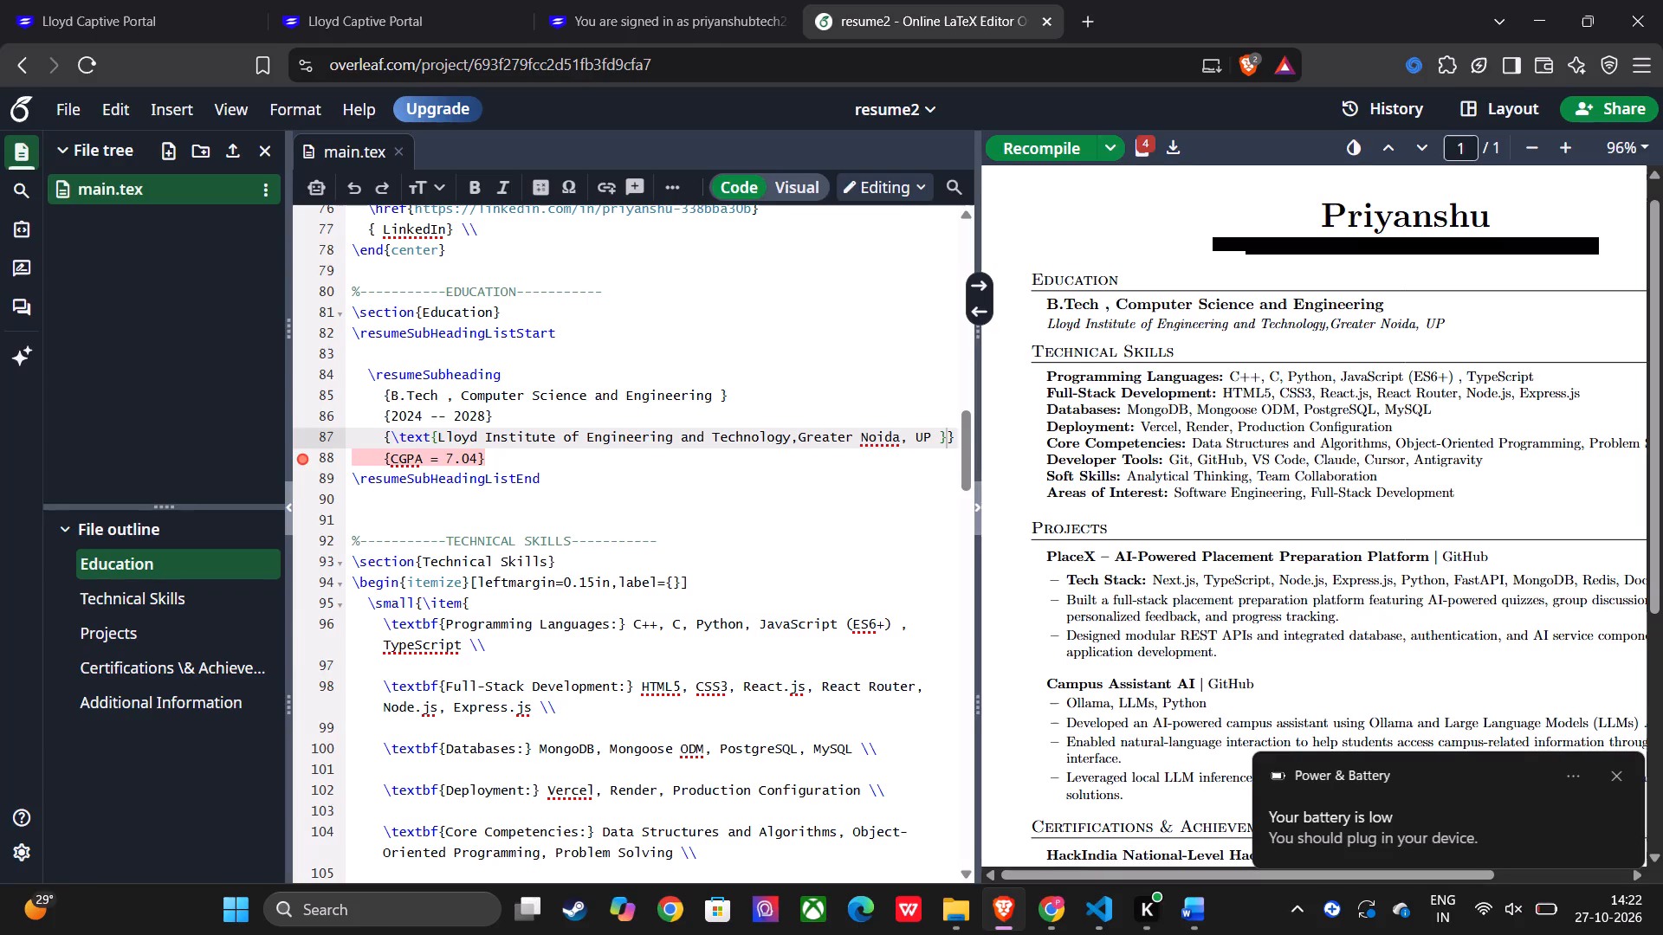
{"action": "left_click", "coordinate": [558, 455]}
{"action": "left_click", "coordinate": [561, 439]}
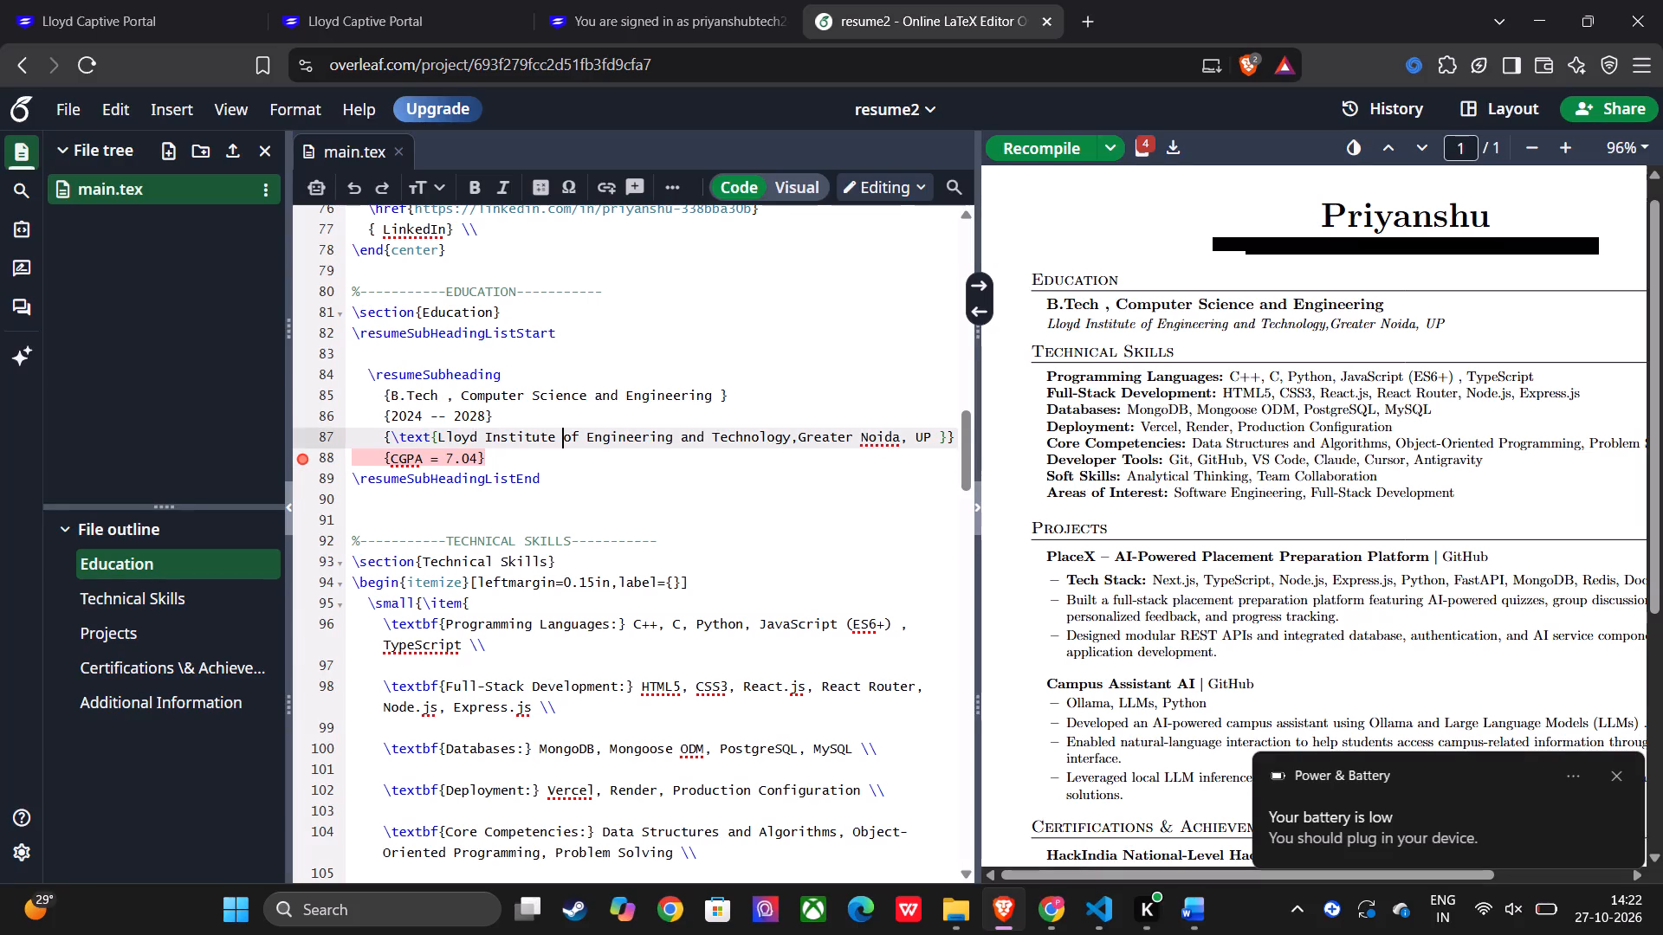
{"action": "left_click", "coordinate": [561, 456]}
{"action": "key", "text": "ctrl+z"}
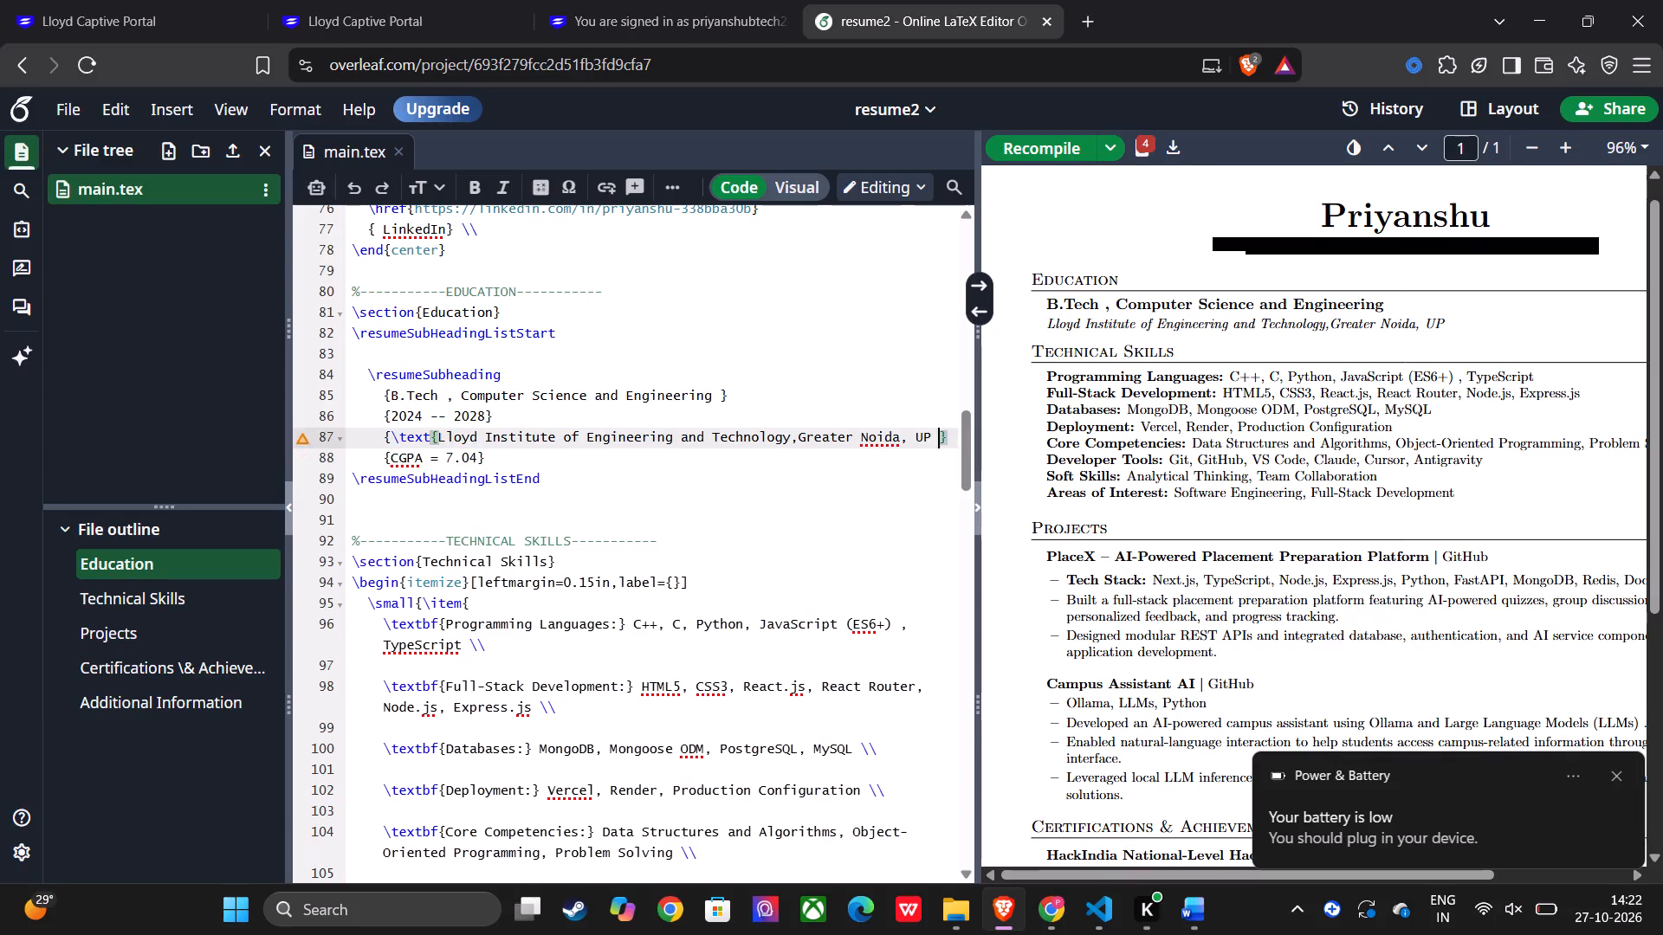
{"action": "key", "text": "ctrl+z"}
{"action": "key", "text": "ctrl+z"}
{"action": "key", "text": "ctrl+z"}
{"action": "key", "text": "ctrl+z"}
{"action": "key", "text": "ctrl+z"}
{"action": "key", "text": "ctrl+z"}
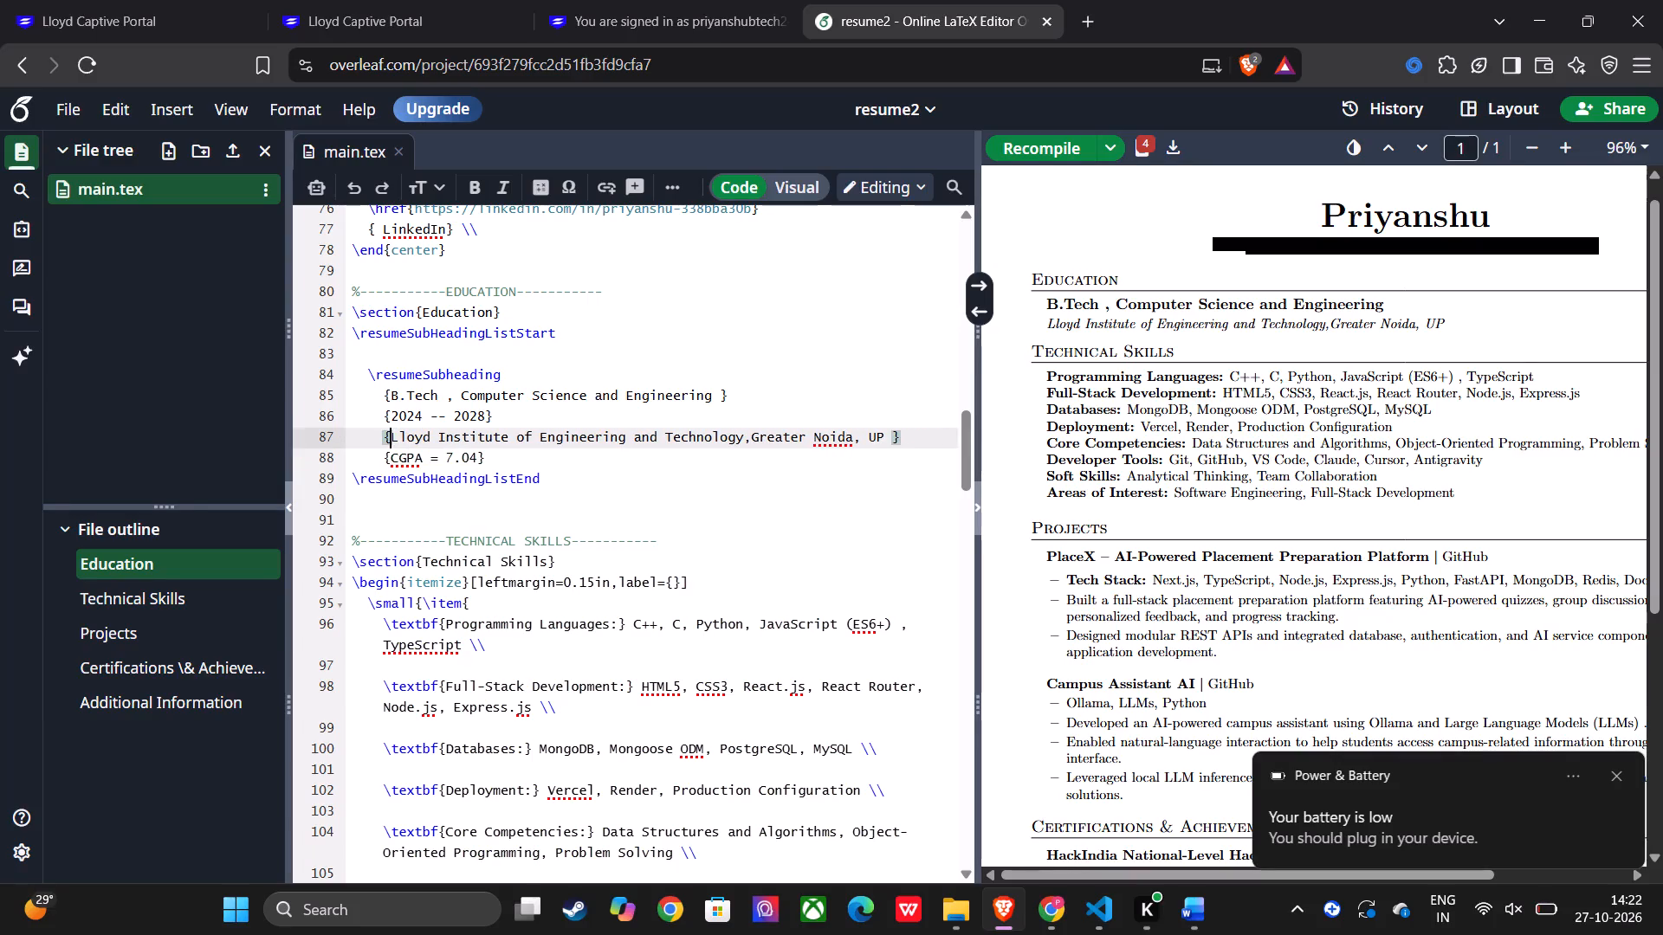
Recompile the resume and check the Education entry across the PDF's full width.
{"action": "left_click", "coordinate": [1070, 154]}
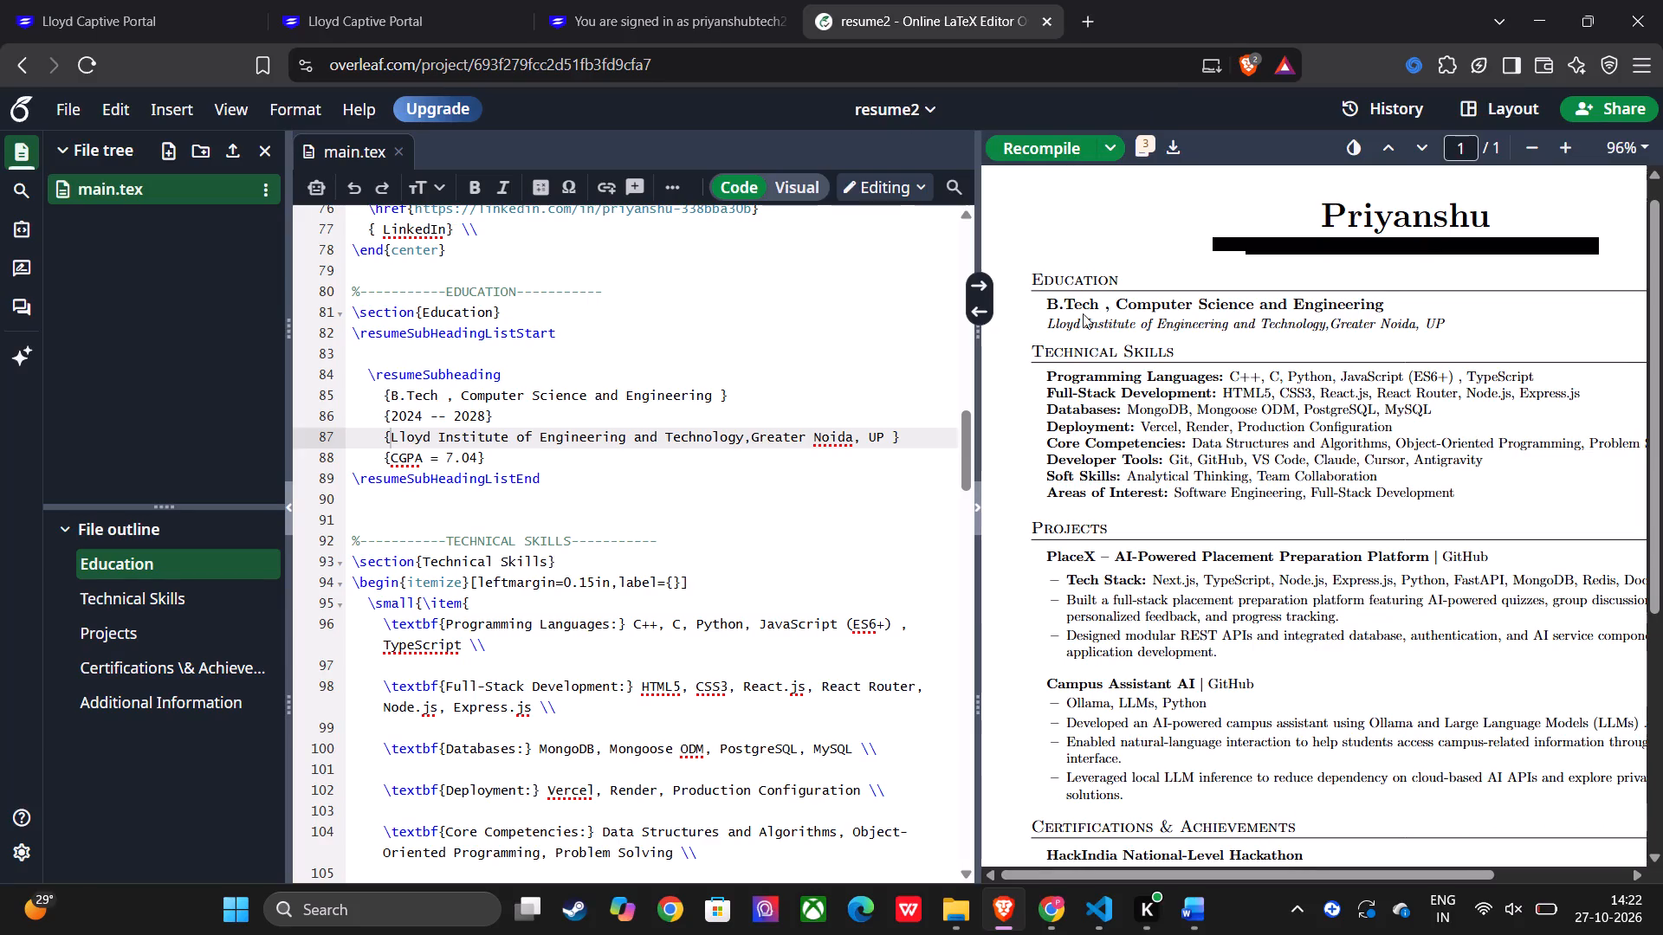
{"action": "scroll", "coordinate": [1137, 393], "scroll_direction": "left", "scroll_amount": 1}
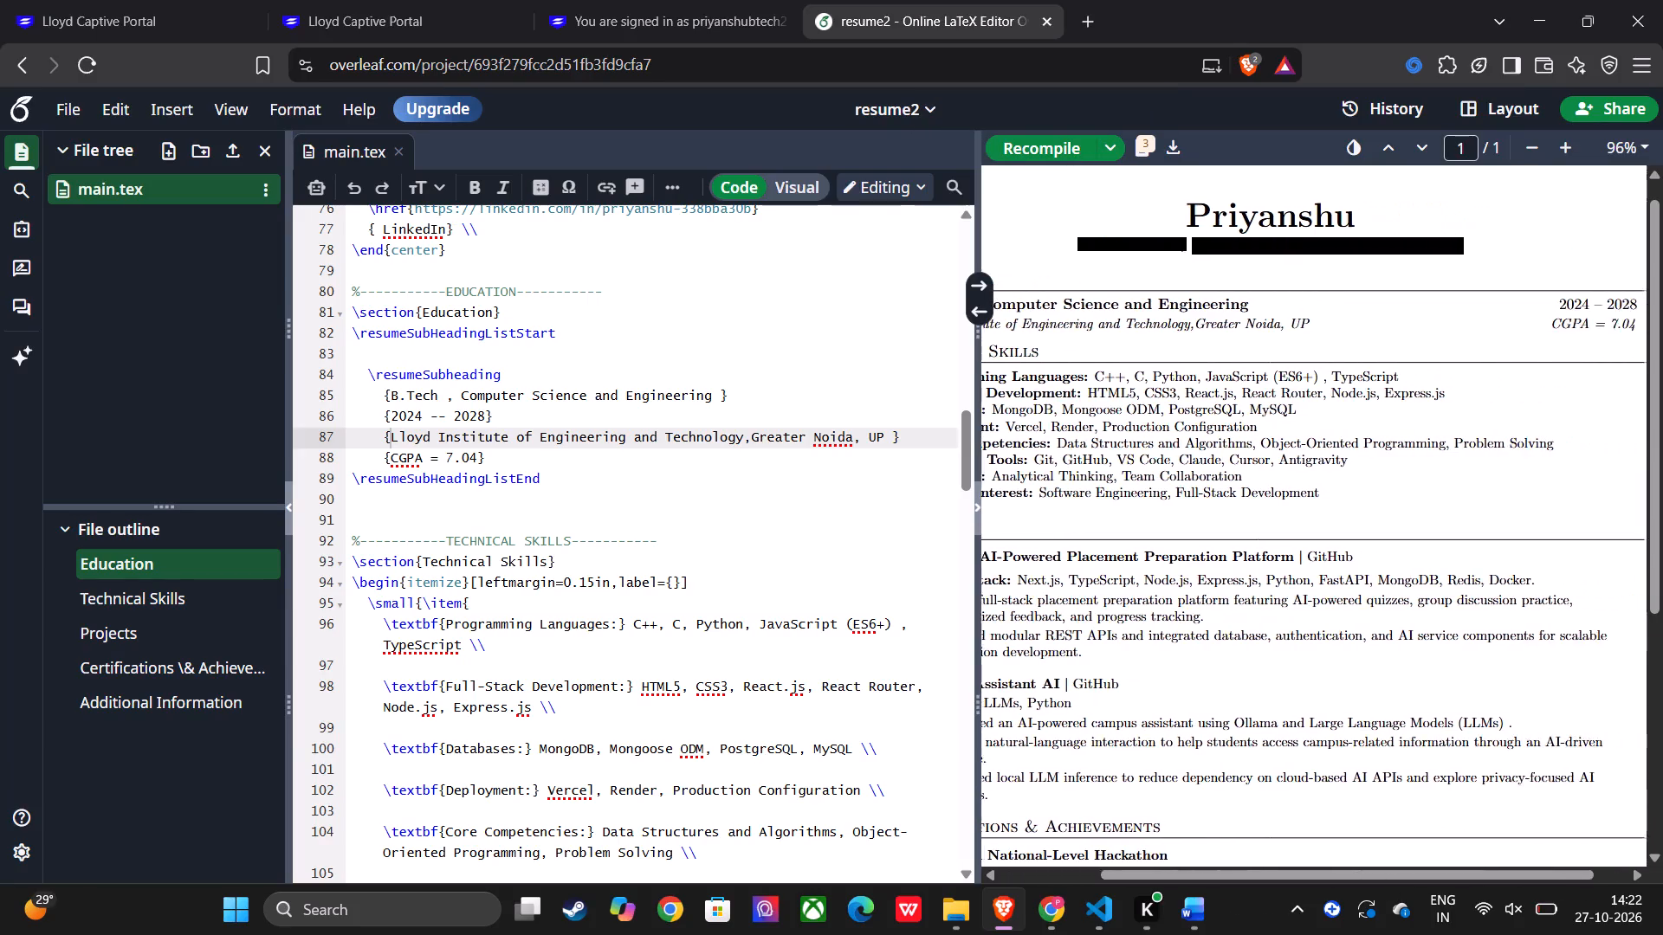
{"action": "scroll", "coordinate": [1137, 393], "scroll_direction": "right", "scroll_amount": 1}
{"action": "scroll", "coordinate": [1137, 393], "scroll_direction": "left", "scroll_amount": 1}
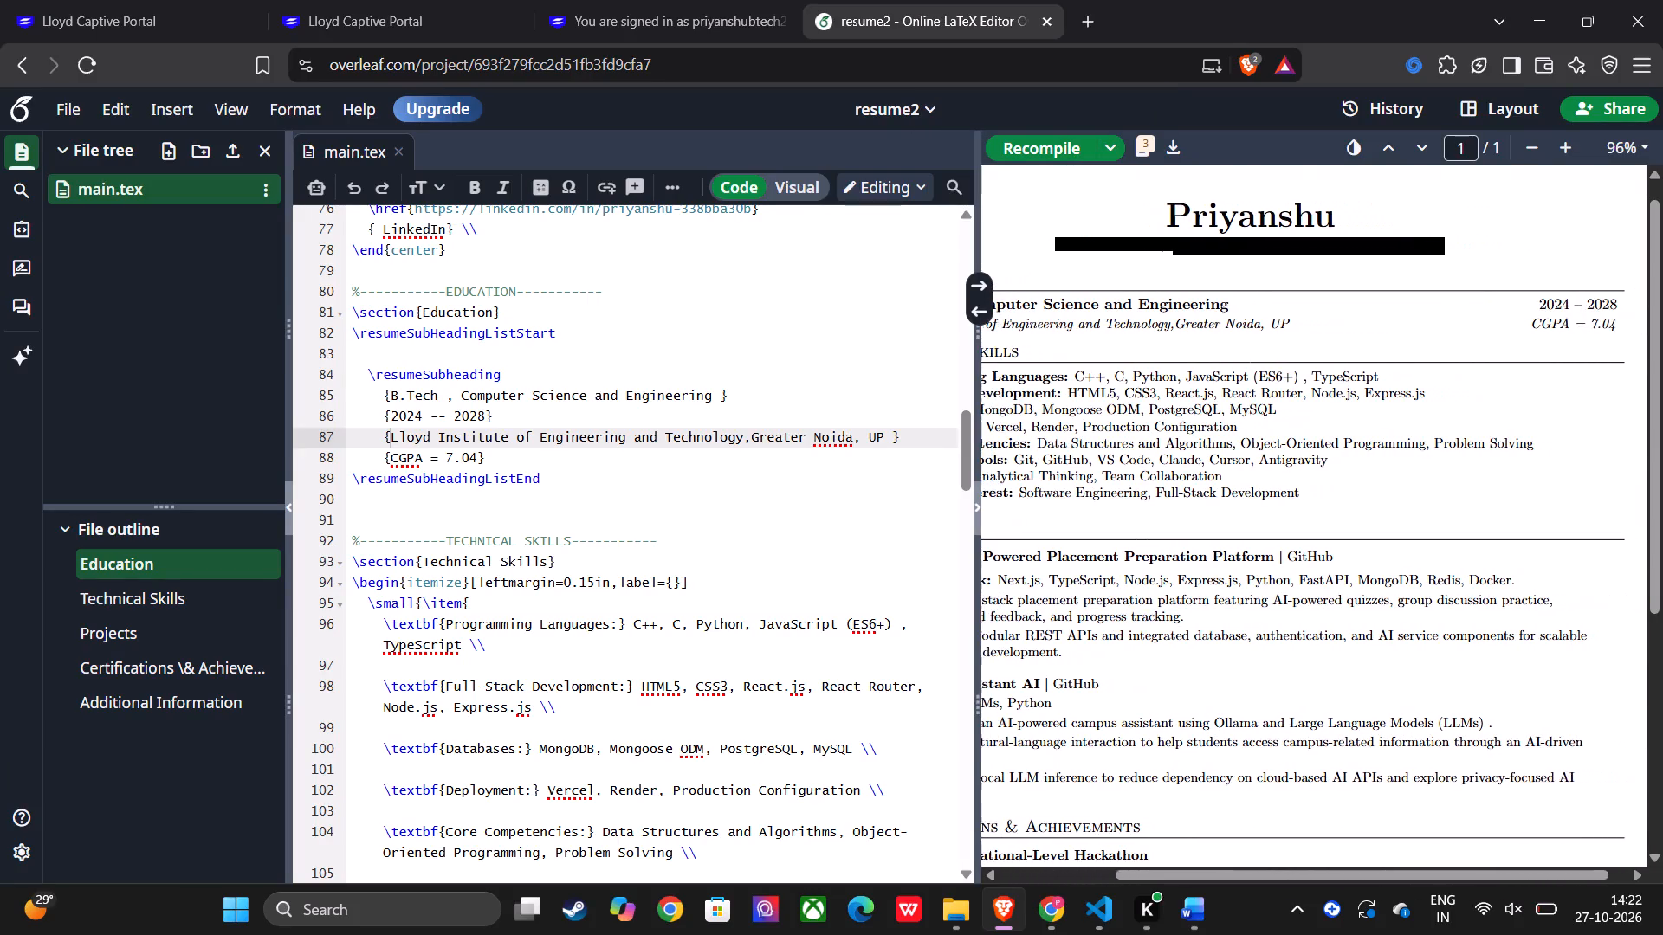
{"action": "scroll", "coordinate": [1137, 393], "scroll_direction": "left", "scroll_amount": 1}
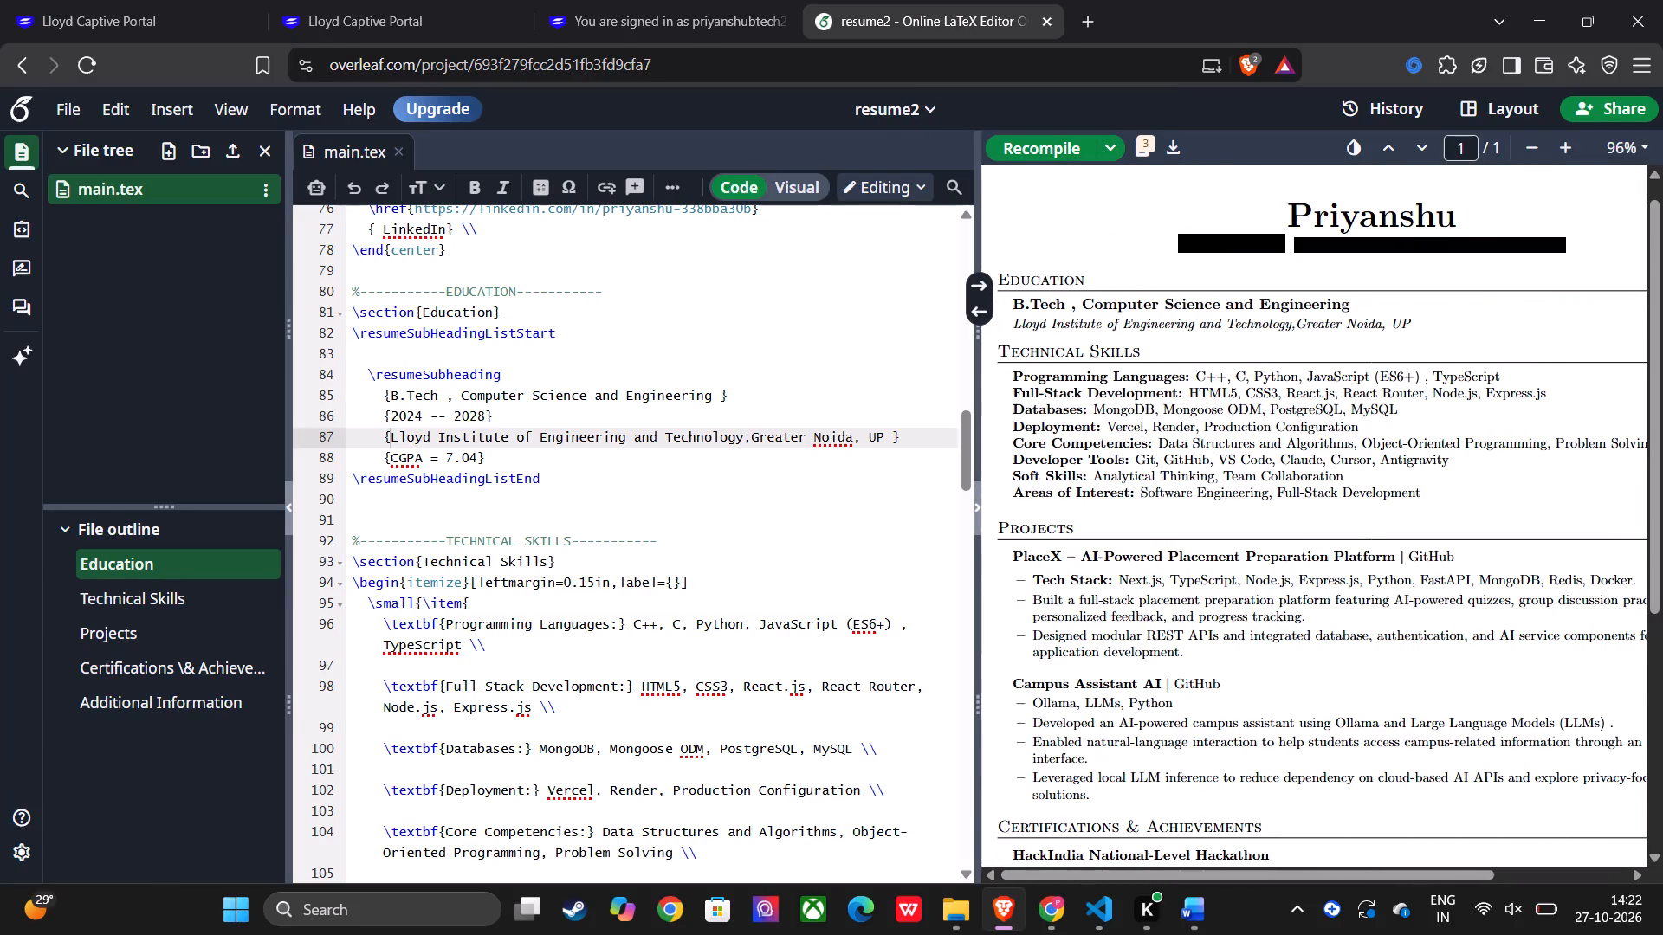
Switch to the resume_final document in Word and enable editing for it.
{"action": "left_click", "coordinate": [1183, 896]}
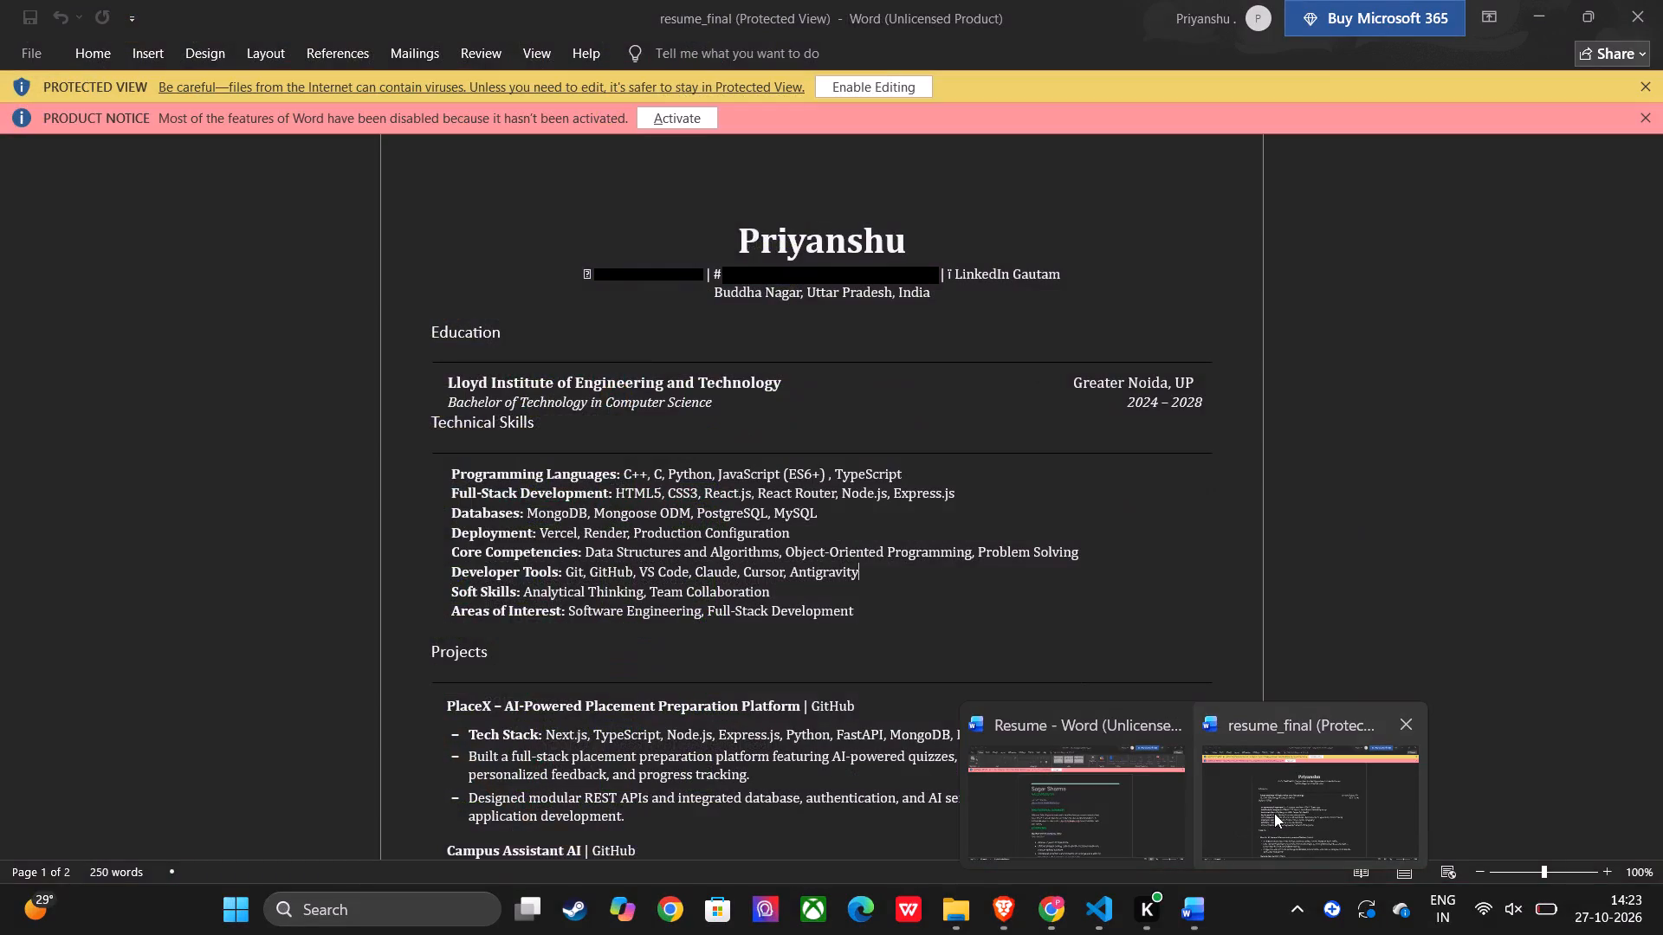
{"action": "left_click", "coordinate": [1274, 813]}
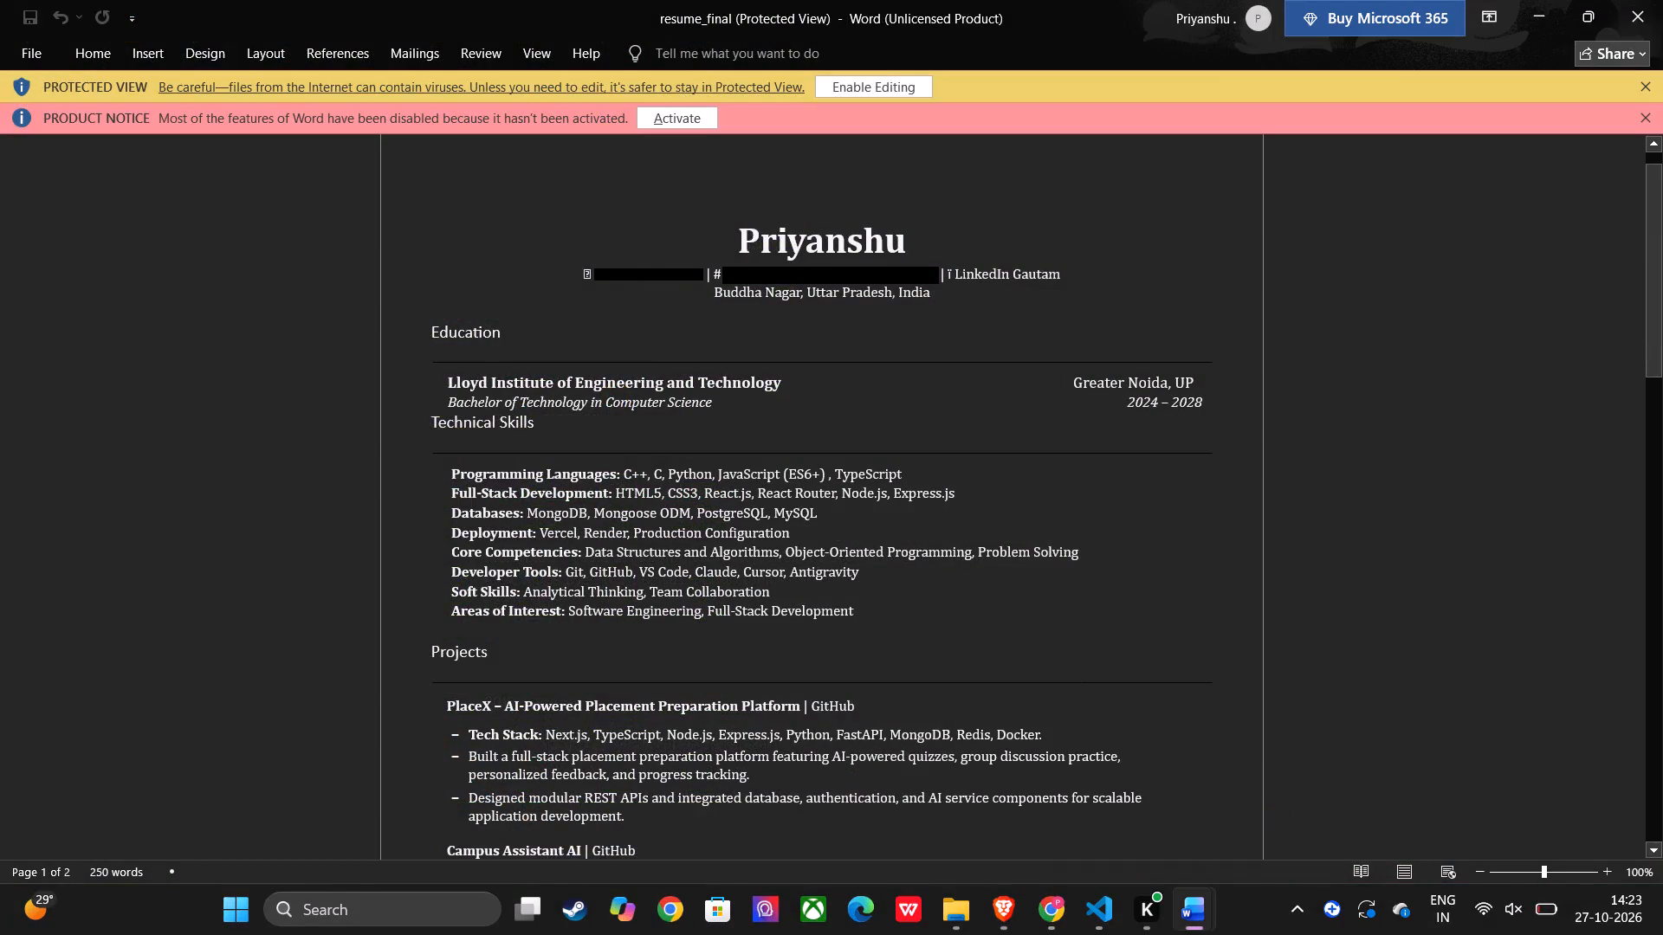
{"action": "left_click", "coordinate": [712, 397]}
{"action": "key", "text": "BackSpace"}
{"action": "key", "text": "BackSpace"}
{"action": "key", "text": "BackSpace"}
{"action": "left_click", "coordinate": [877, 85]}
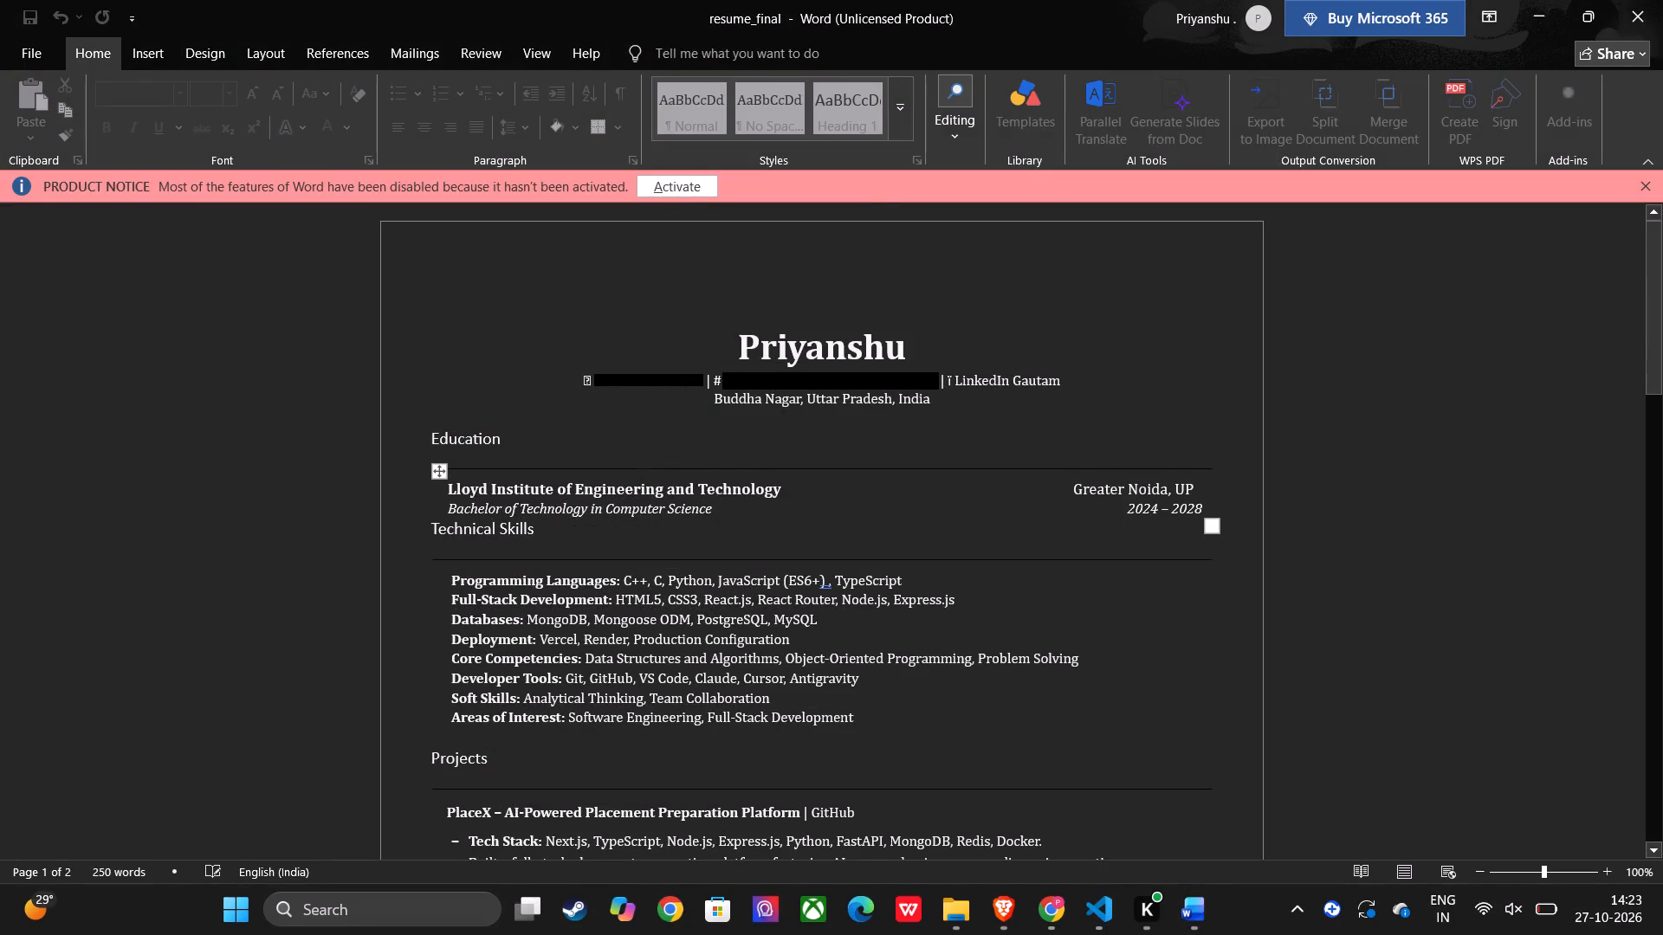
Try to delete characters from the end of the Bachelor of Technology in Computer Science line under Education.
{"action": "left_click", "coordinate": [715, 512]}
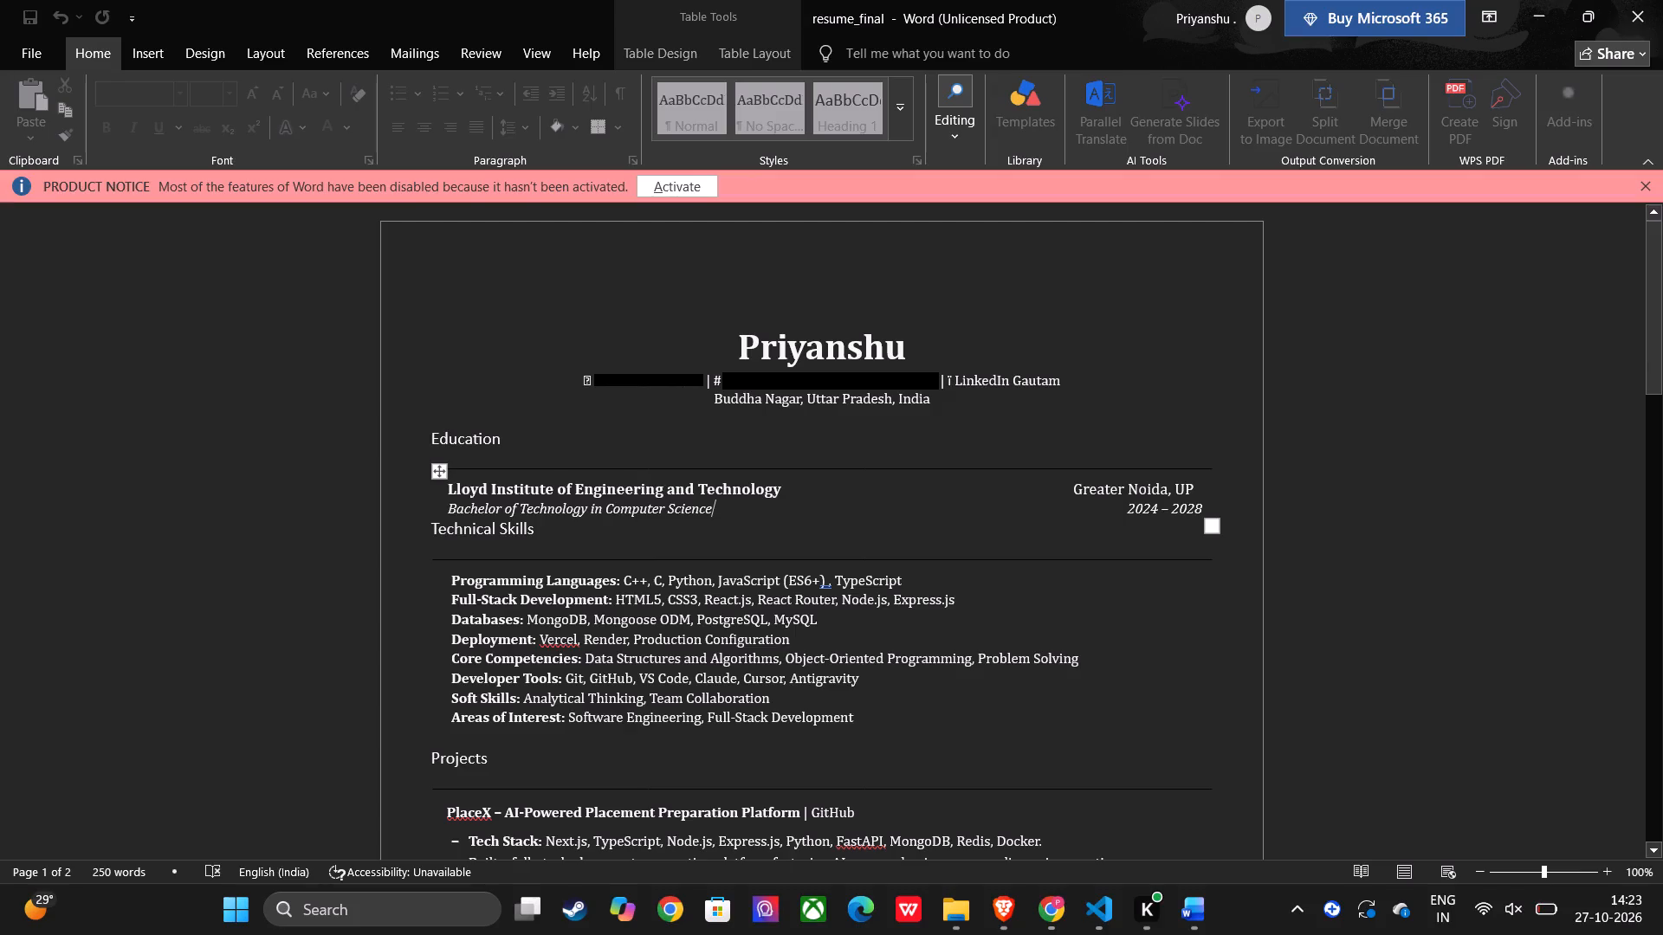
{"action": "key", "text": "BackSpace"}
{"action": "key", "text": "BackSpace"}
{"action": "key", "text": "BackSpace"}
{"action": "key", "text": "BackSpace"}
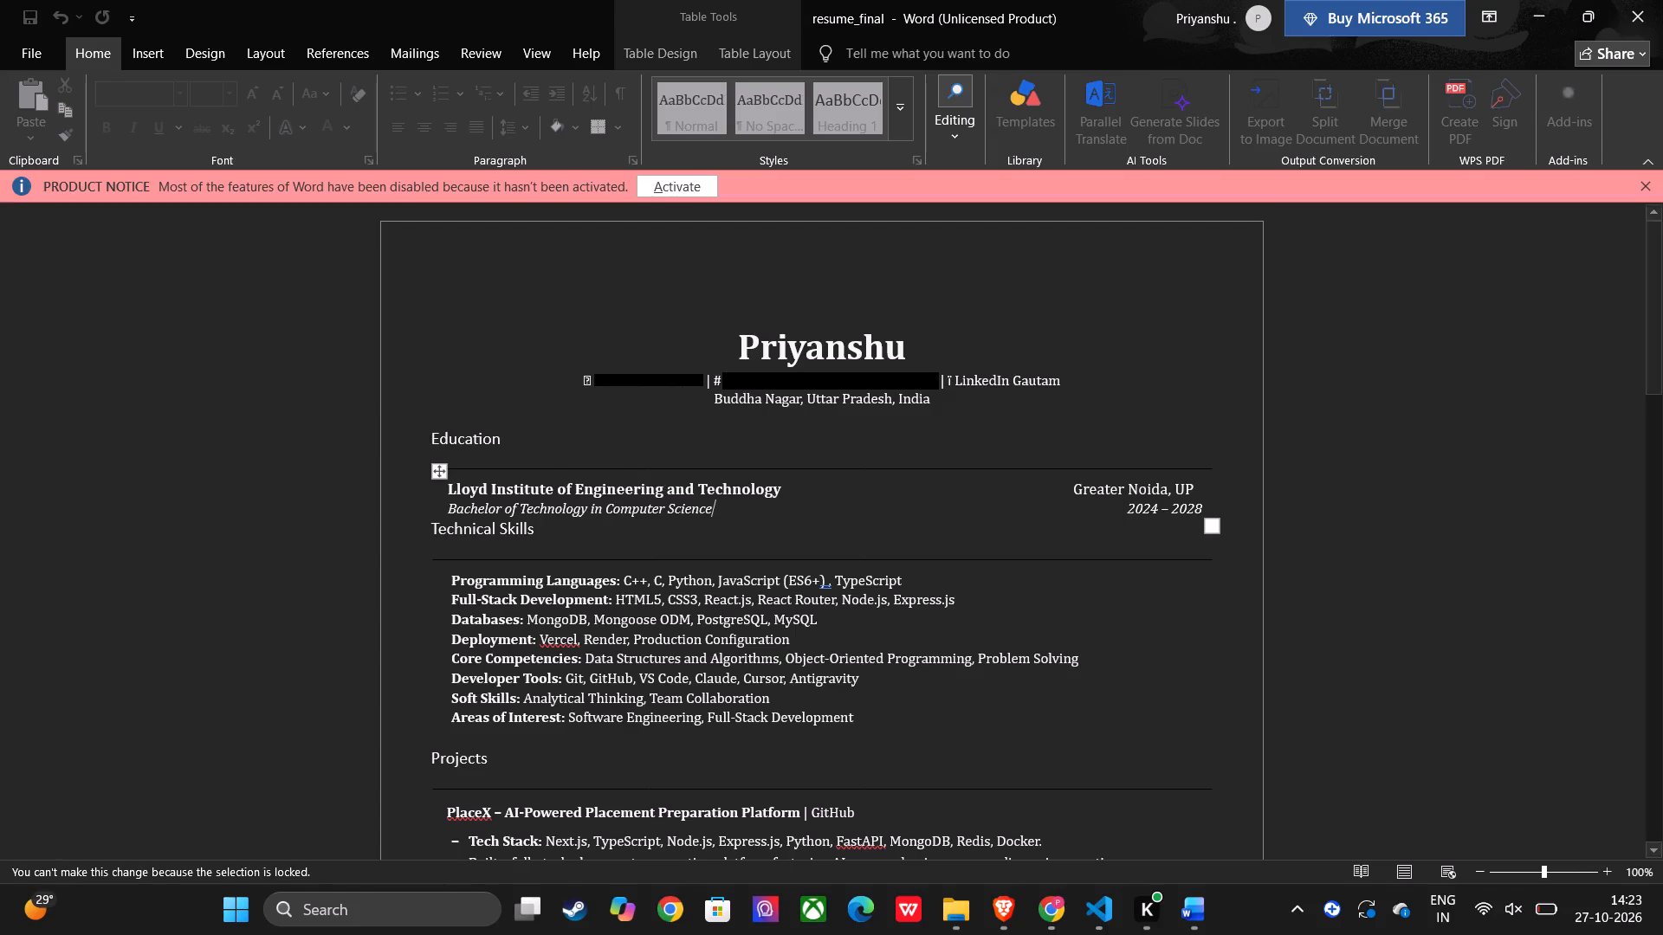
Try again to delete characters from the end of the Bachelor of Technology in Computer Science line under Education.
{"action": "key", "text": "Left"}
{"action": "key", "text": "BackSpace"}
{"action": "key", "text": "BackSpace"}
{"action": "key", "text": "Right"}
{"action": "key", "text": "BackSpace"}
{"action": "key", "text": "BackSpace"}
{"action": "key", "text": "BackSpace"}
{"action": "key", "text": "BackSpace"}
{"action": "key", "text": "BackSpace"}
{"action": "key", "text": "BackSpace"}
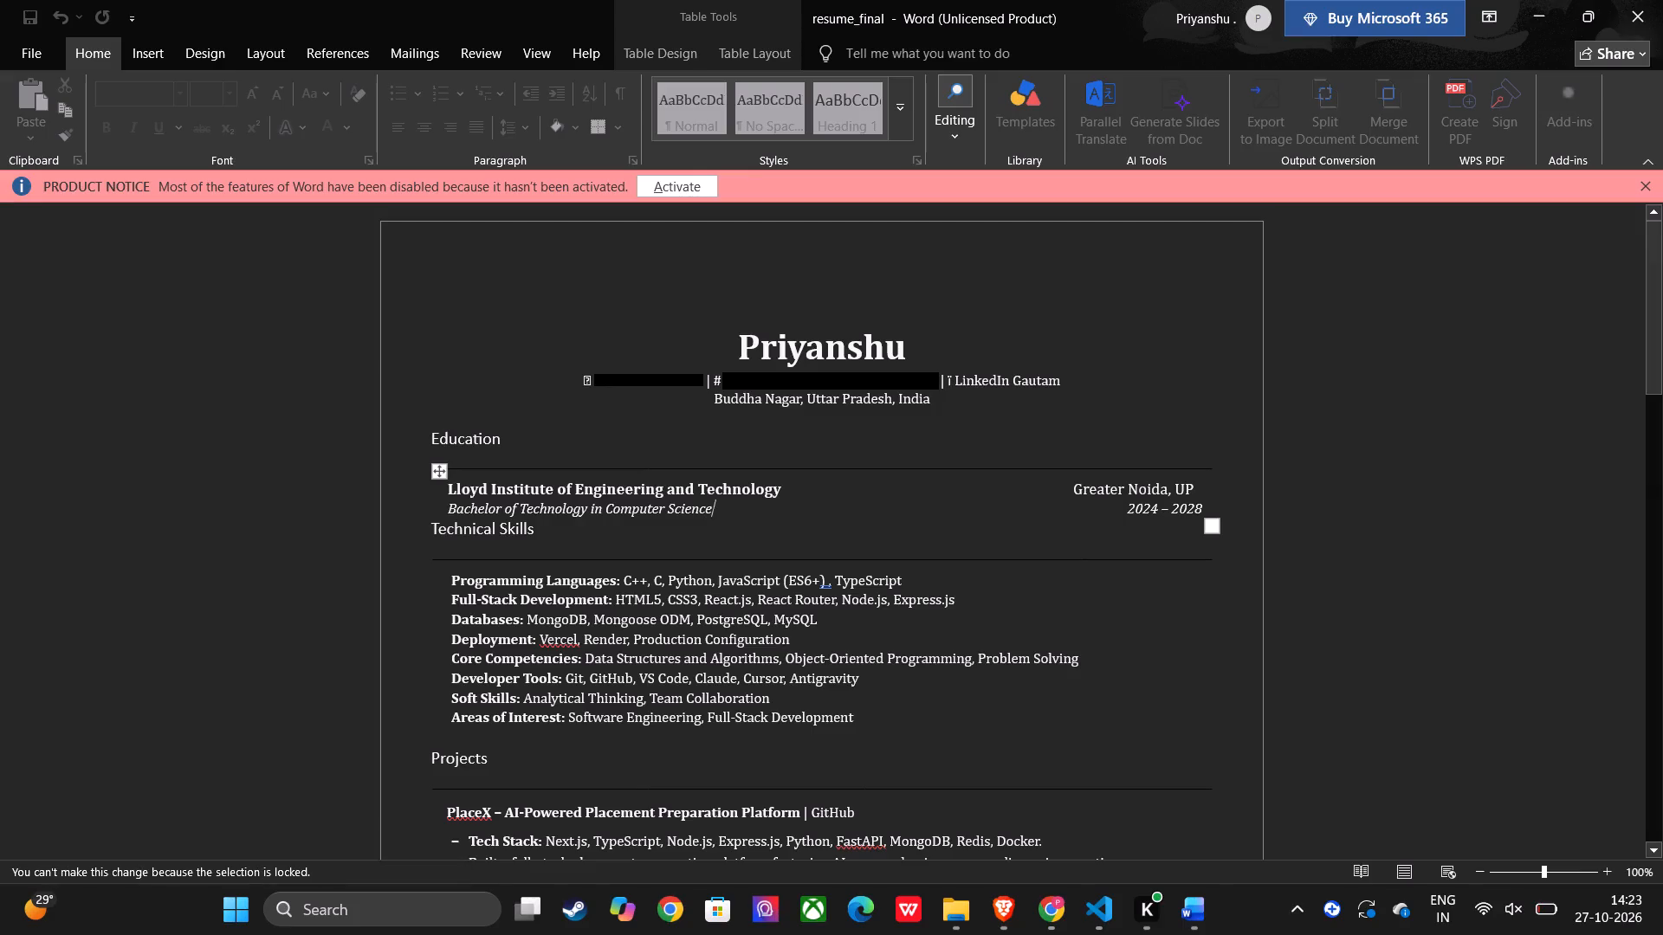
Look through the recent documents list and file options, and return to review the resume_final document.
{"action": "scroll", "coordinate": [807, 582], "scroll_direction": "down", "scroll_amount": 6}
{"action": "scroll", "coordinate": [807, 582], "scroll_direction": "up", "scroll_amount": 8}
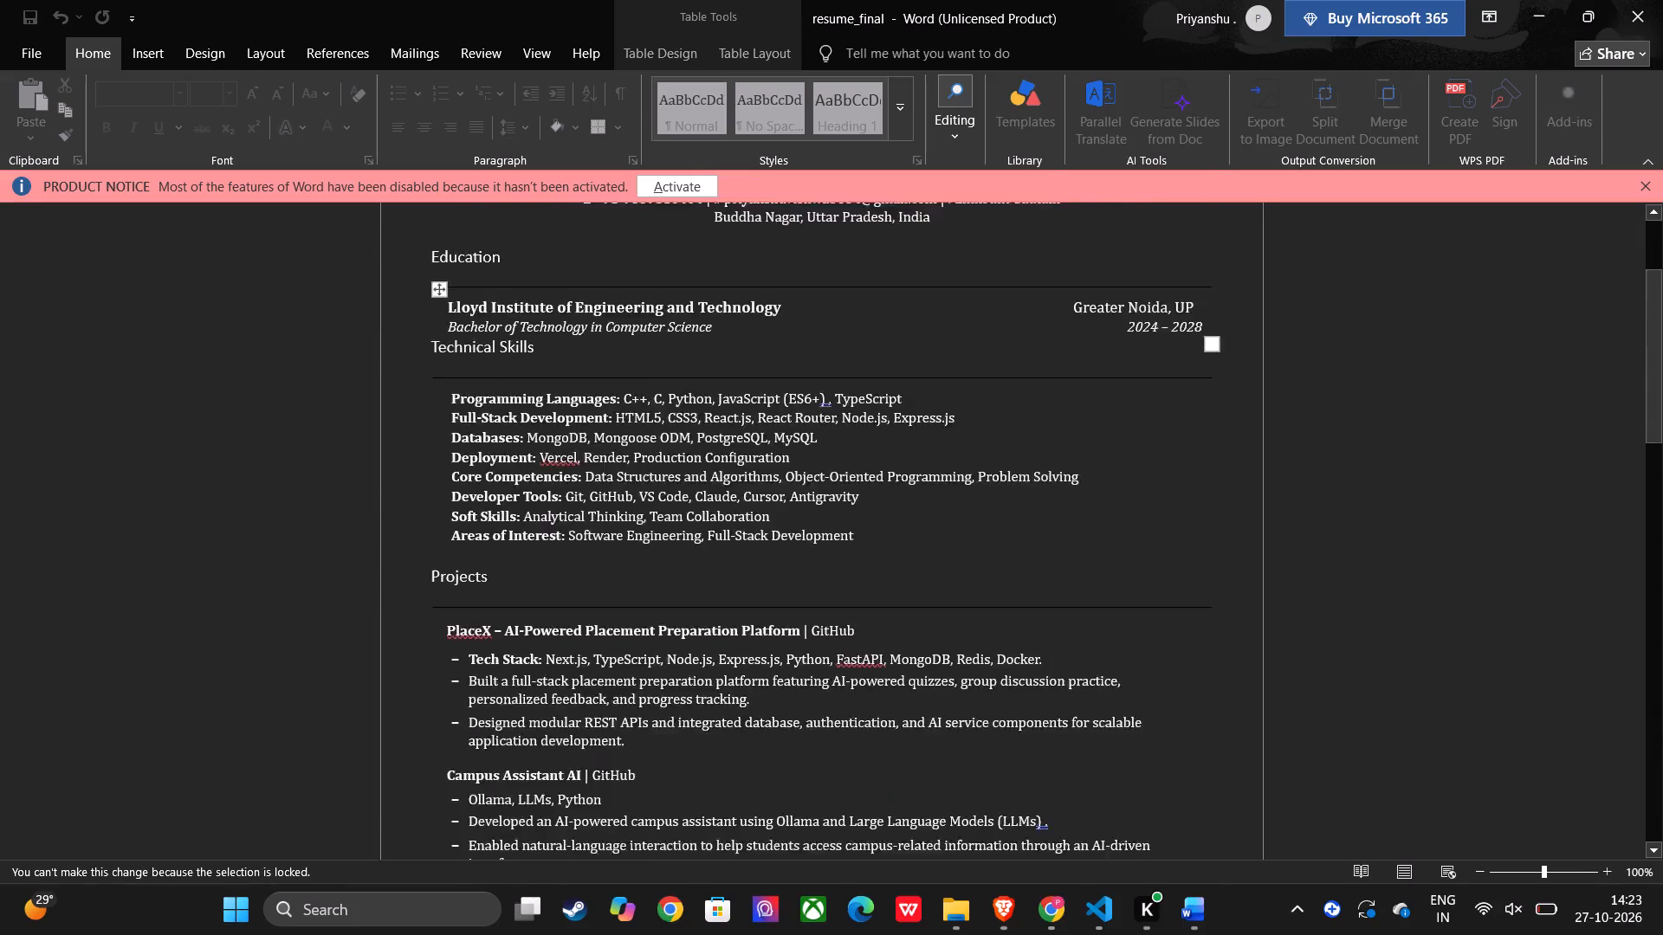
{"action": "left_click", "coordinate": [12, 44]}
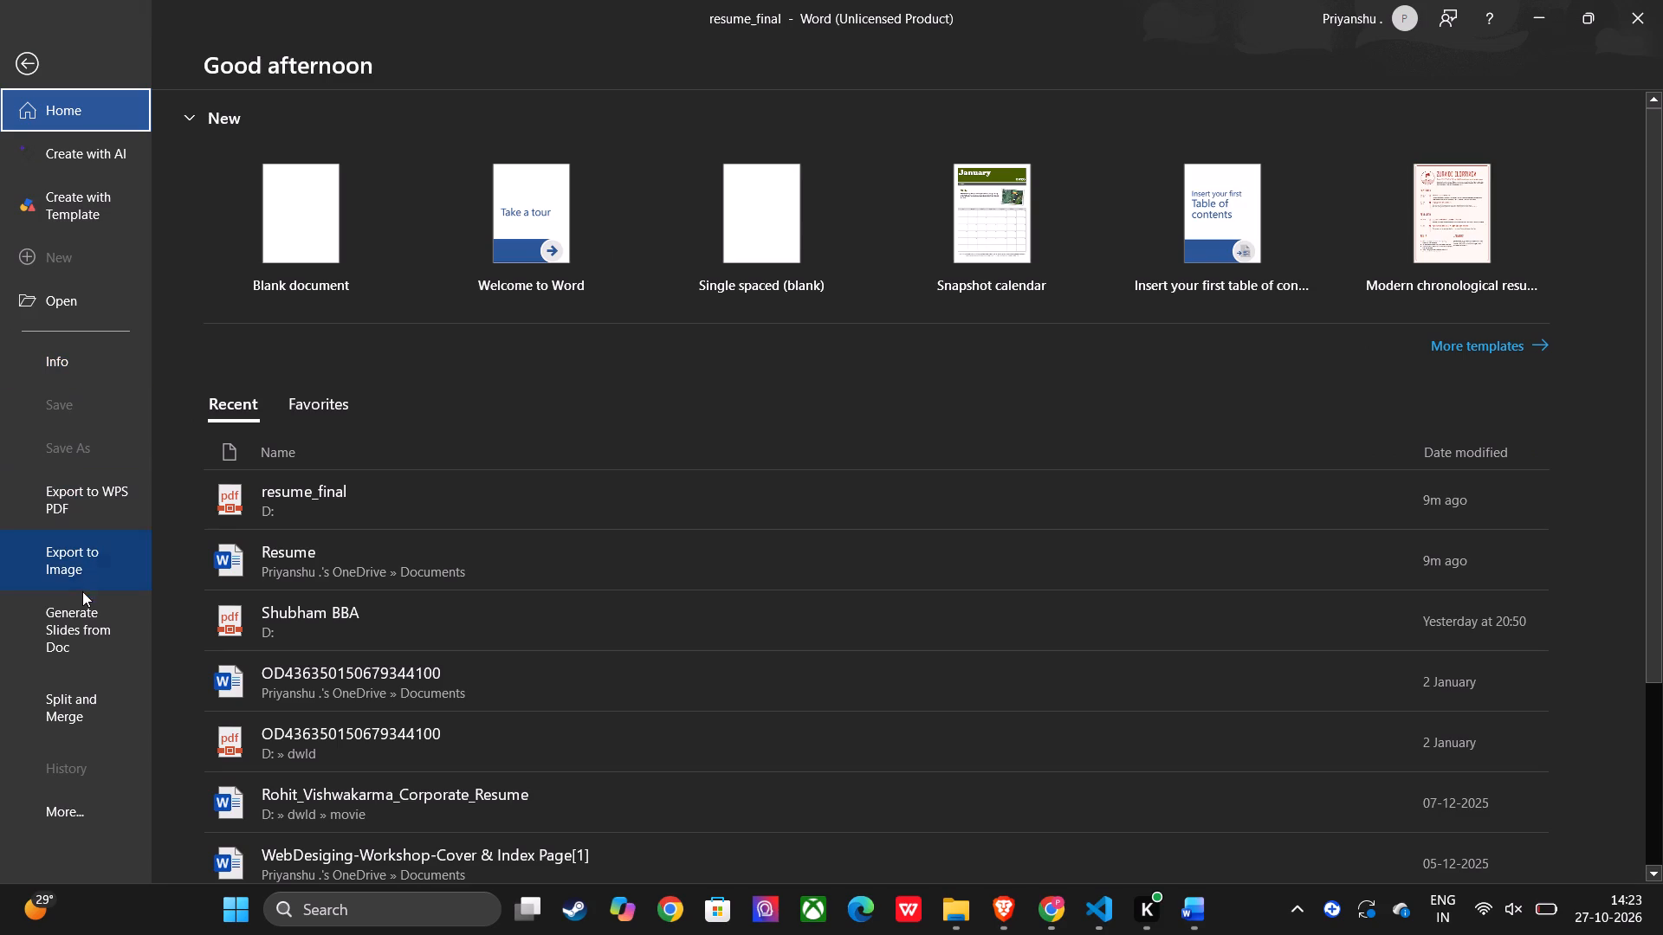
{"action": "scroll", "coordinate": [333, 546], "scroll_direction": "down", "scroll_amount": 2}
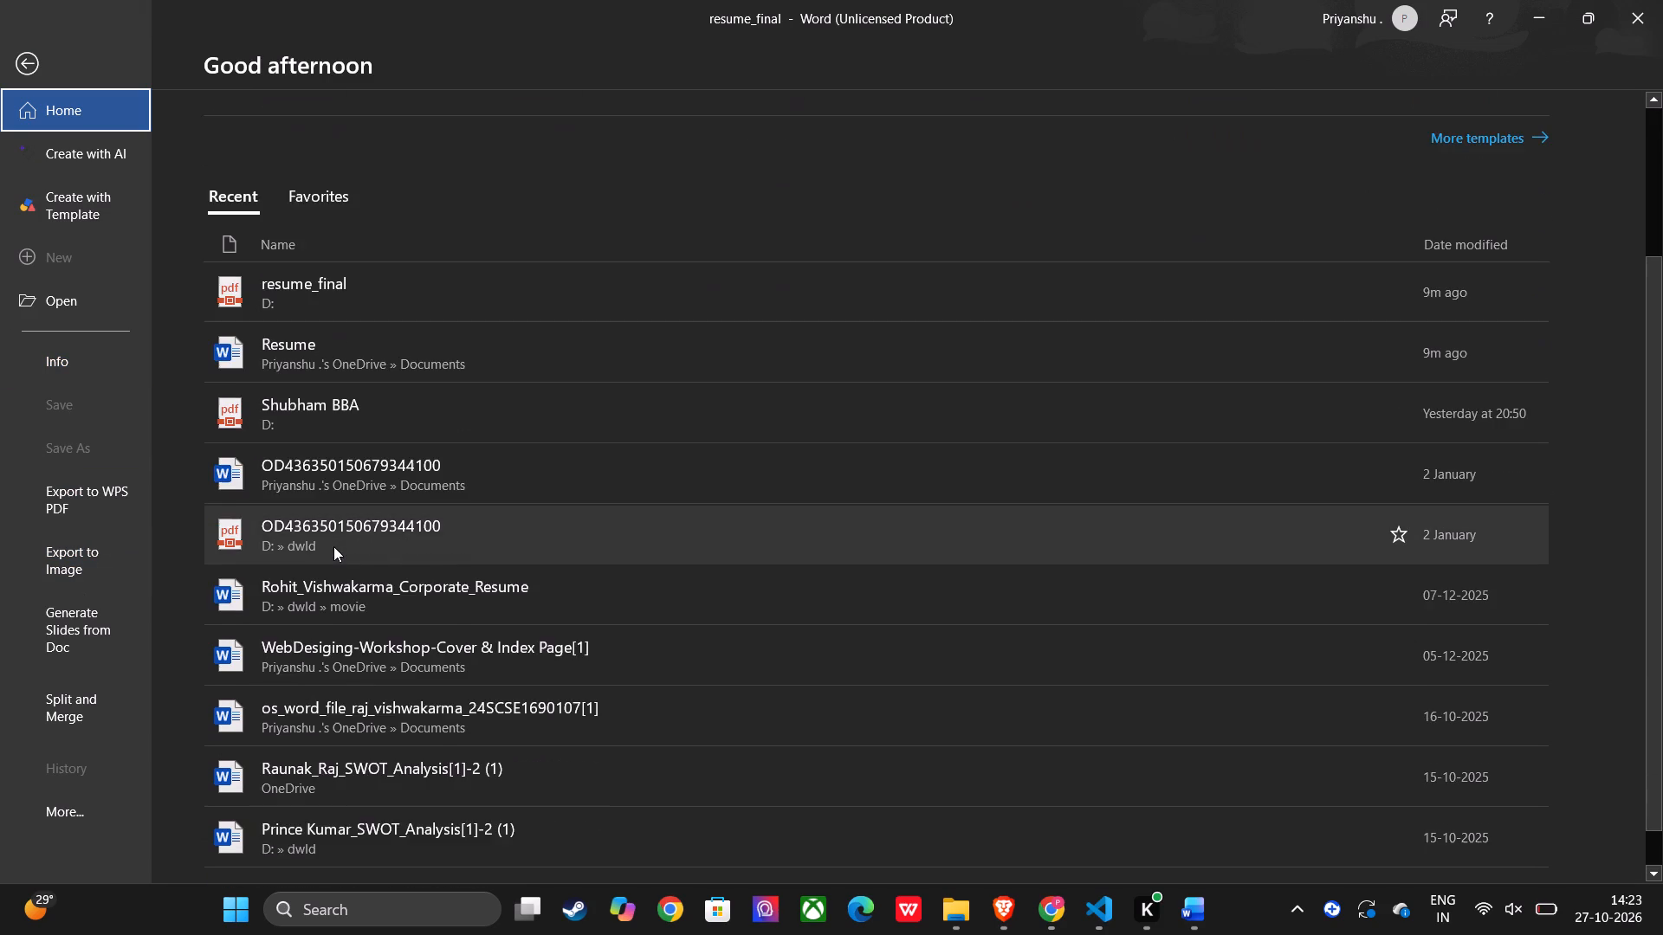
{"action": "scroll", "coordinate": [333, 546], "scroll_direction": "up", "scroll_amount": 5}
{"action": "left_click", "coordinate": [49, 103]}
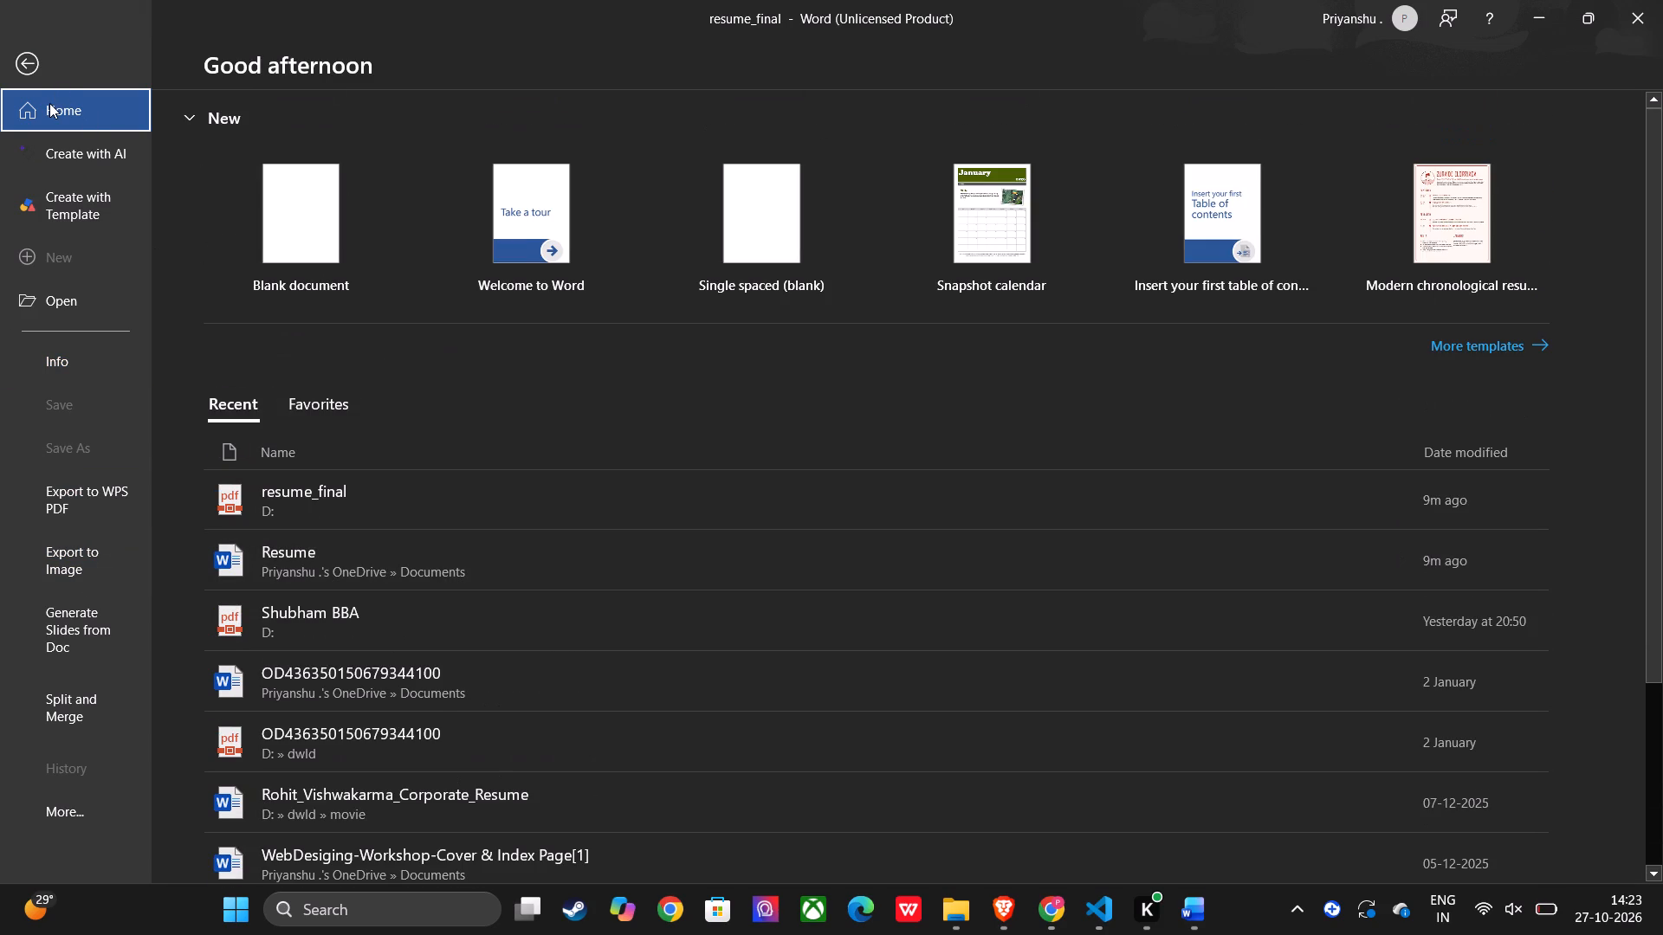
{"action": "left_click", "coordinate": [22, 50]}
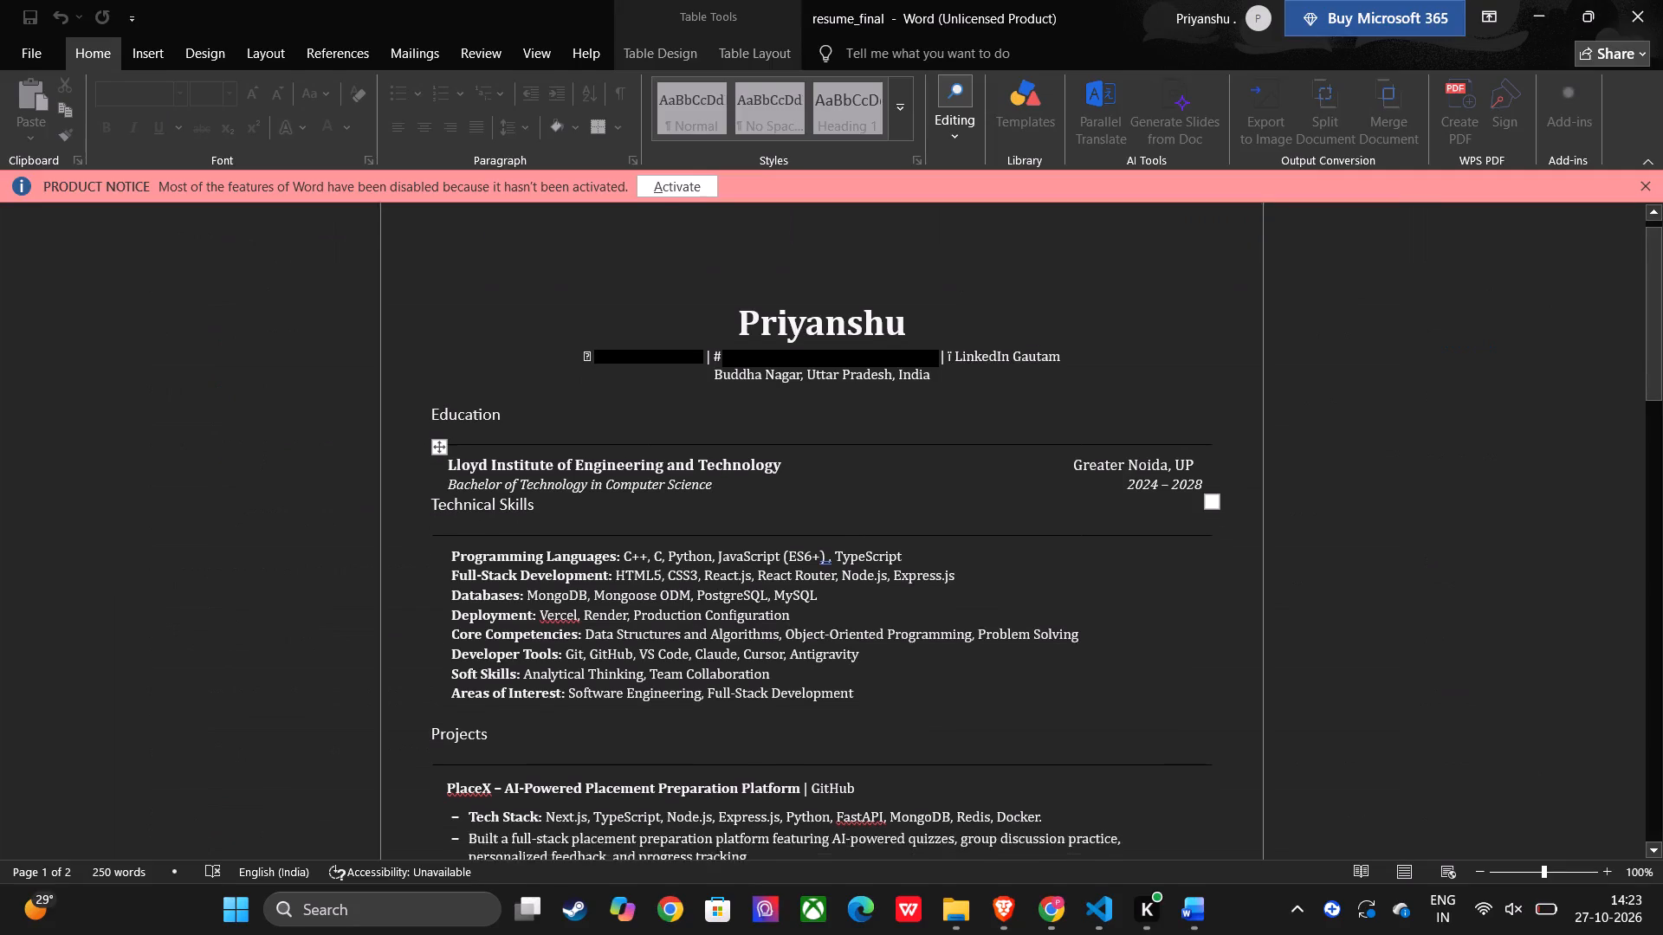
{"action": "scroll", "coordinate": [857, 546], "scroll_direction": "down", "scroll_amount": 2}
{"action": "scroll", "coordinate": [857, 546], "scroll_direction": "up", "scroll_amount": 1}
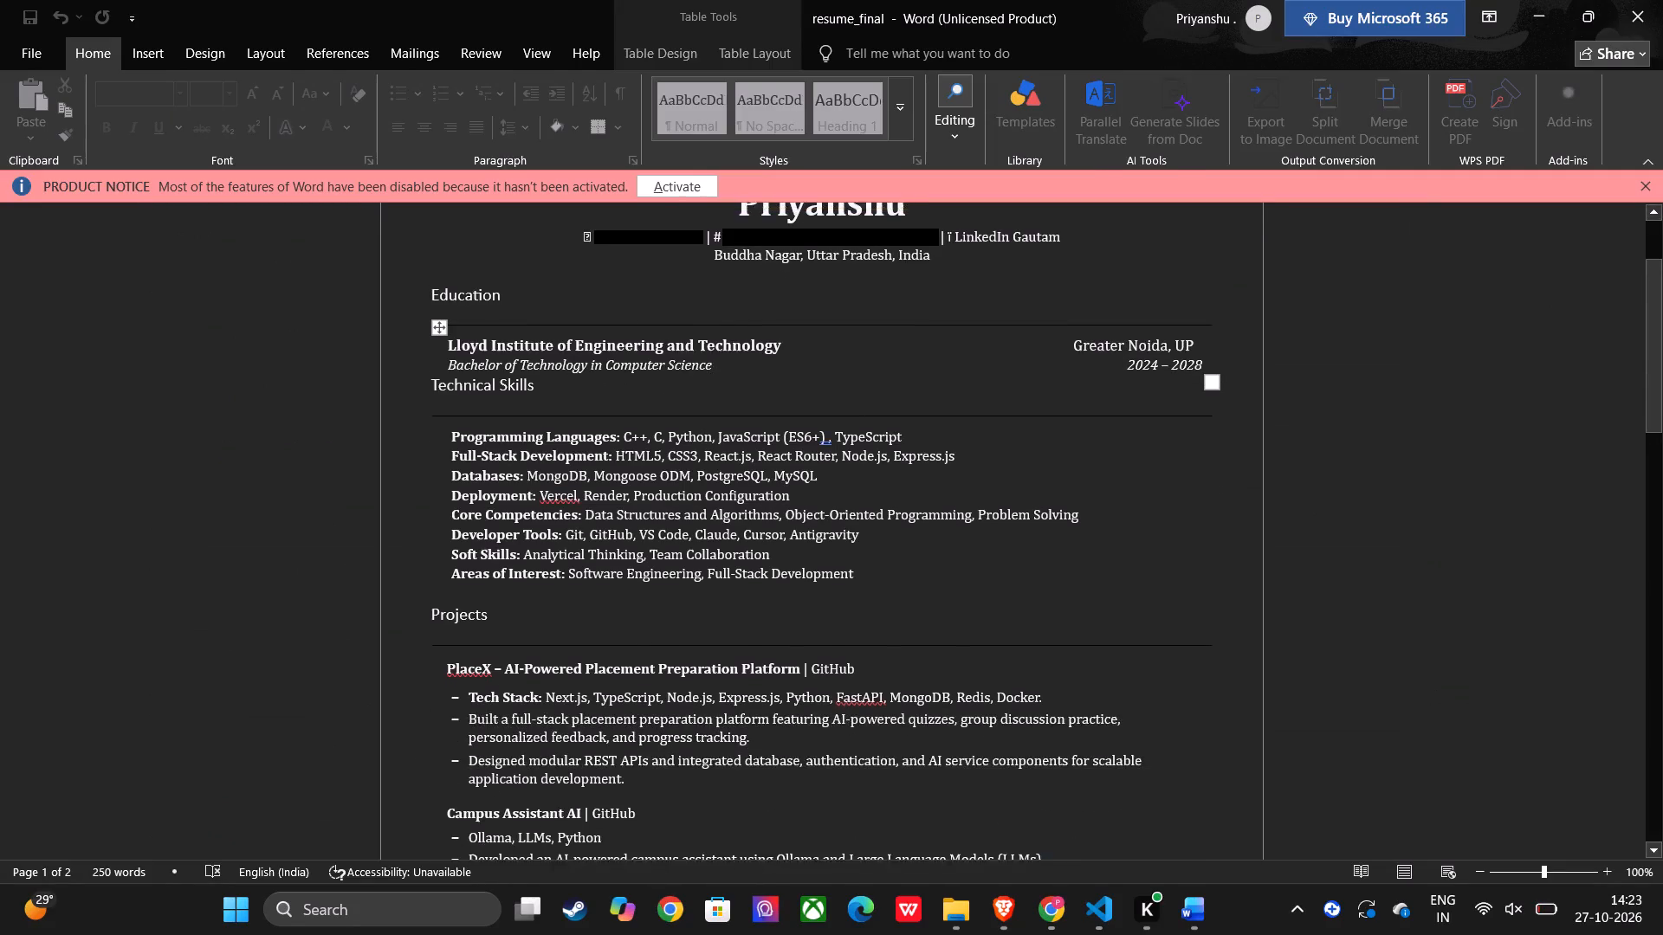
{"action": "scroll", "coordinate": [857, 546], "scroll_direction": "up", "scroll_amount": 1}
{"action": "left_click", "coordinate": [990, 910]}
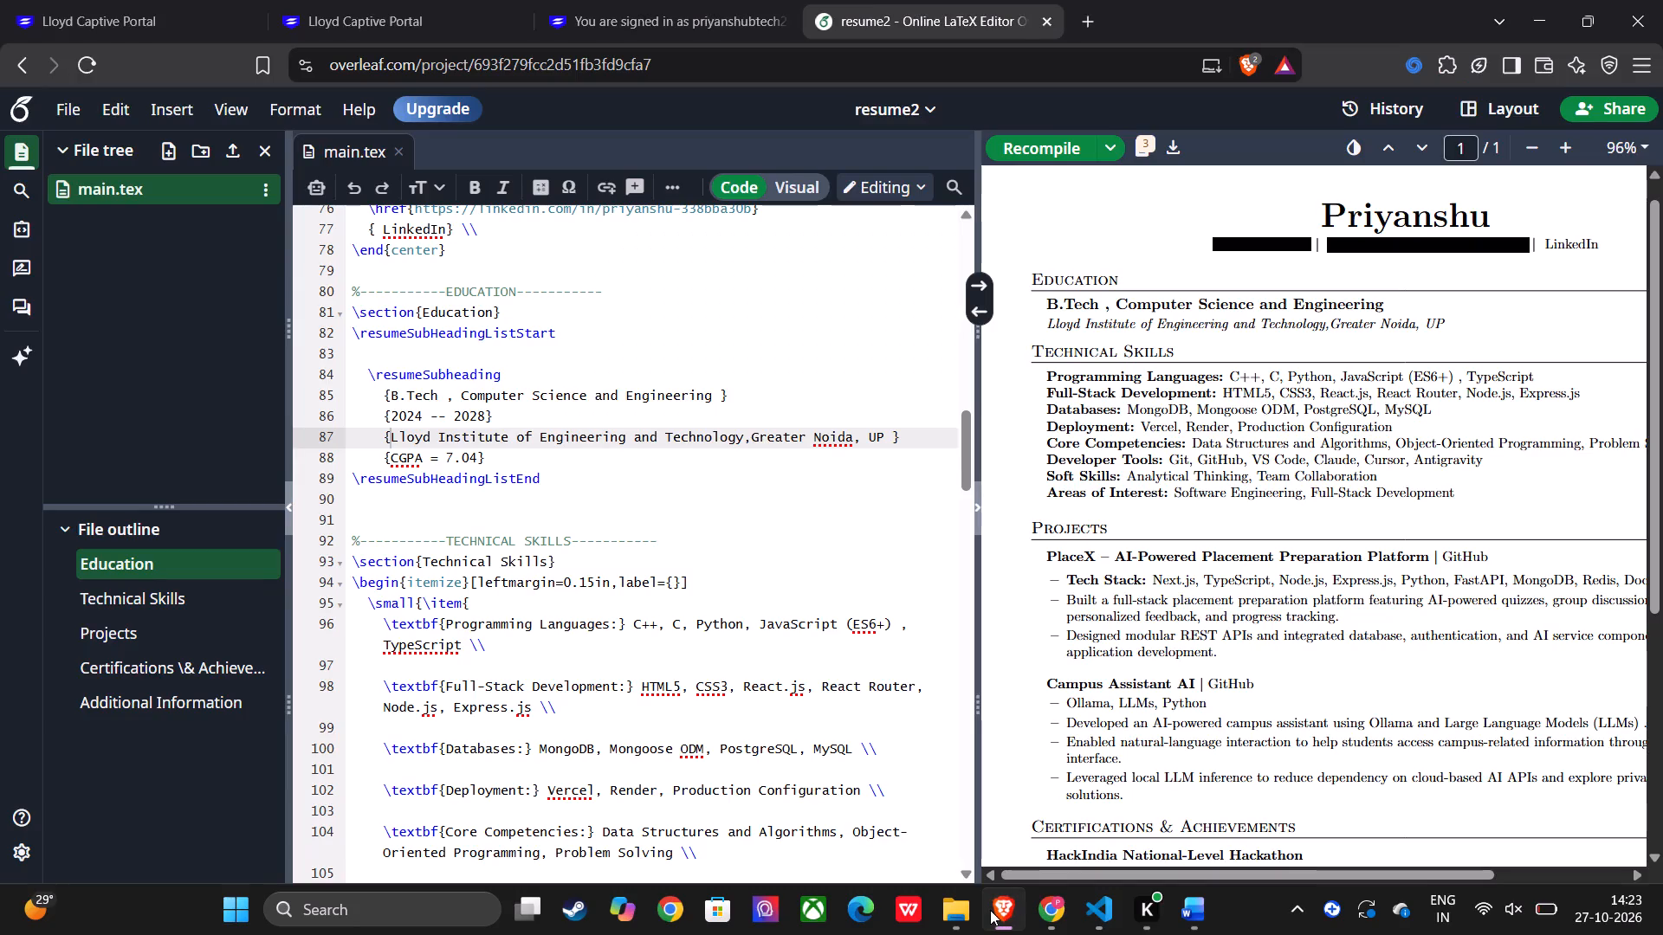
{"action": "left_click", "coordinate": [939, 906]}
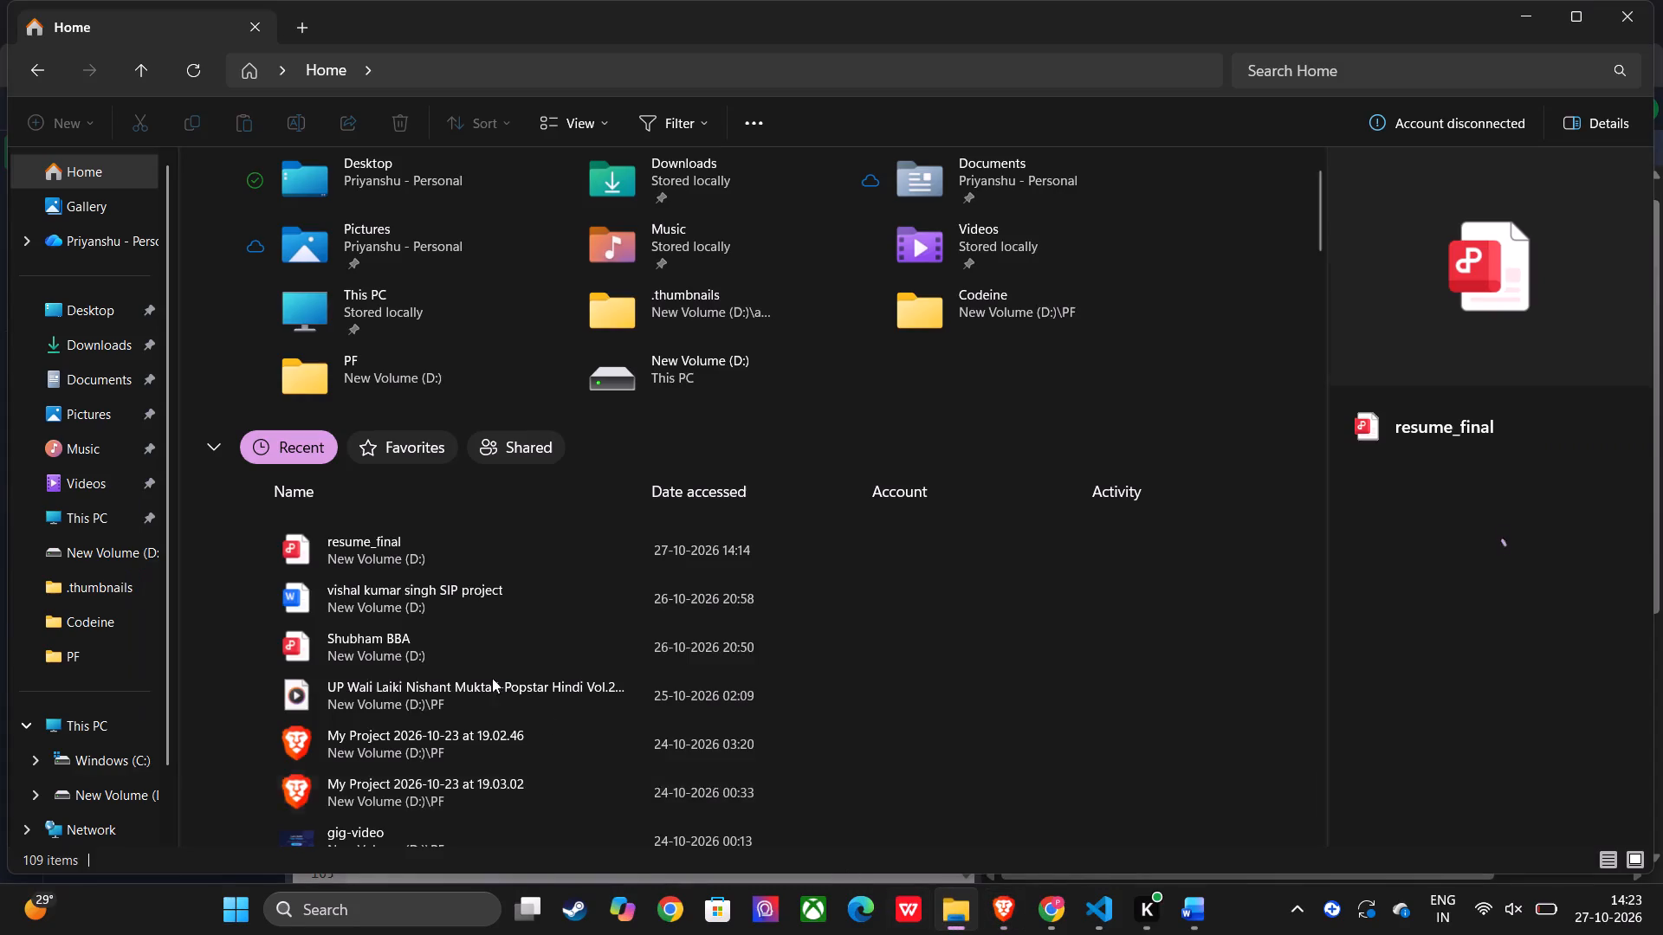
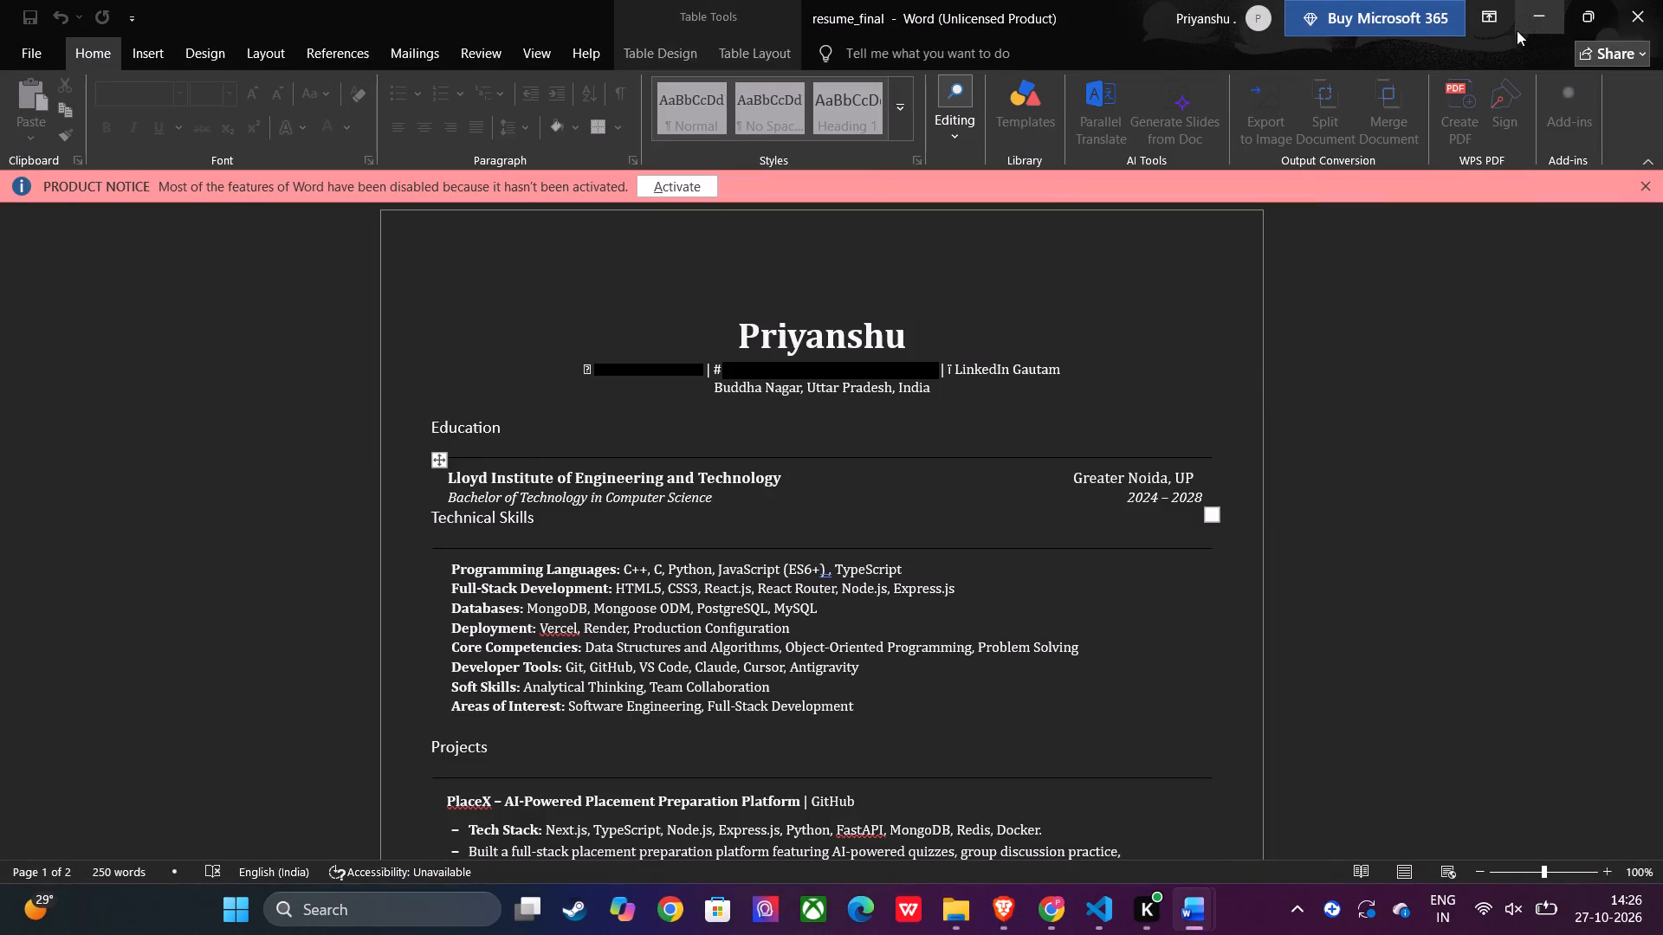
{"action": "left_click", "coordinate": [23, 42]}
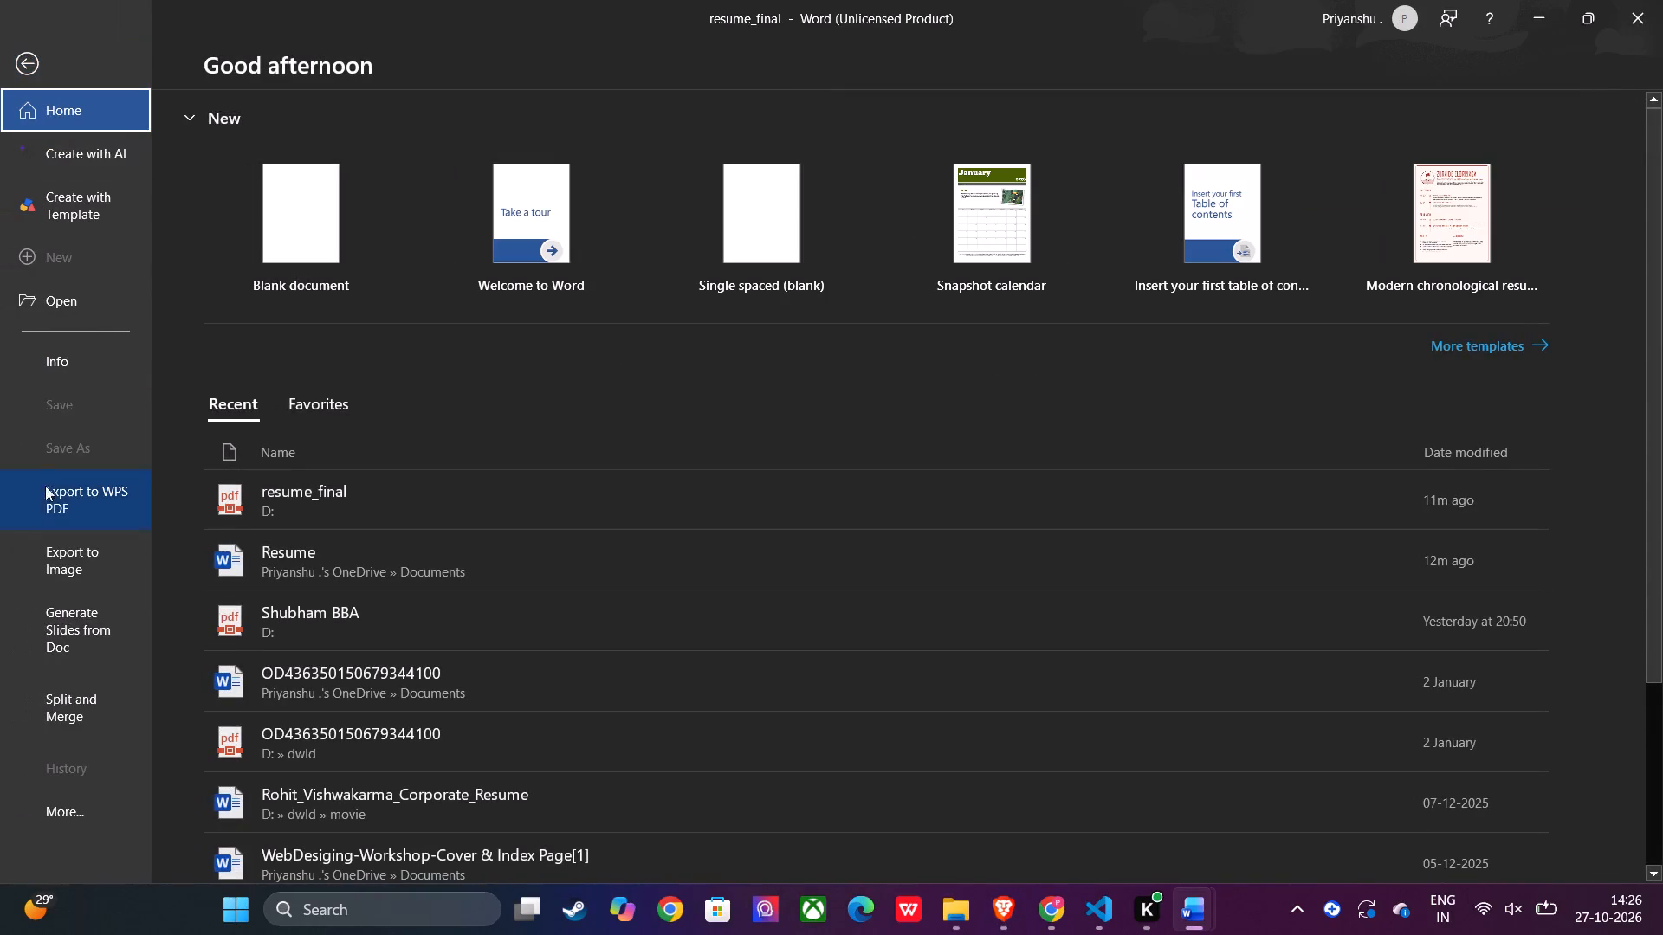
{"action": "left_click", "coordinate": [55, 311]}
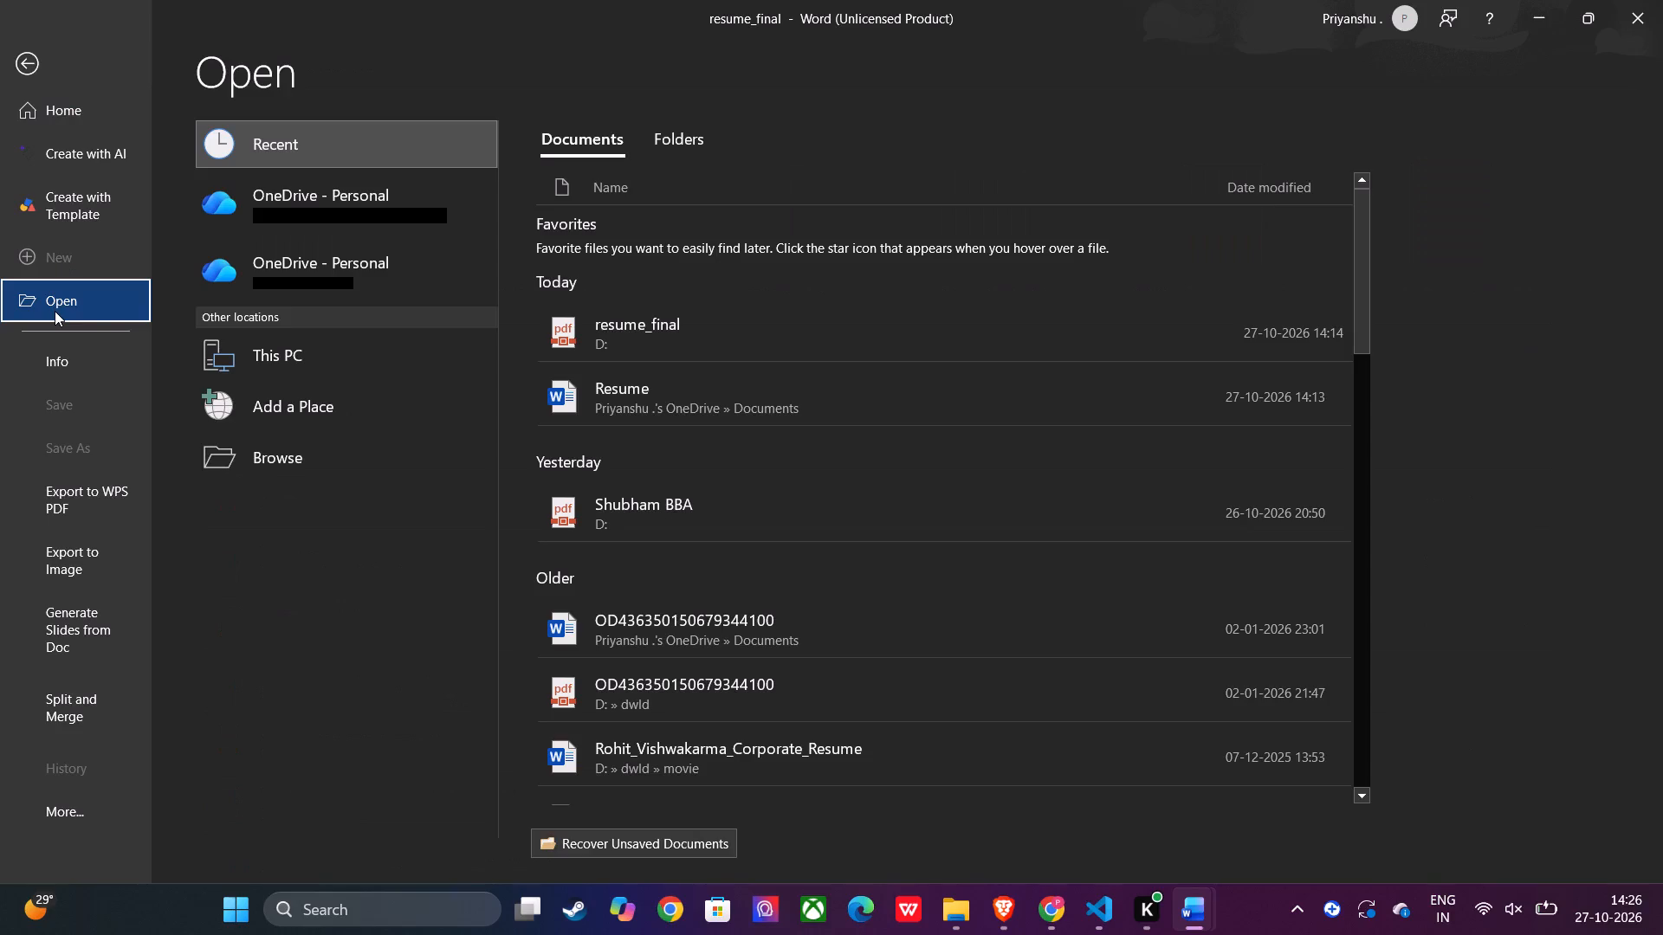
{"action": "left_click", "coordinate": [273, 447]}
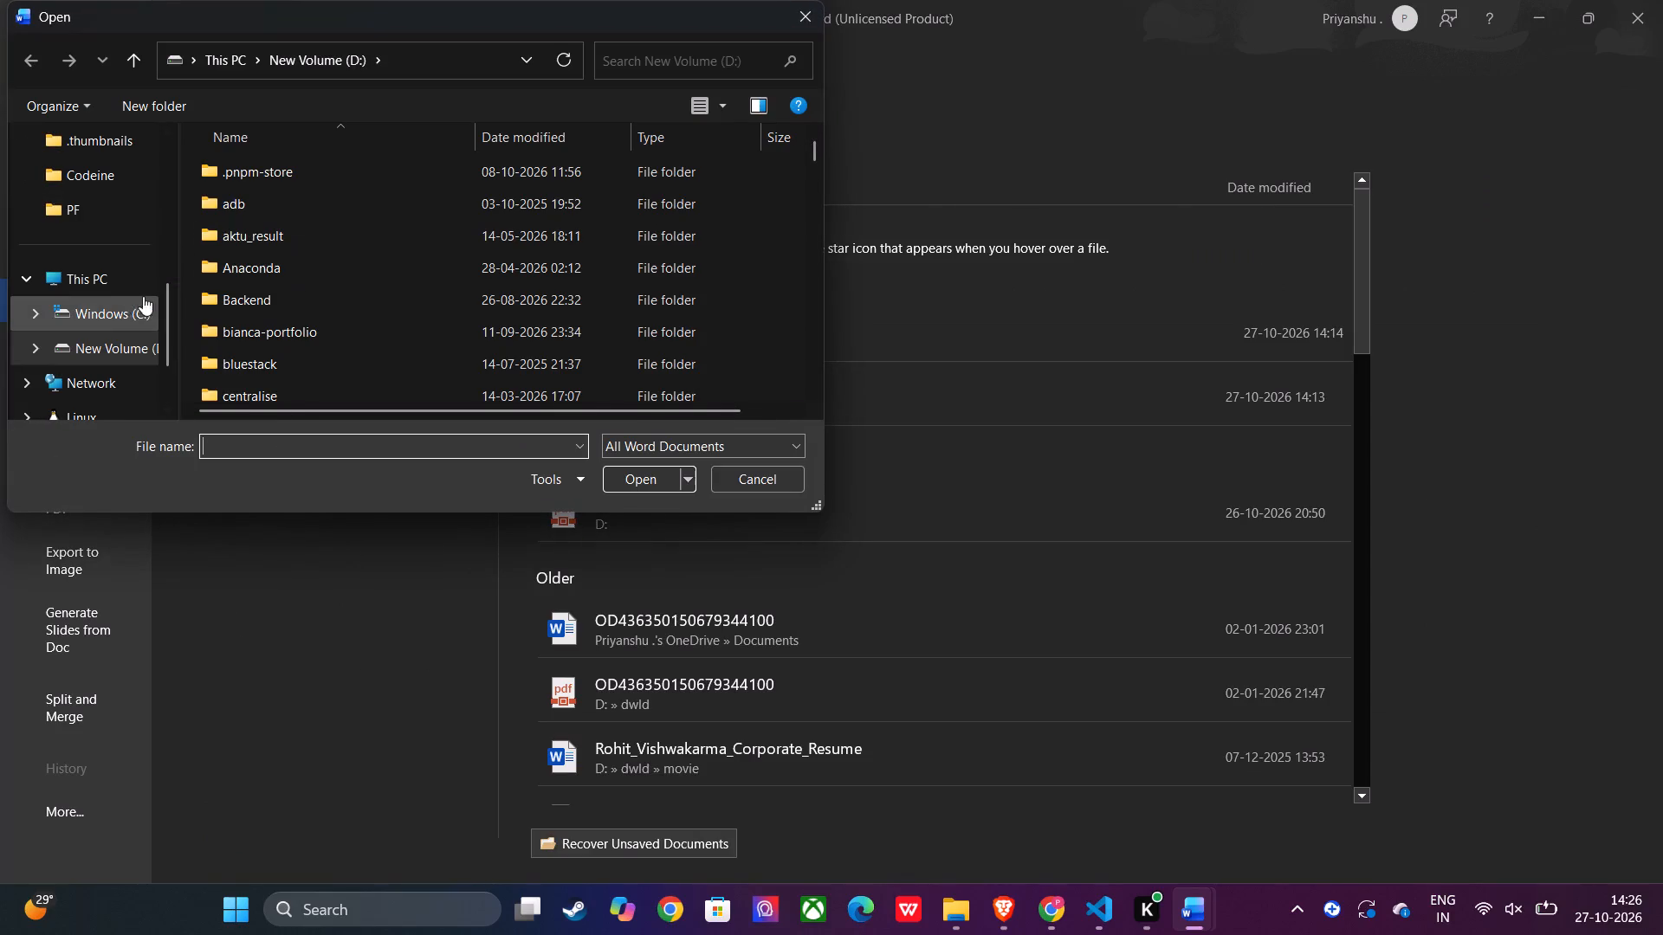
{"action": "scroll", "coordinate": [116, 237], "scroll_direction": "up", "scroll_amount": 5}
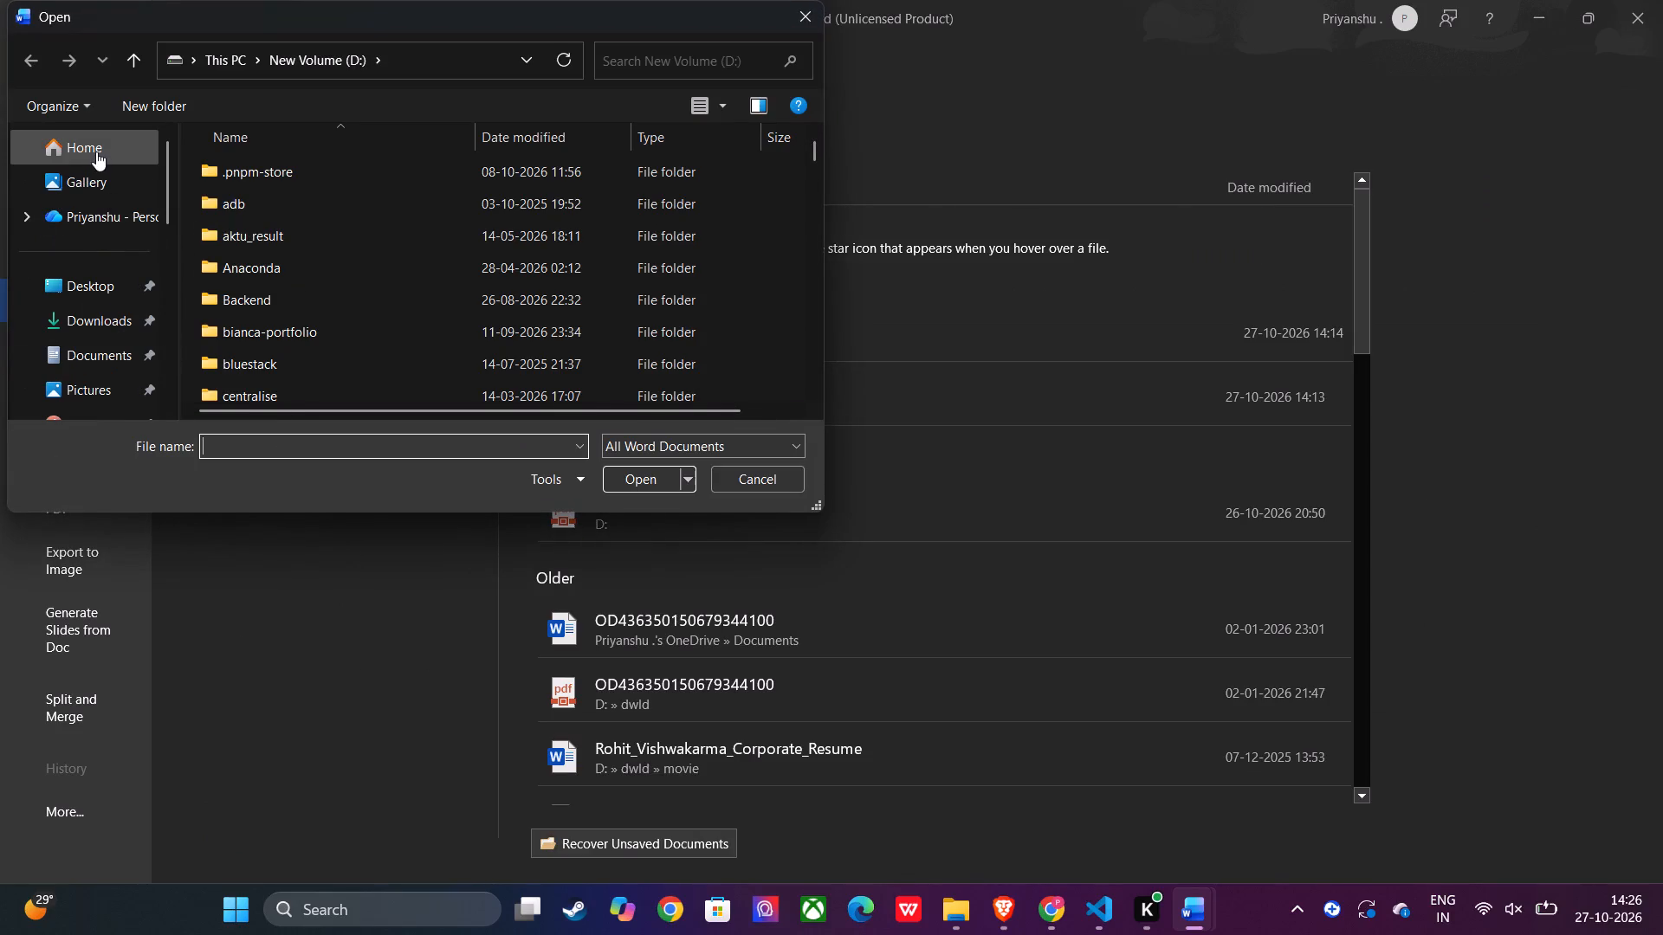
{"action": "left_click", "coordinate": [96, 152]}
{"action": "scroll", "coordinate": [371, 286], "scroll_direction": "down", "scroll_amount": 1}
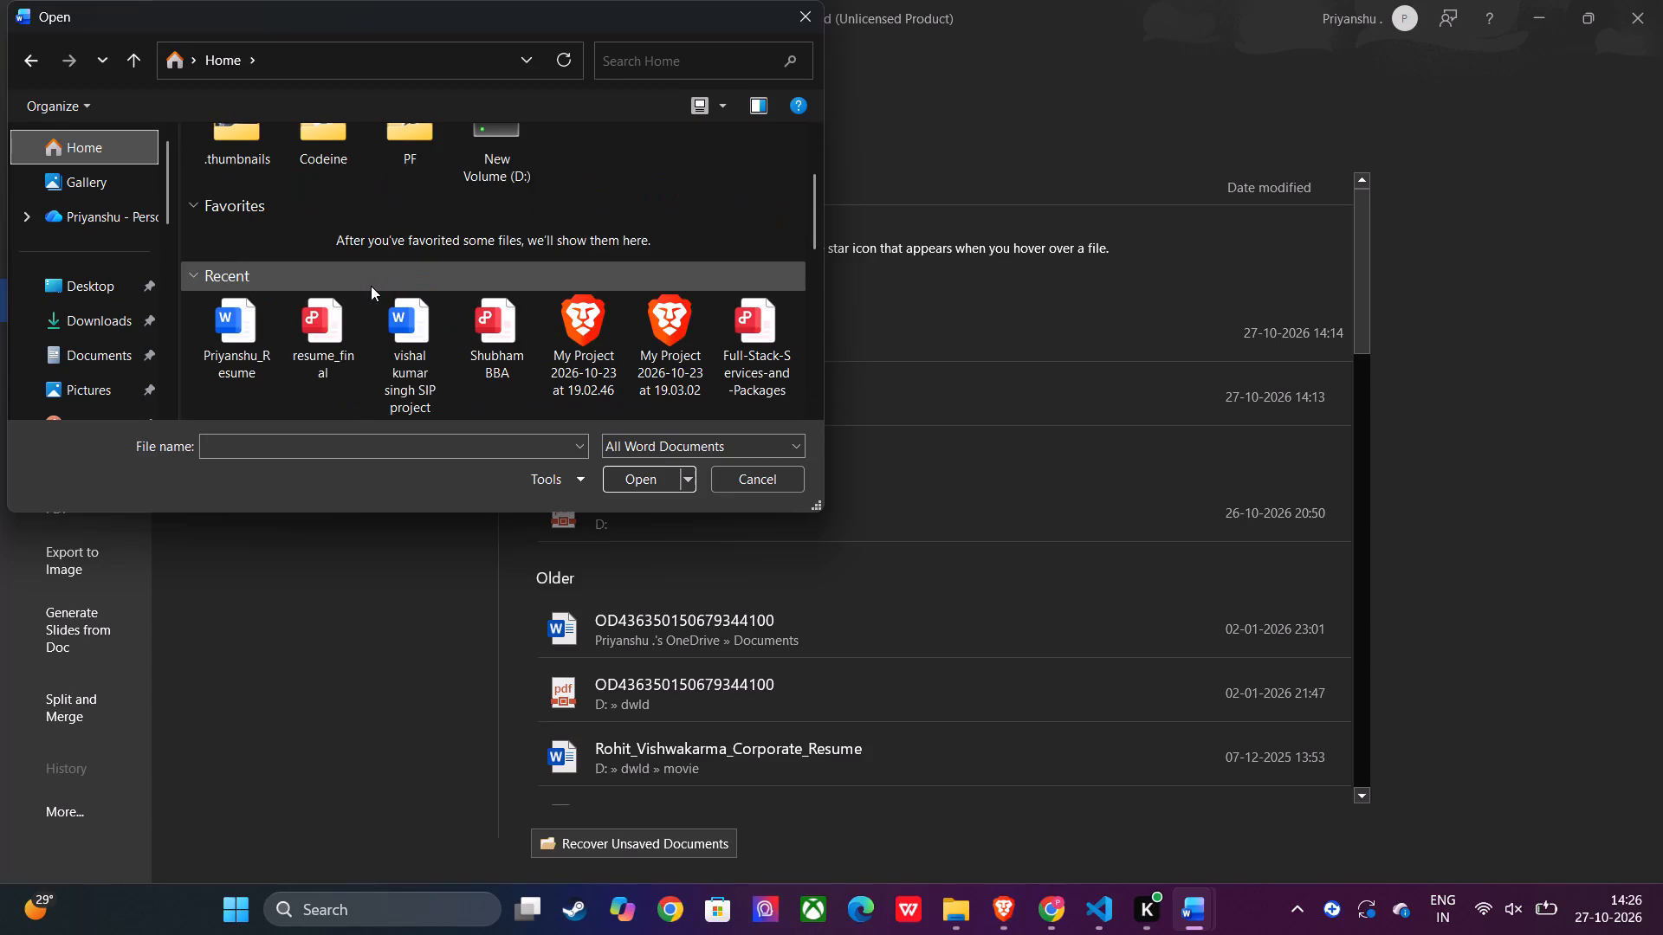
{"action": "left_click", "coordinate": [244, 320]}
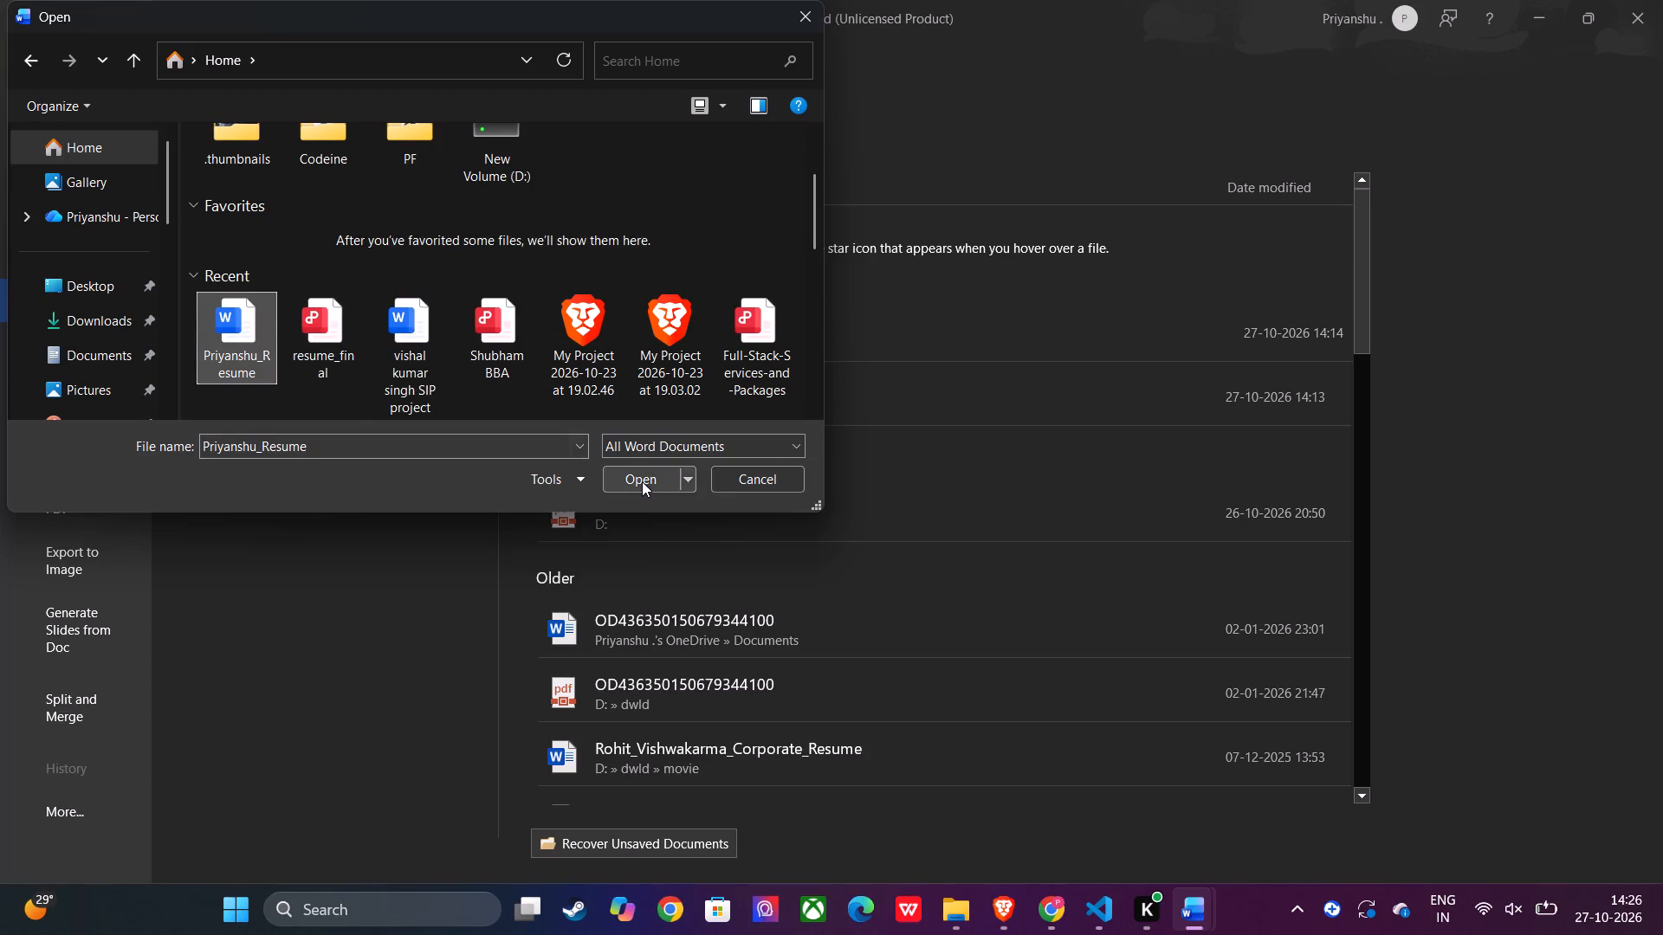
{"action": "left_click", "coordinate": [642, 481]}
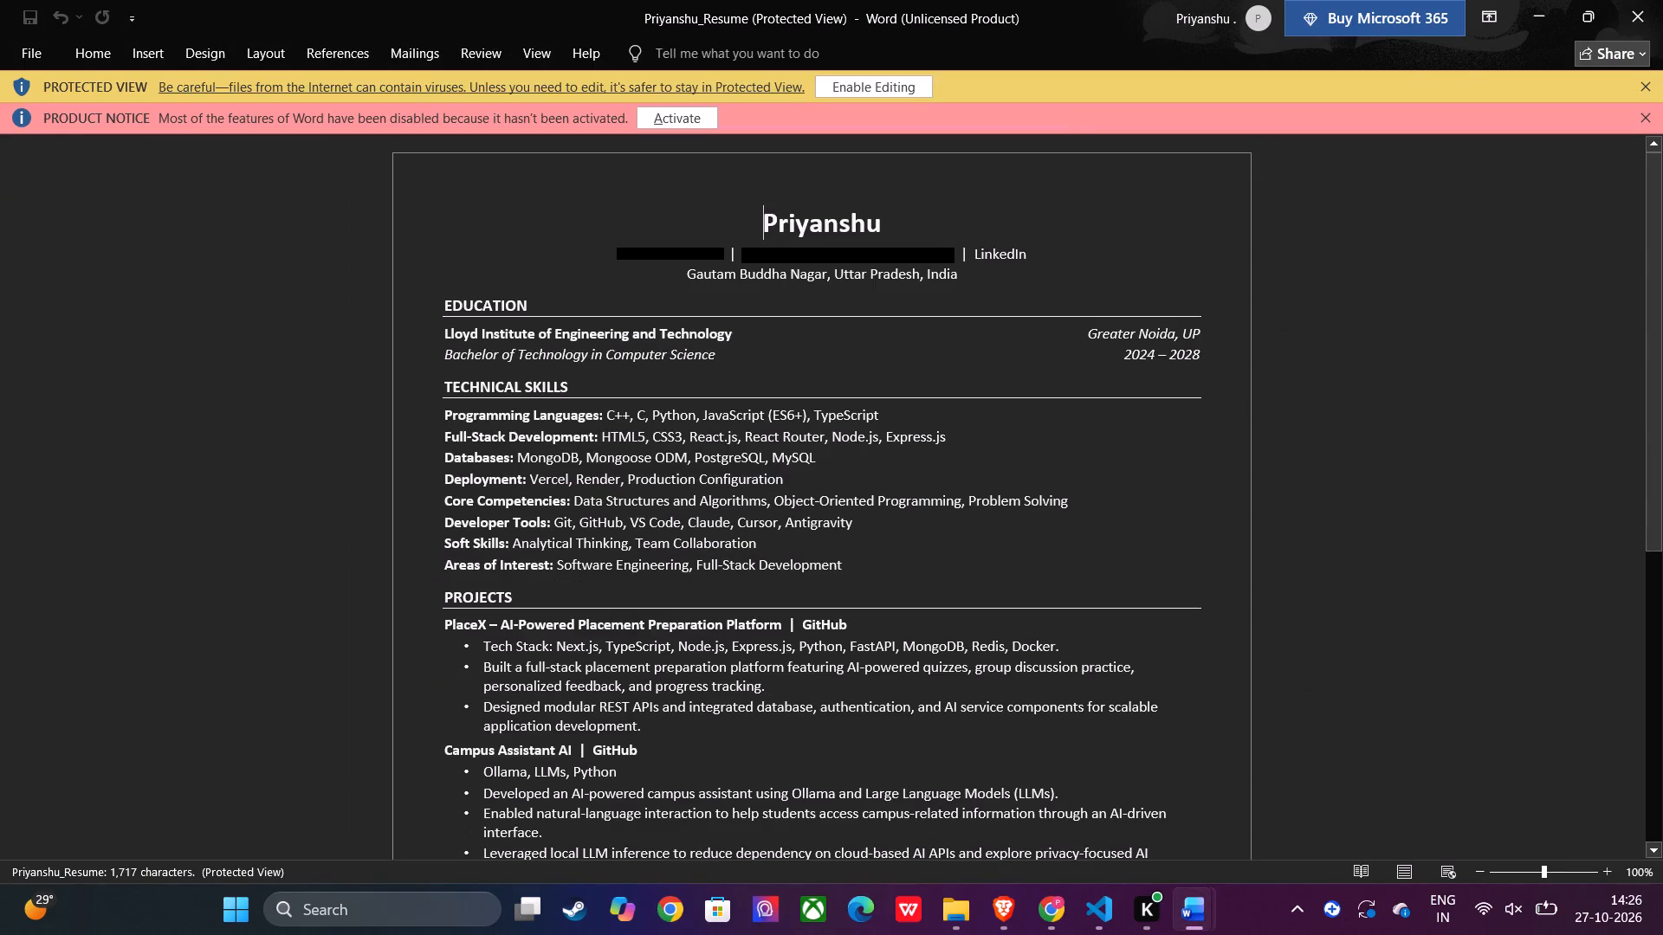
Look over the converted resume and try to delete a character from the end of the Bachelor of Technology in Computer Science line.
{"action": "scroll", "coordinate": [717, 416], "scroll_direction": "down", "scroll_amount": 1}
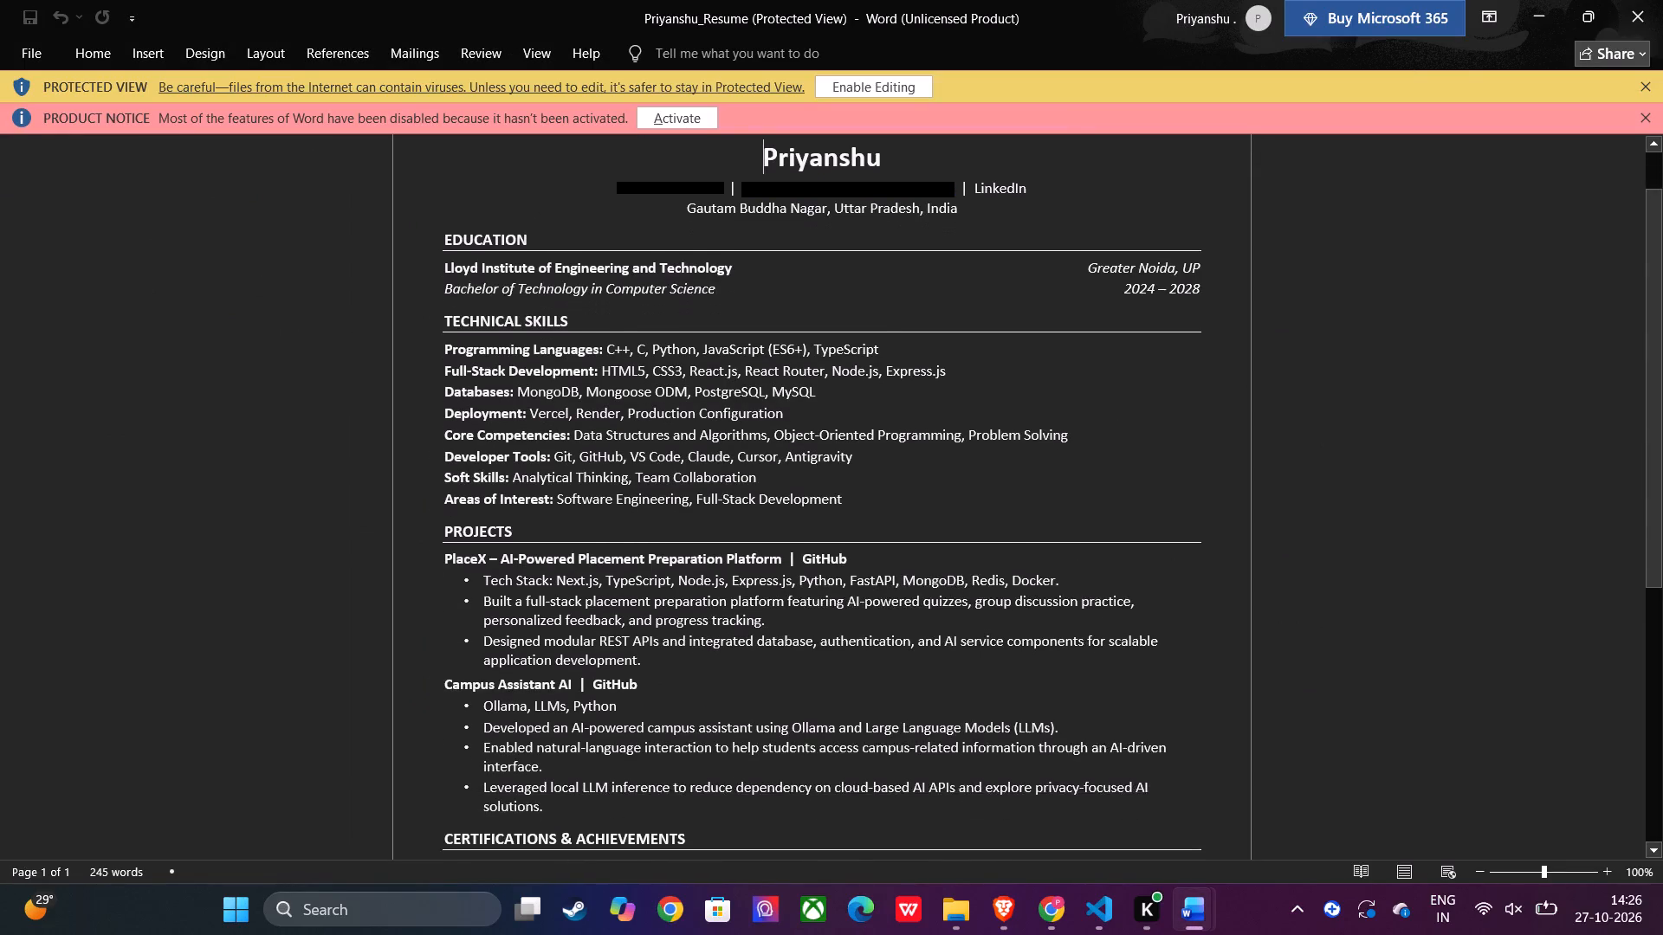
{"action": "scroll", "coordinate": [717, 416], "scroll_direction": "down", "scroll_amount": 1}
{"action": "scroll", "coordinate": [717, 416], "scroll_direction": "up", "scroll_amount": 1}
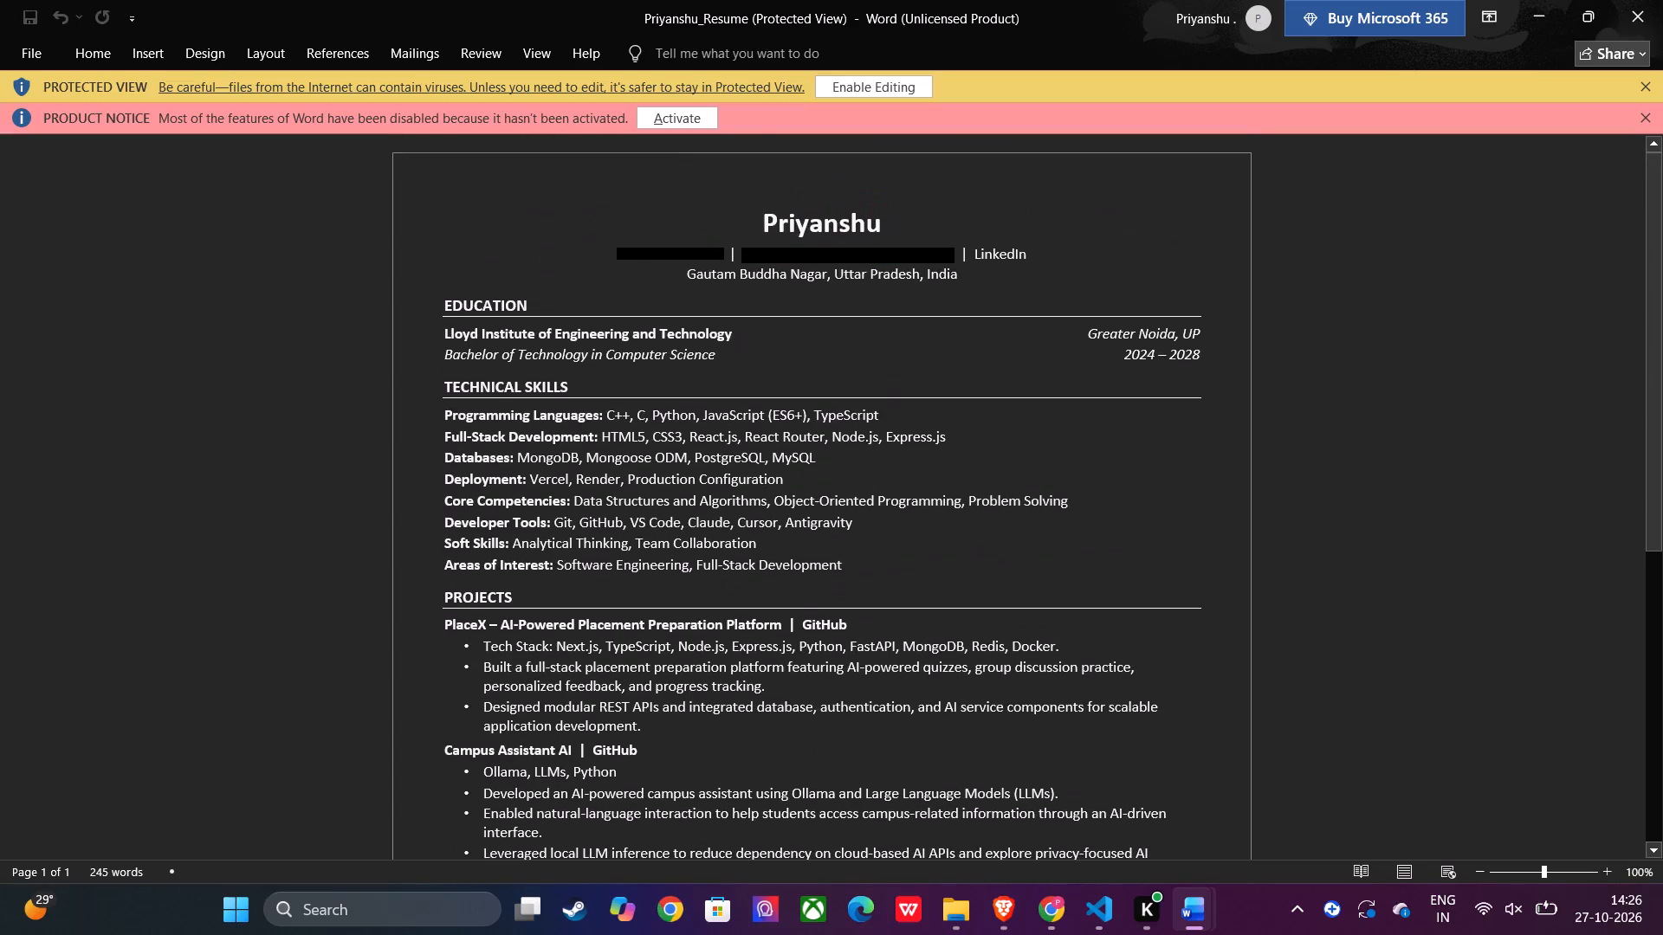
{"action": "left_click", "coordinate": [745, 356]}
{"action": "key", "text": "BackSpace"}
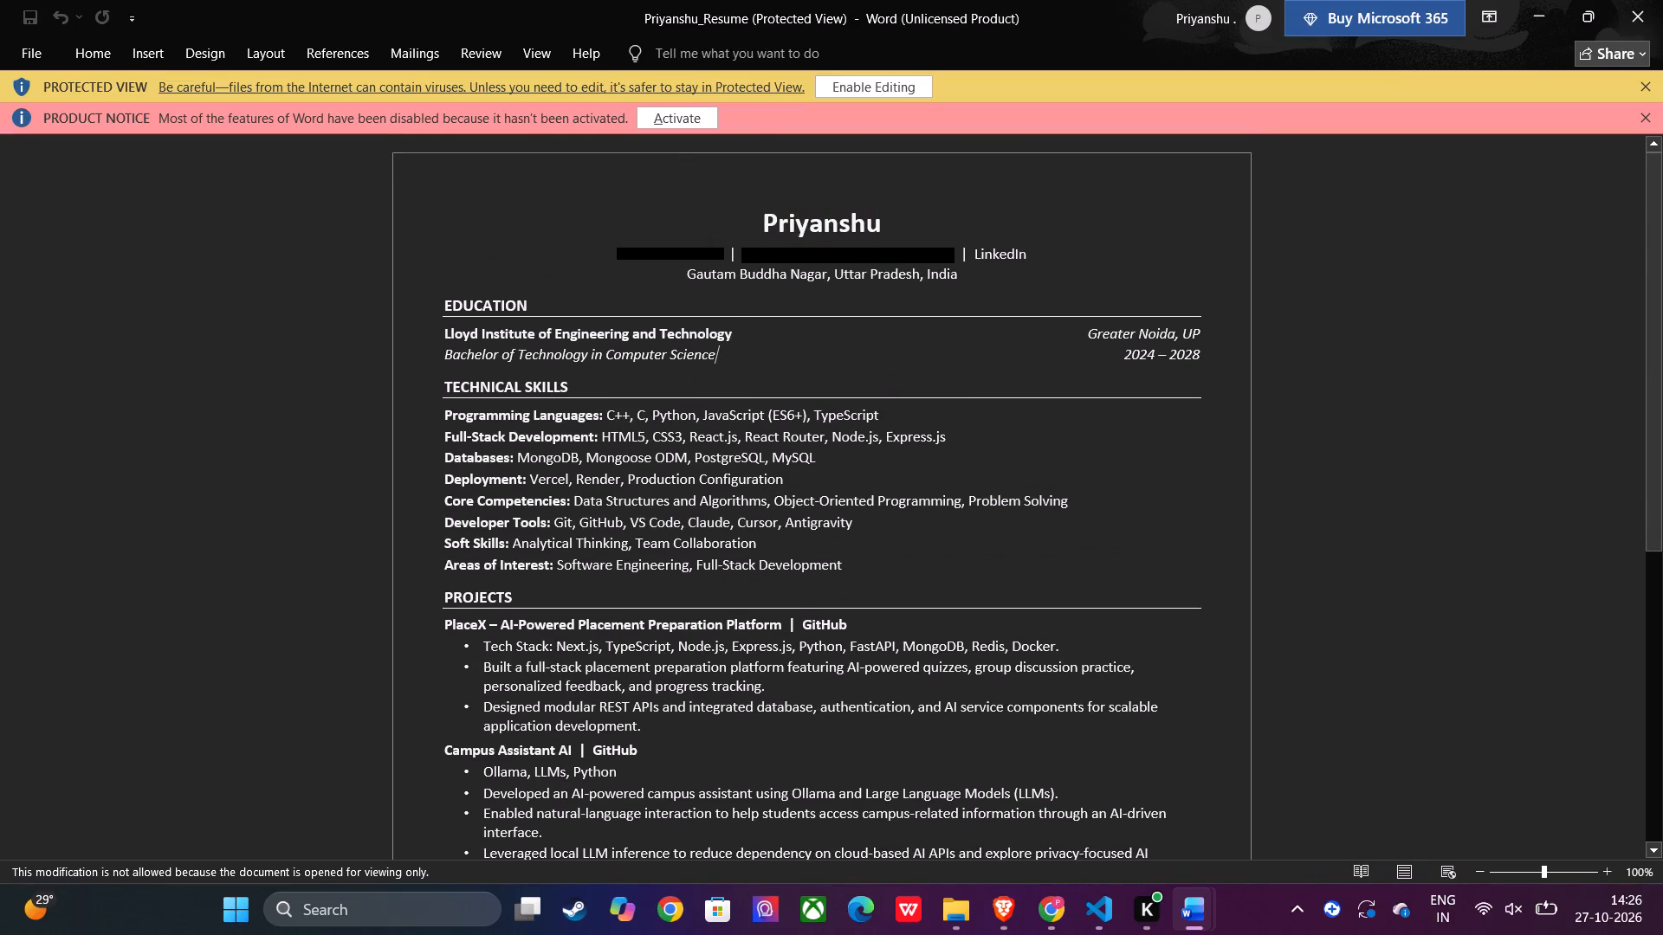
Enable editing for the Priyanshu_Resume document.
{"action": "left_click", "coordinate": [866, 90]}
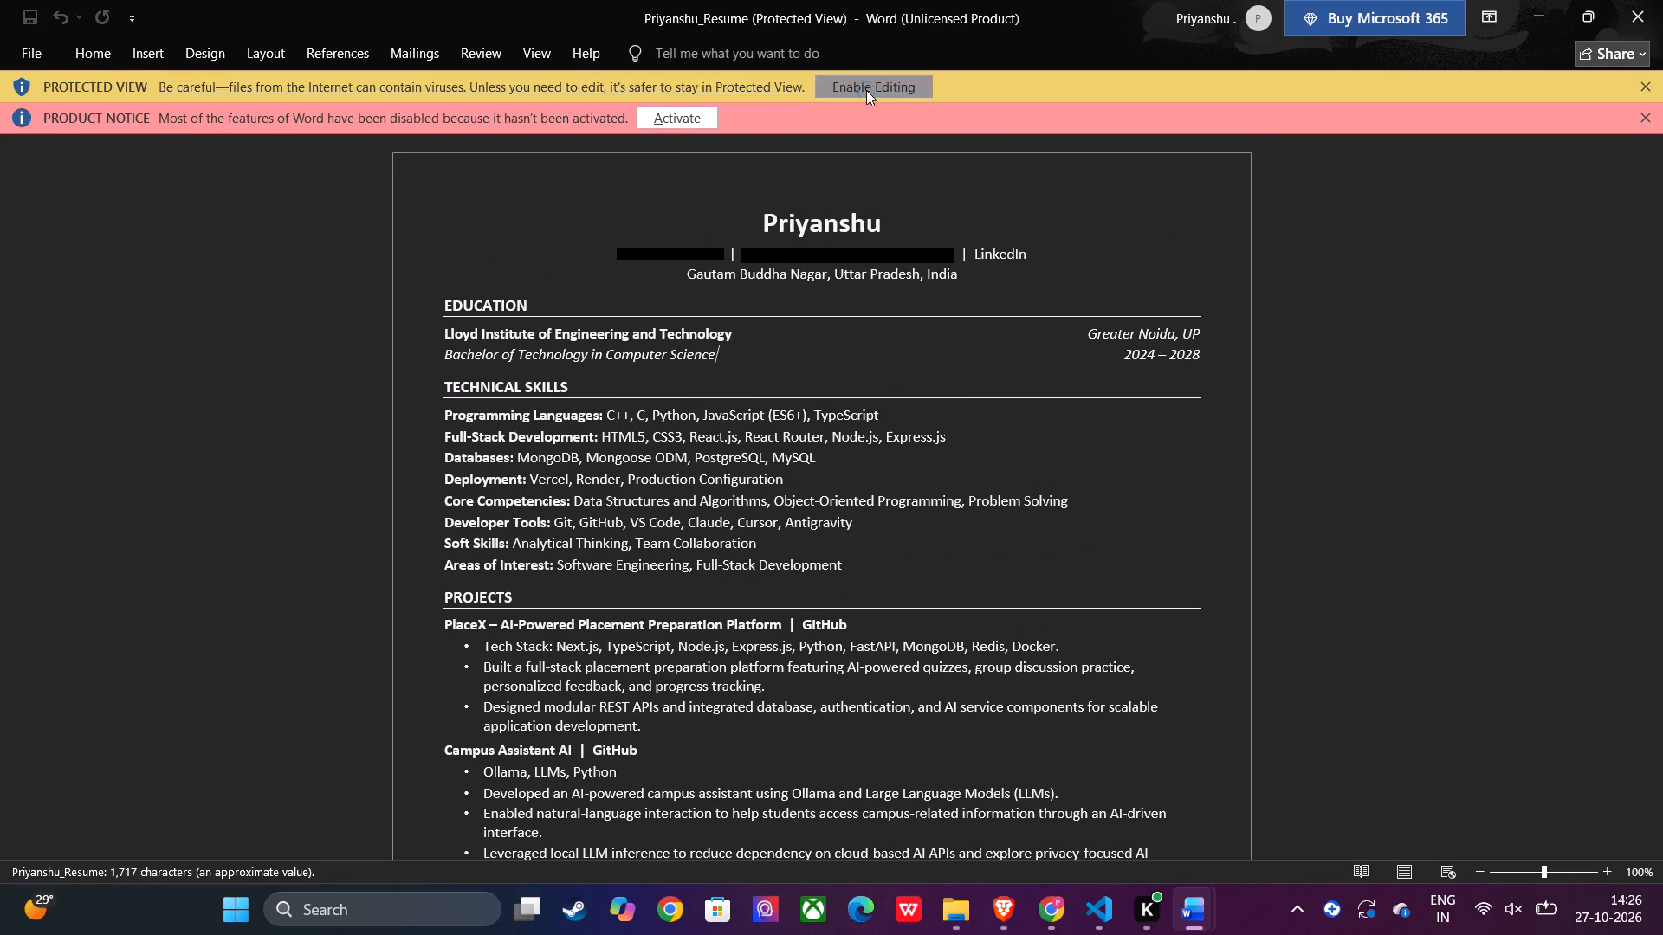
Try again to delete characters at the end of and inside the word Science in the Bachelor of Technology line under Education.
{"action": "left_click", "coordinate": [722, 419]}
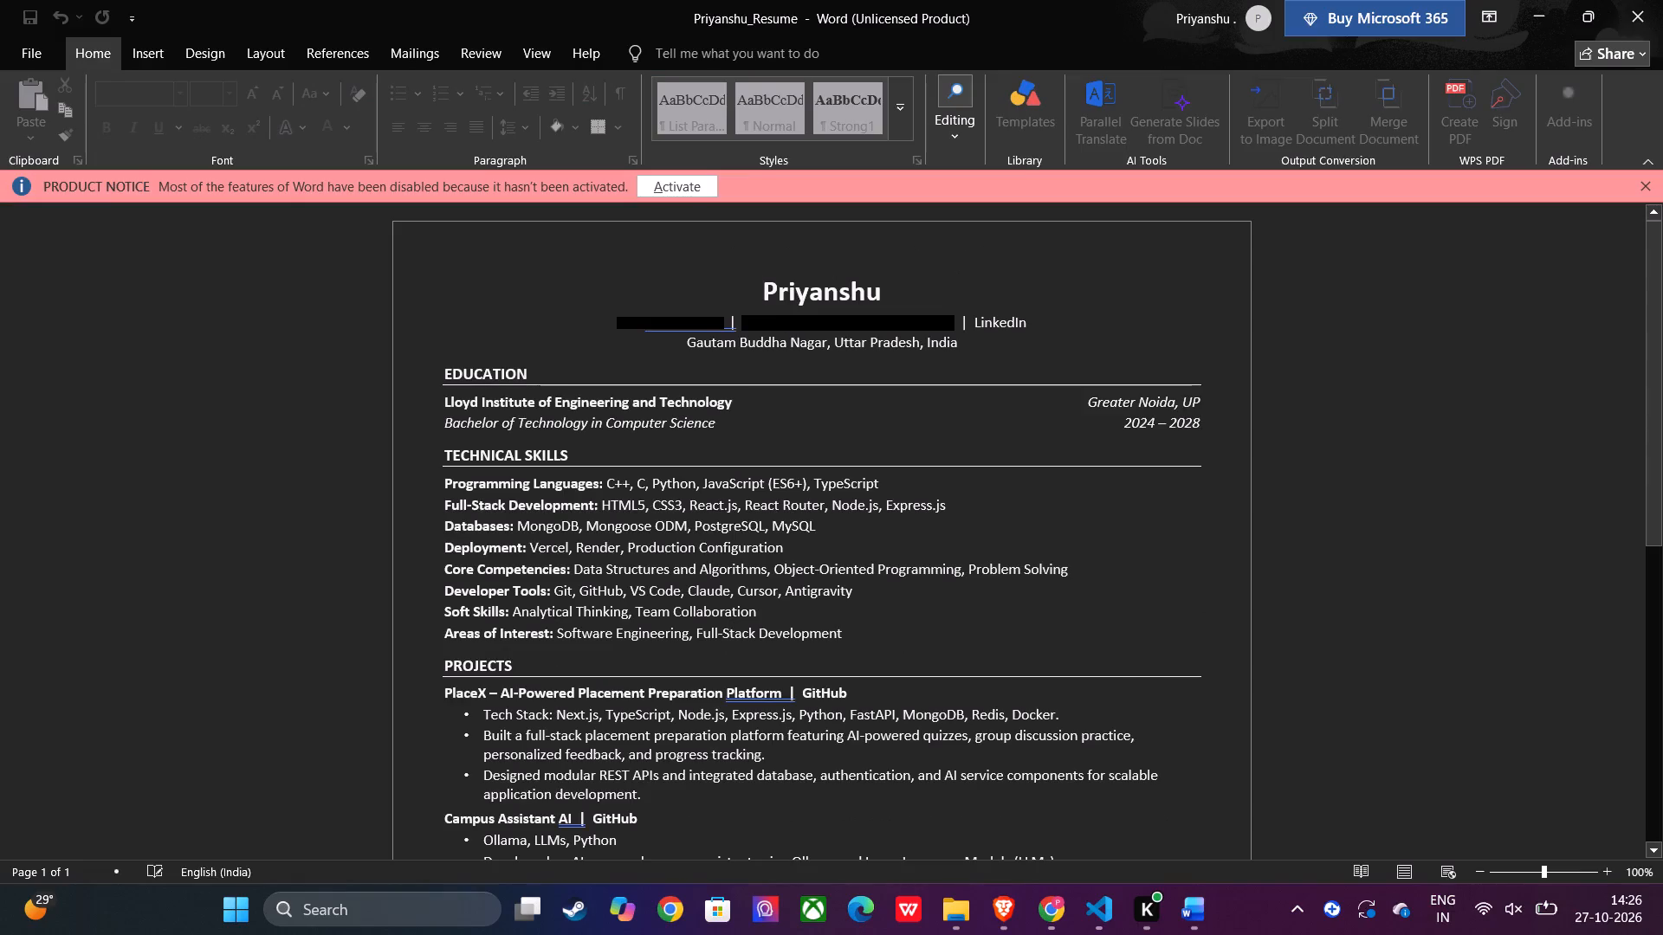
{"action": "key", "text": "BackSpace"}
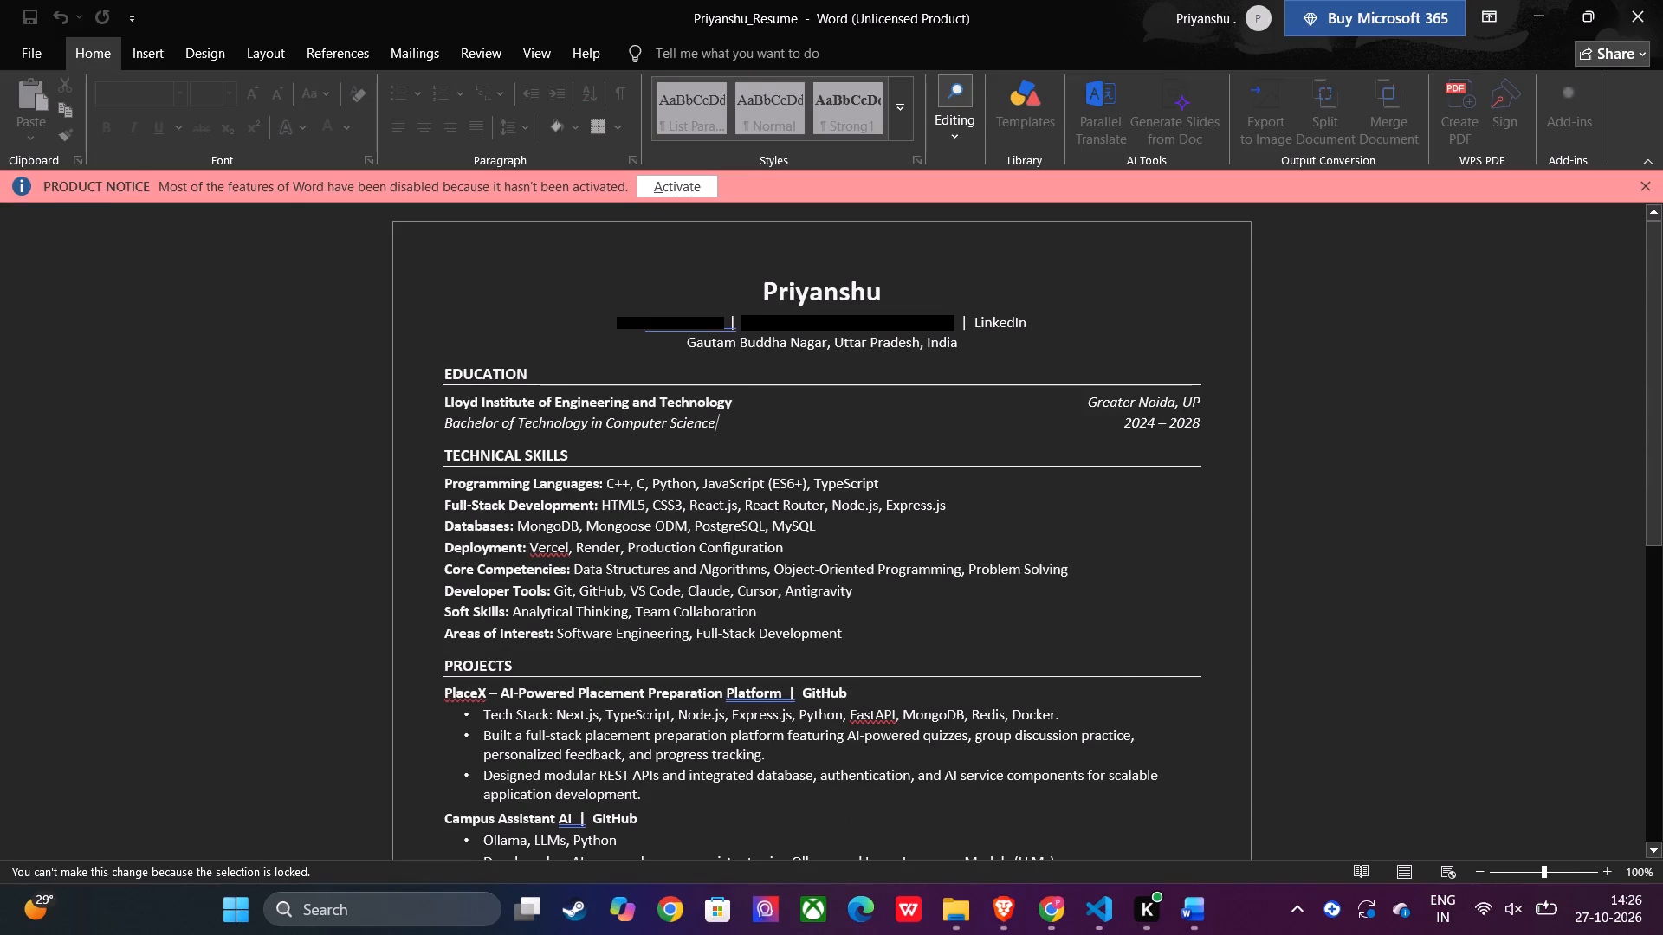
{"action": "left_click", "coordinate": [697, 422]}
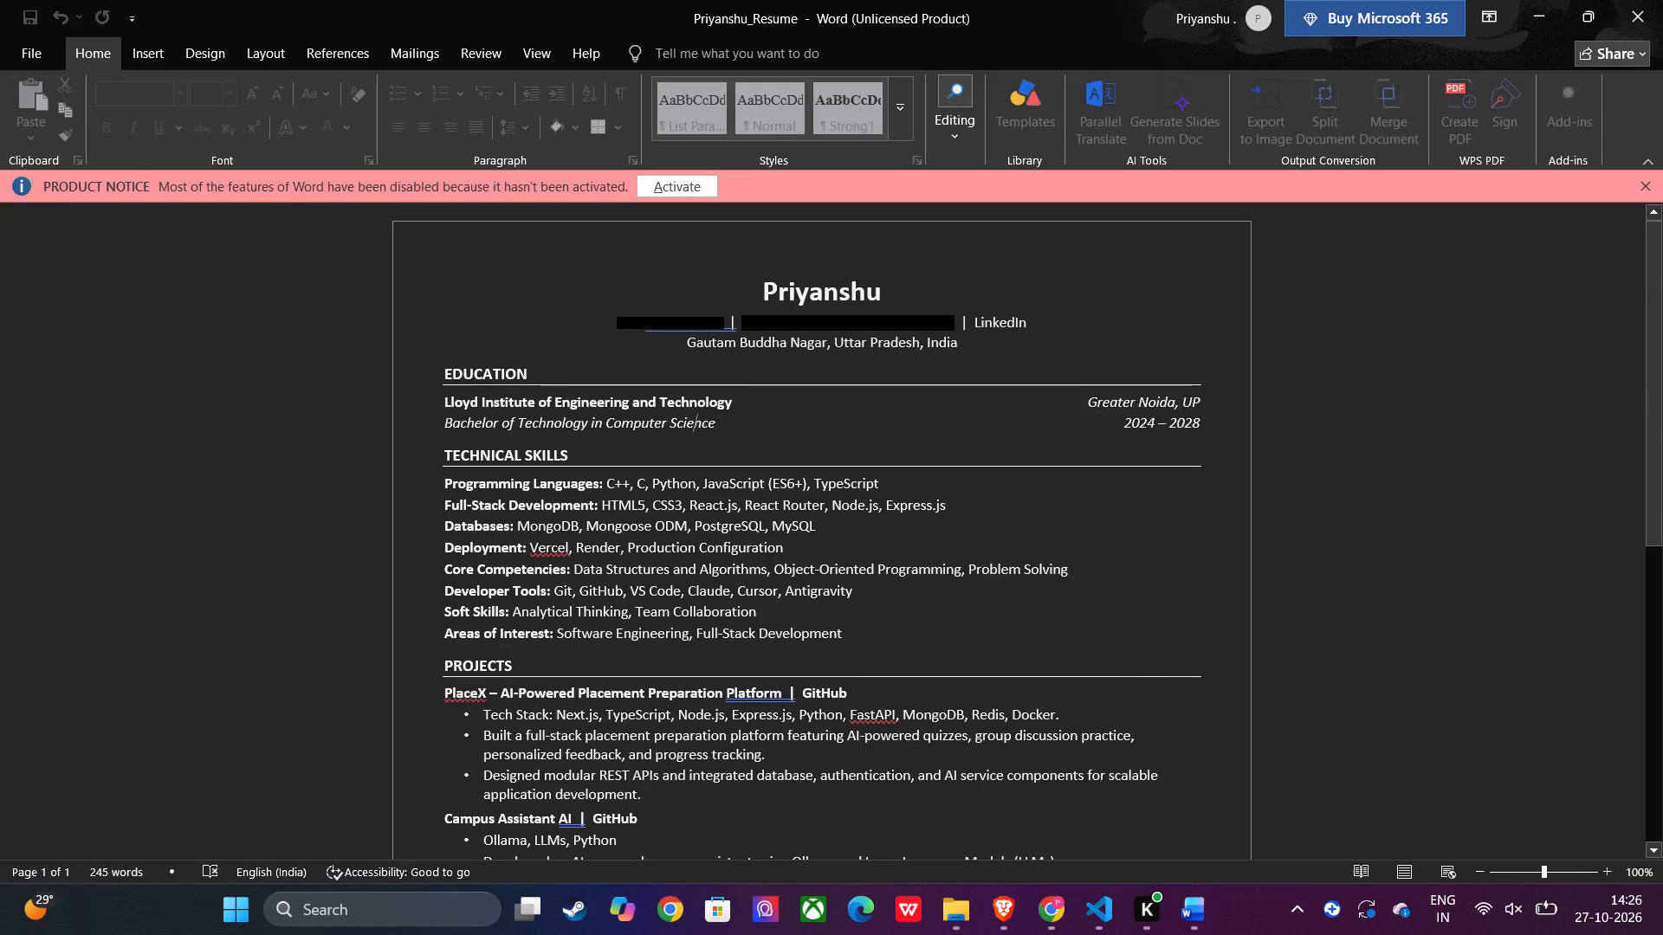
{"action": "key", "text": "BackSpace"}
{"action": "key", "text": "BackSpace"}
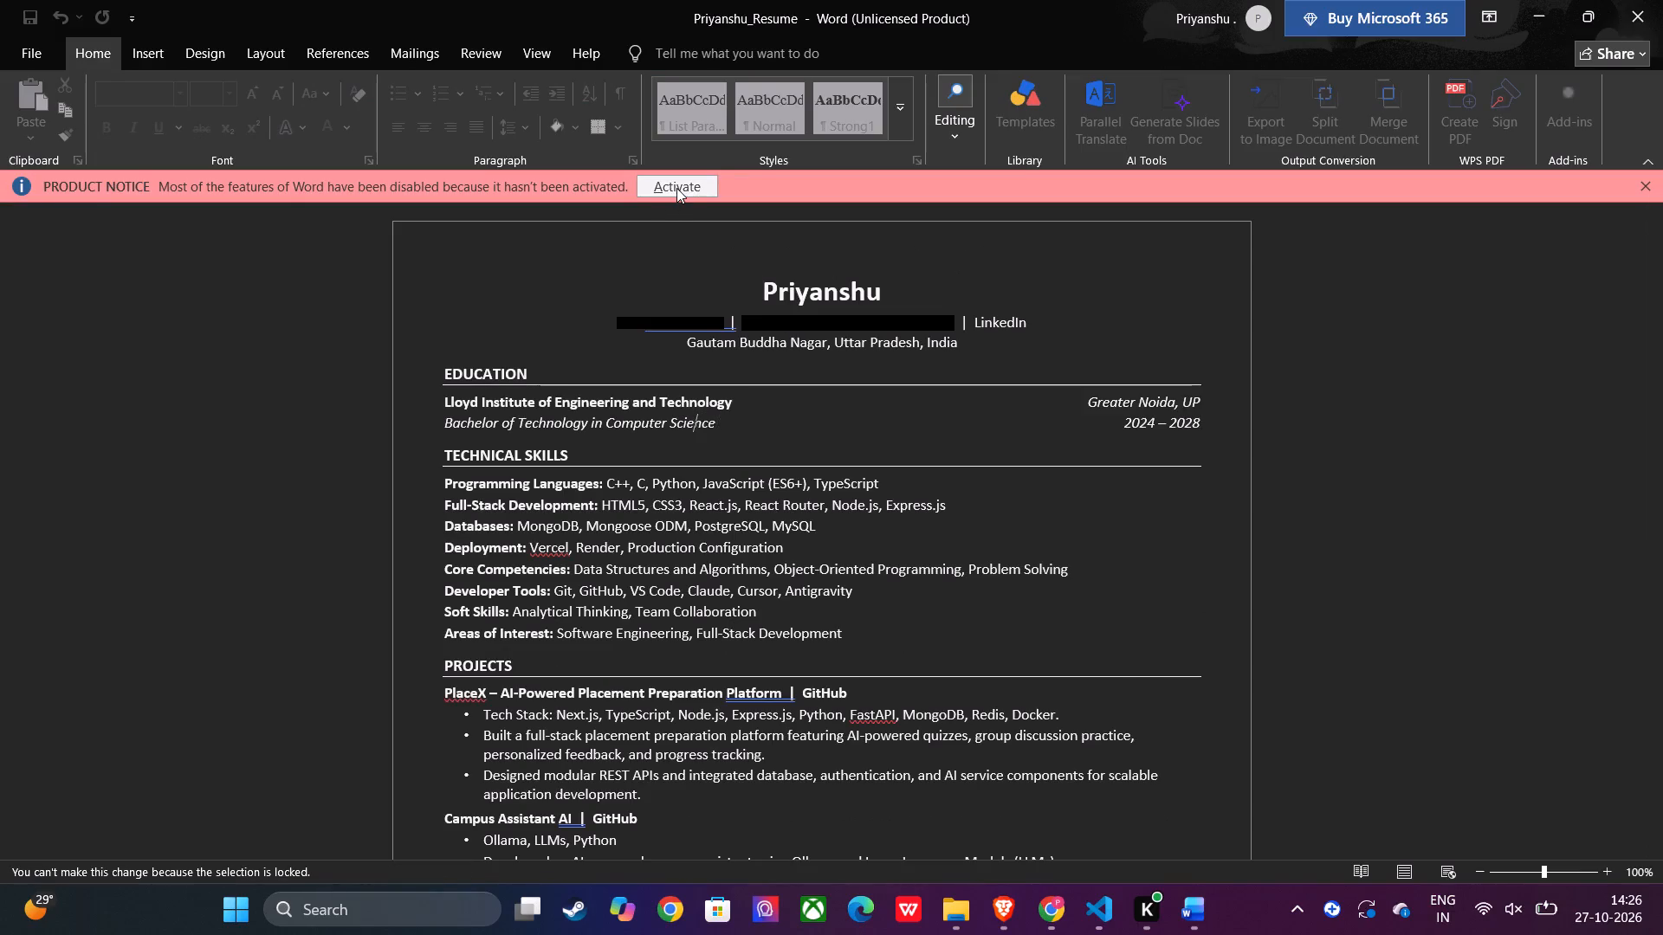